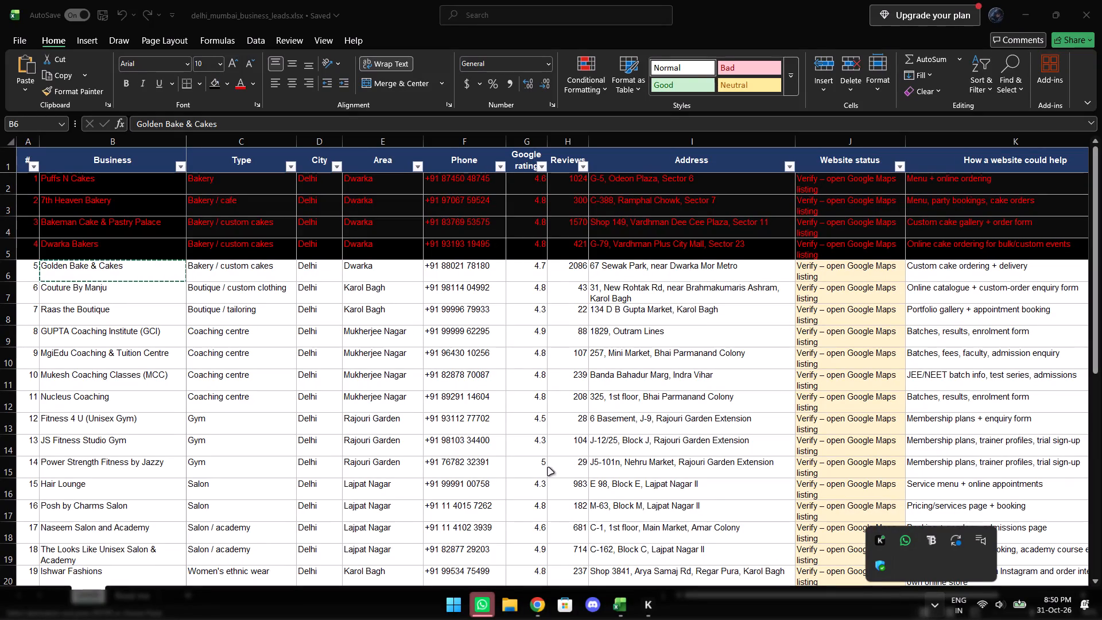
# Return to the leads spreadsheet and select the Golden Bake & Cakes cell in the Business column.
pyautogui.click(404, 410)
pyautogui.click(68, 279)
pyautogui.click(139, 274)
pyautogui.click(255, 275)
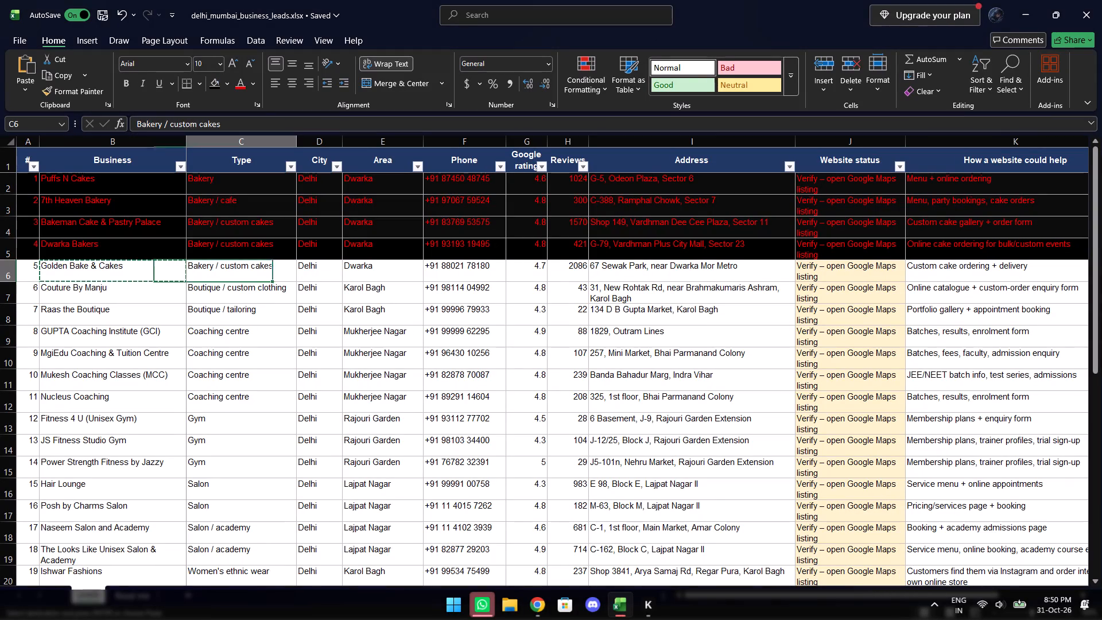
pyautogui.click(77, 275)
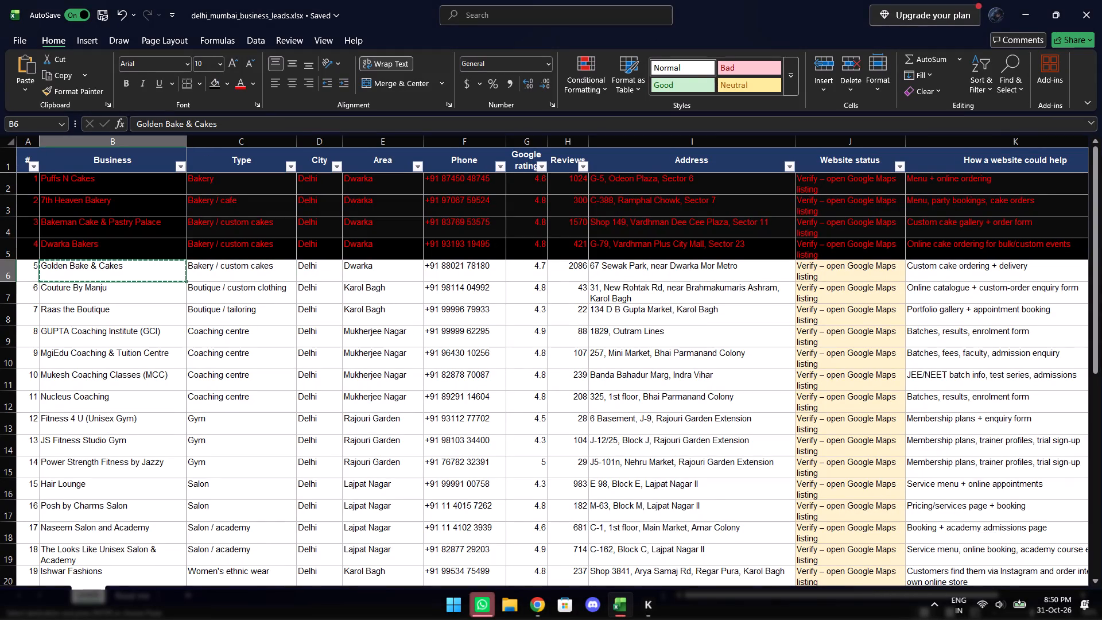
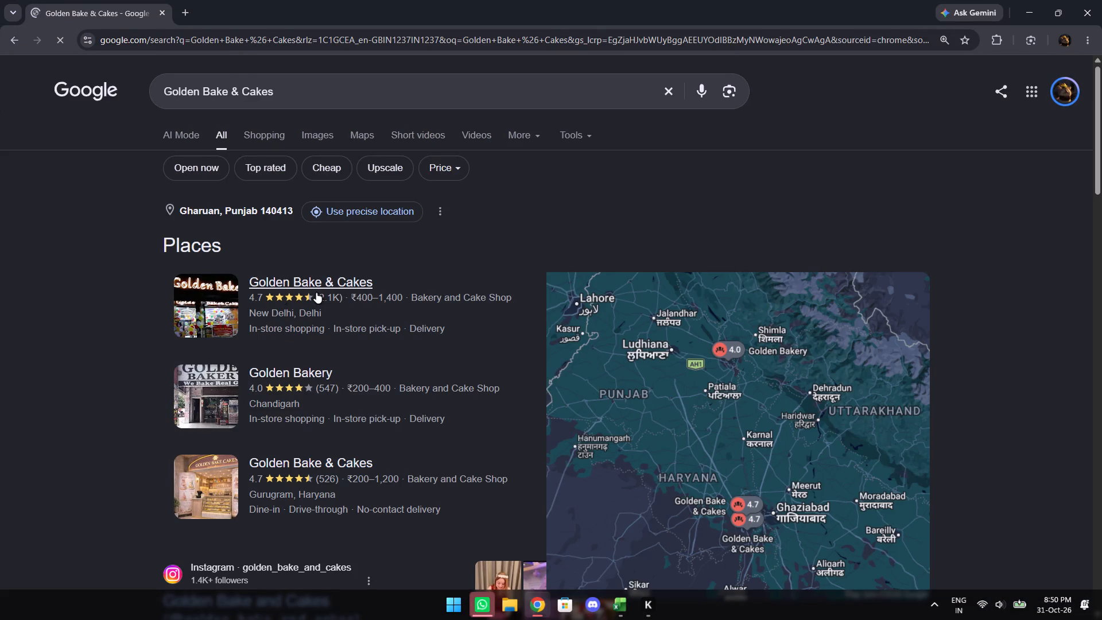
# Open the New Delhi Golden Bake & Cakes listing and examine its details and the search results for an own website.
pyautogui.click(297, 292)
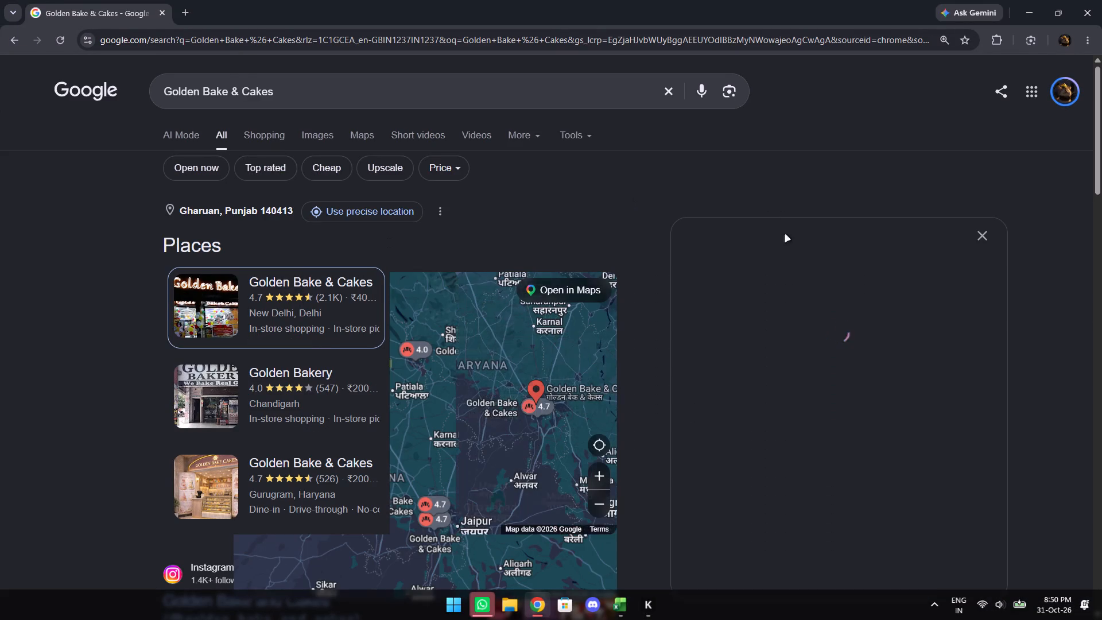
pyautogui.scroll(-1, 783, 265)
pyautogui.scroll(1, 782, 285)
pyautogui.scroll(-1, 663, 165)
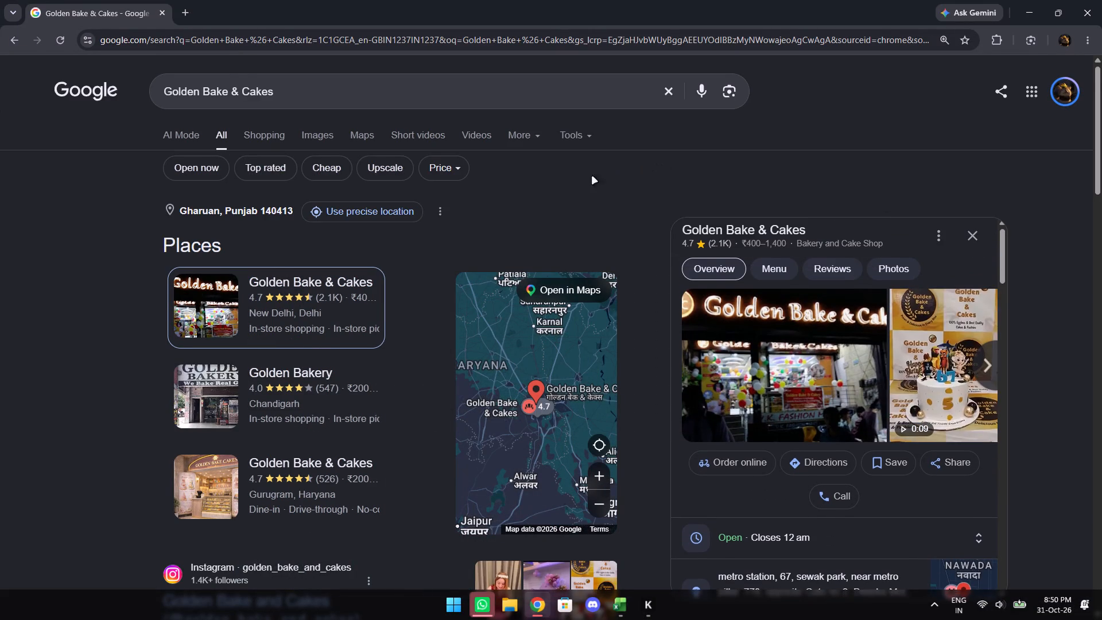
pyautogui.scroll(-2, 389, 228)
pyautogui.scroll(-1, 294, 263)
pyautogui.scroll(-1, 273, 309)
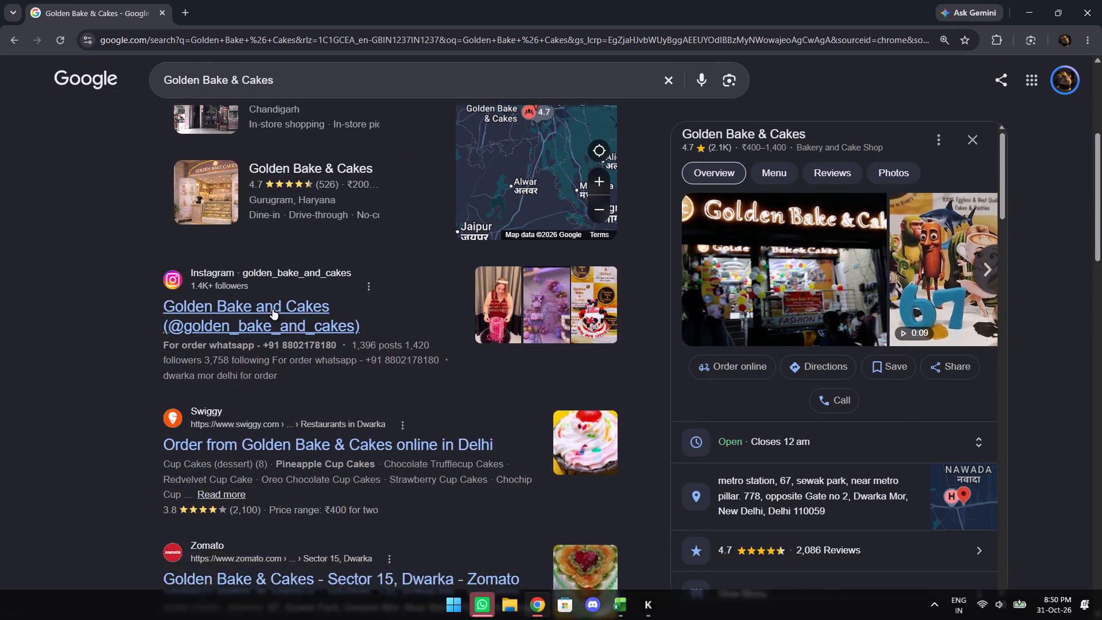
pyautogui.scroll(-3, 209, 319)
pyautogui.scroll(-2, 308, 322)
pyautogui.scroll(-4, 258, 324)
pyautogui.scroll(1, 258, 325)
pyautogui.scroll(-5, 311, 334)
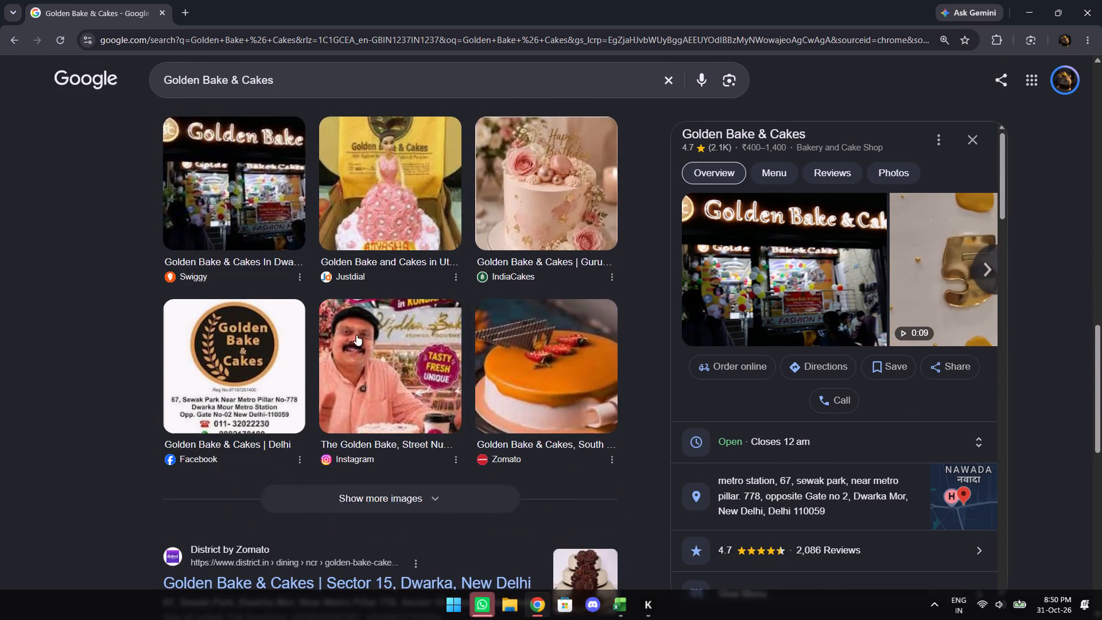
pyautogui.scroll(-2, 576, 374)
pyautogui.scroll(-3, 490, 371)
pyautogui.scroll(-2, 400, 343)
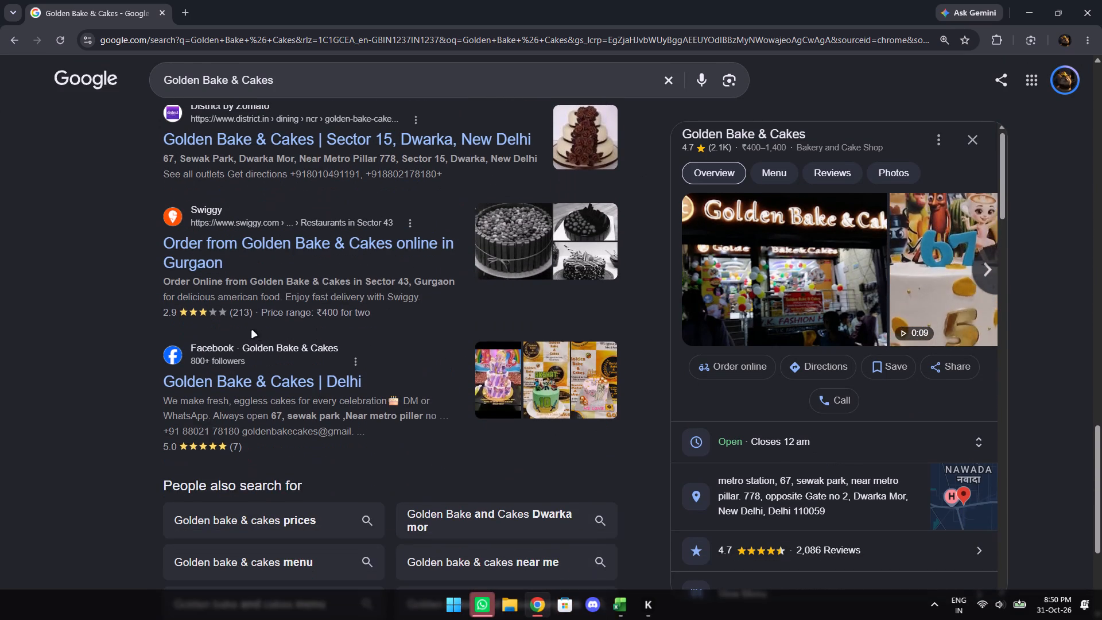
pyautogui.scroll(-6, 221, 325)
pyautogui.scroll(15, 288, 328)
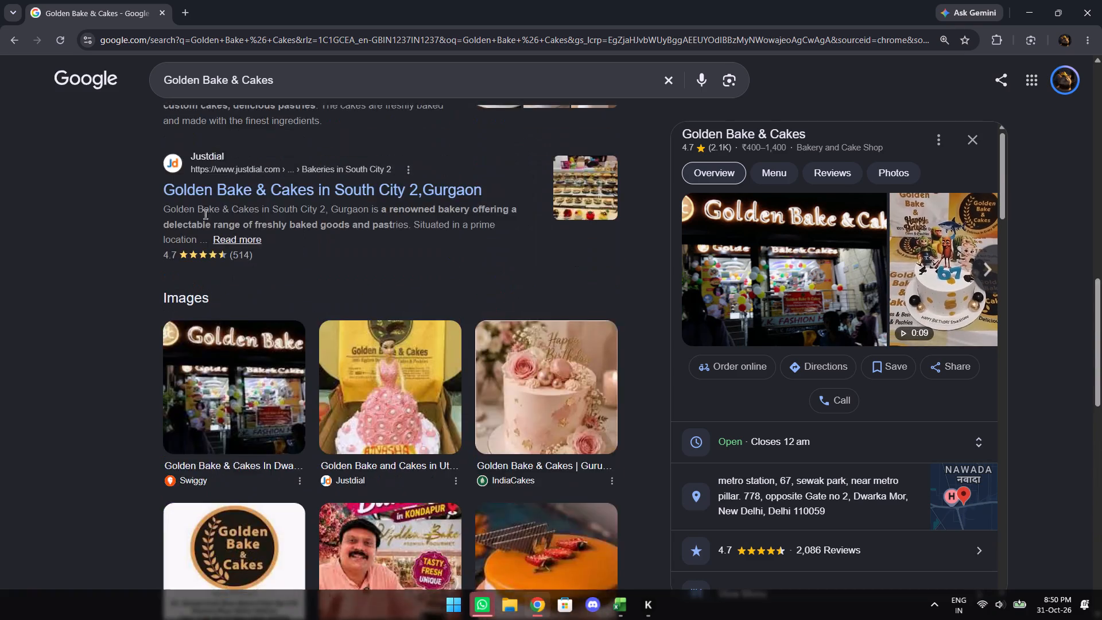
pyautogui.scroll(18, 205, 214)
# In the Excel leads spreadsheet, fill the Golden Bake & Cakes row green from the # column through Called? / Notes.
pyautogui.hotkey('alt', 'Tab')
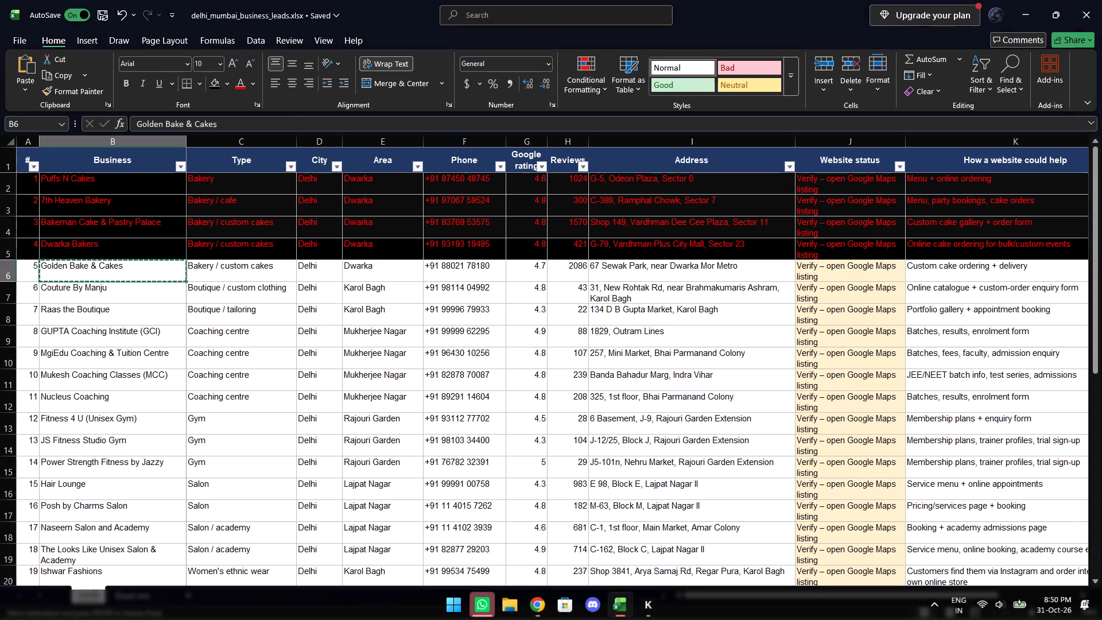
pyautogui.click(44, 258)
pyautogui.click(24, 266)
pyautogui.moveTo(25, 265); pyautogui.dragTo(326, 265)
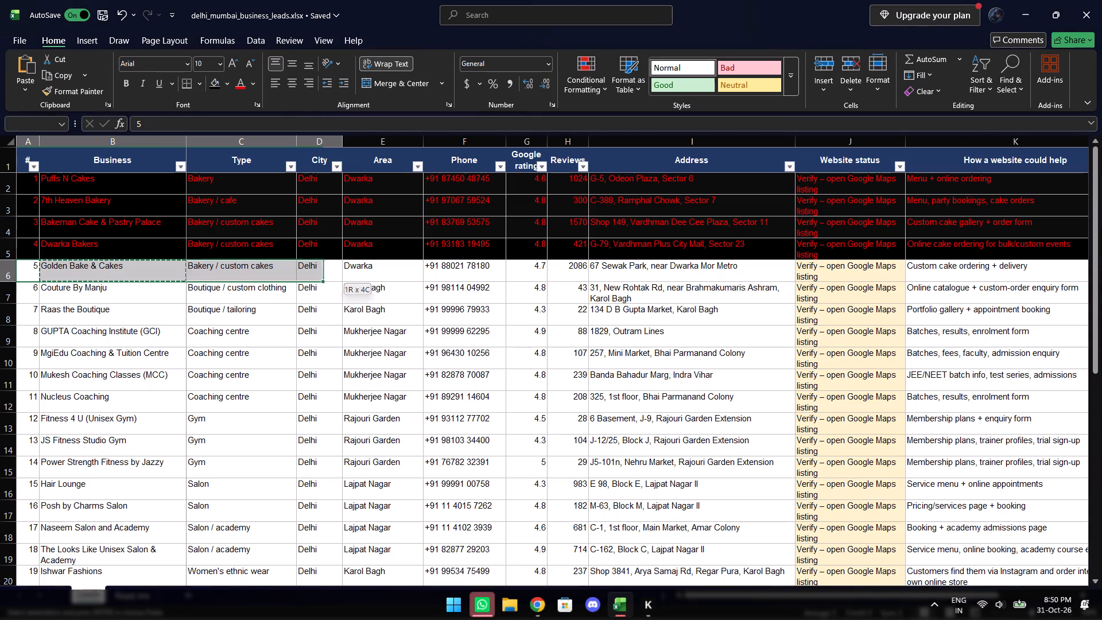
pyautogui.moveTo(326, 265); pyautogui.dragTo(1036, 272)
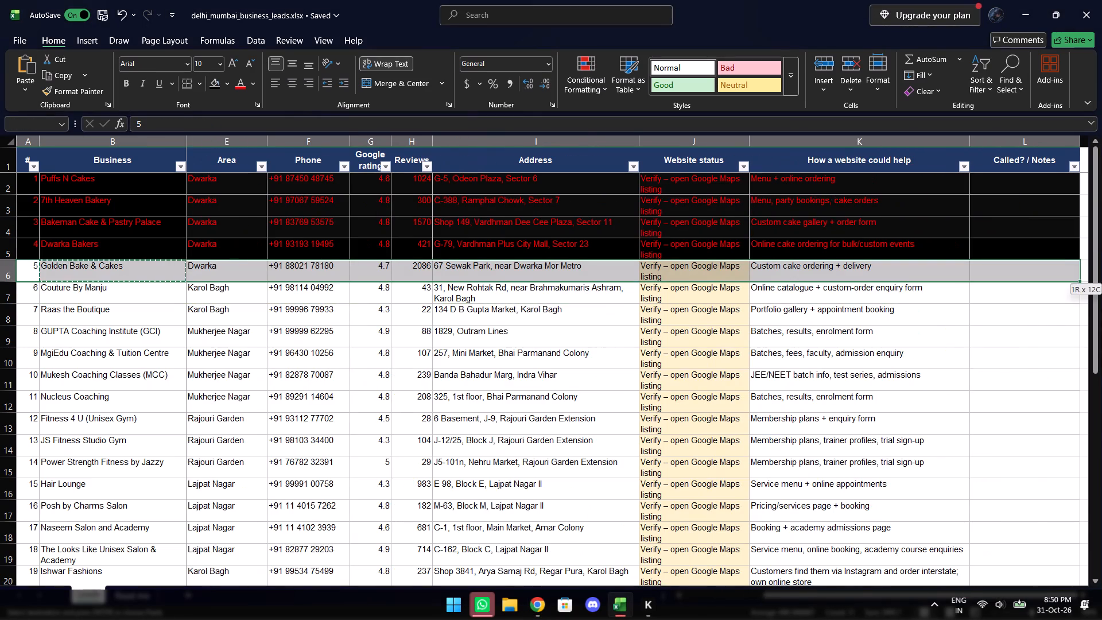
pyautogui.moveTo(1036, 272); pyautogui.dragTo(1057, 269)
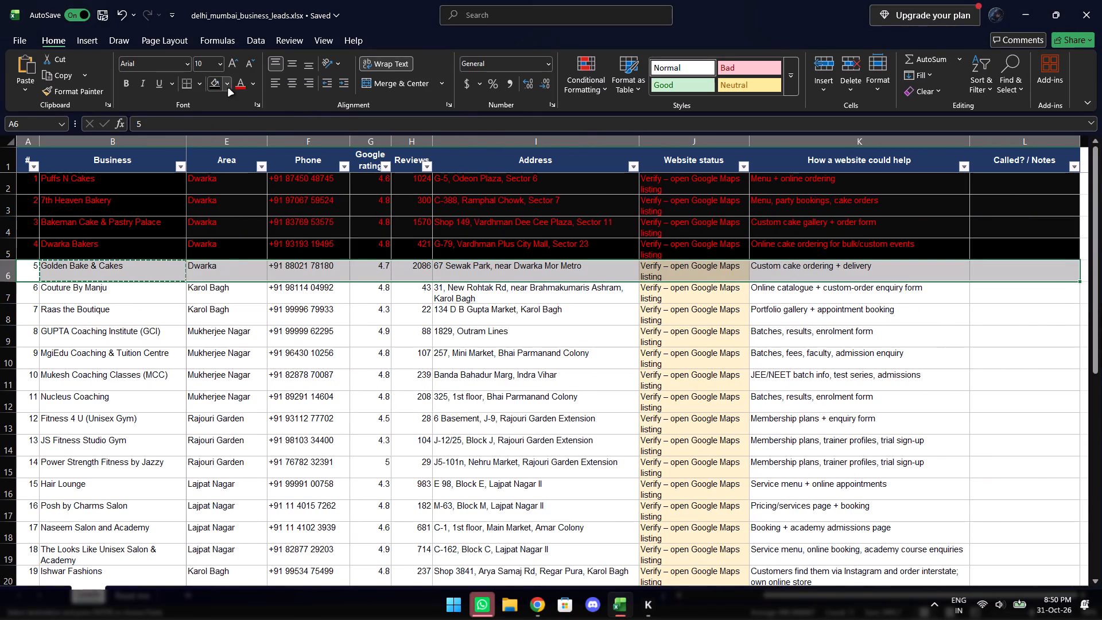
pyautogui.click(224, 84)
pyautogui.click(304, 277)
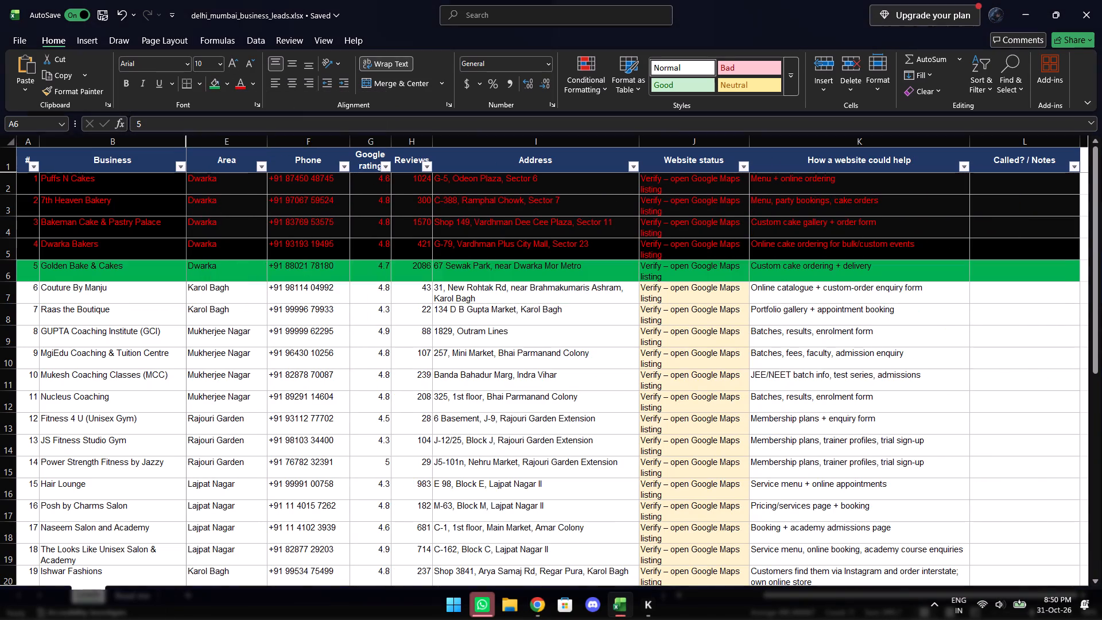
# Copy the business name Couture By Manju from the spreadsheet and search Google for it in Chrome.
pyautogui.click(62, 297)
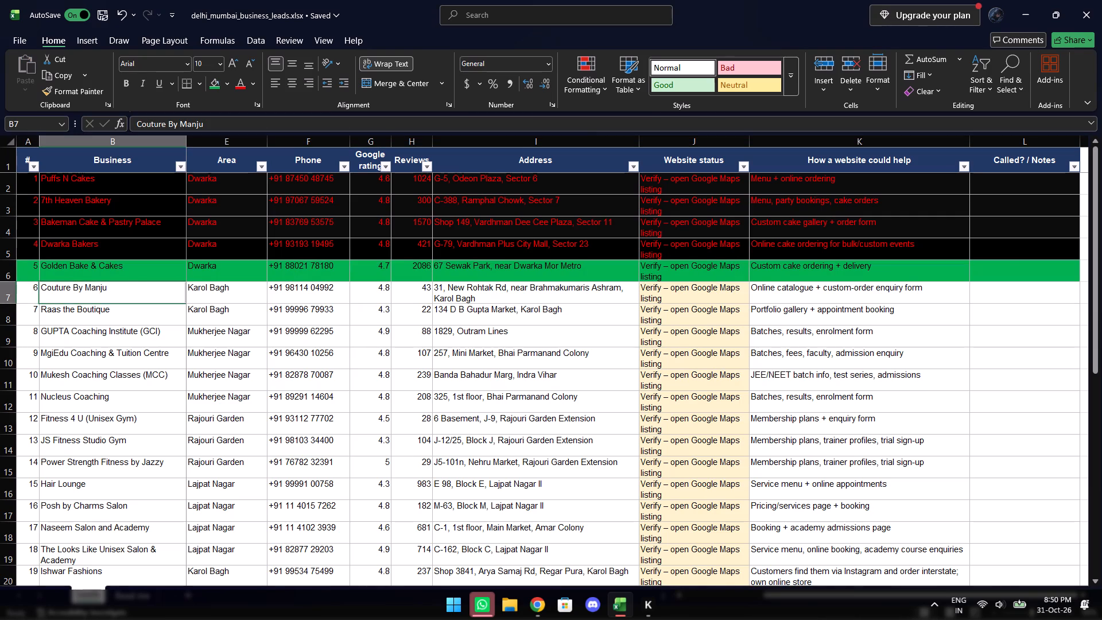
pyautogui.hotkey('ctrl', 'c')
pyautogui.hotkey('alt', 'Tab')
pyautogui.moveTo(300, 82); pyautogui.dragTo(69, 130)
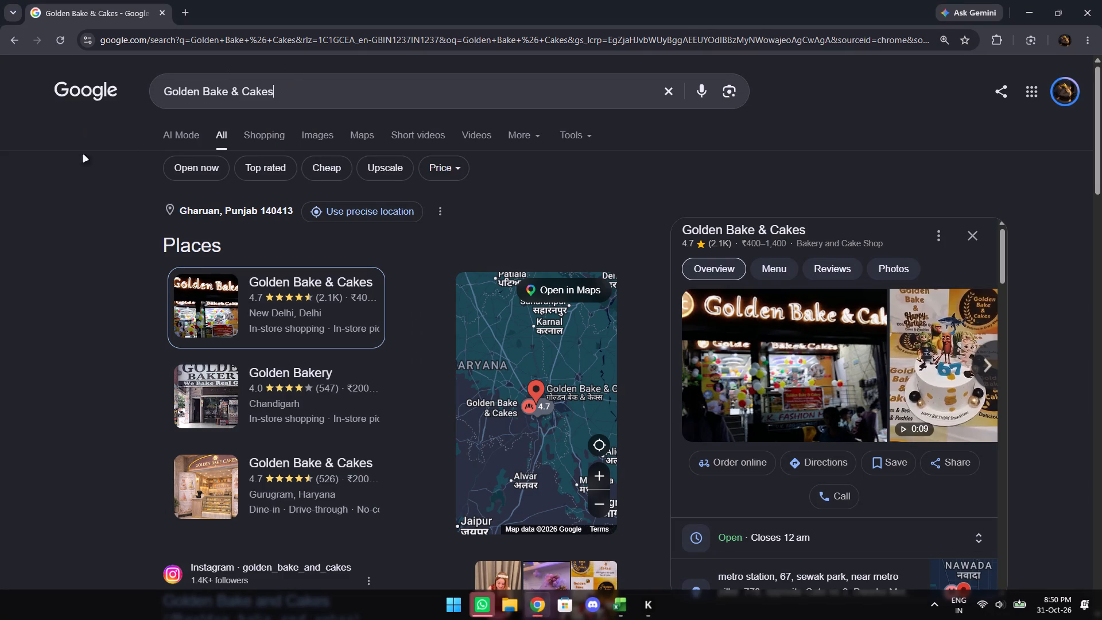
pyautogui.moveTo(351, 66); pyautogui.dragTo(332, 75)
pyautogui.moveTo(286, 98); pyautogui.dragTo(38, 108)
pyautogui.hotkey('ctrl', 'v')
pyautogui.press('Return')
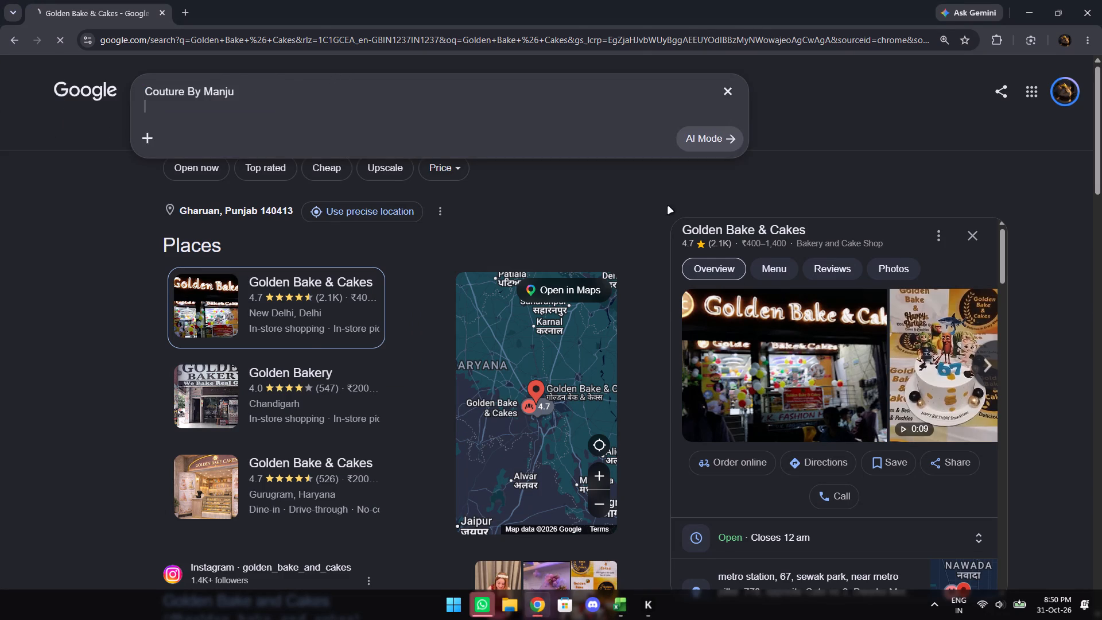
# Check Couture By Manju's area and address cells in the leads spreadsheet, and rerun its Google search in Chrome.
pyautogui.moveTo(317, 98); pyautogui.dragTo(0, 98)
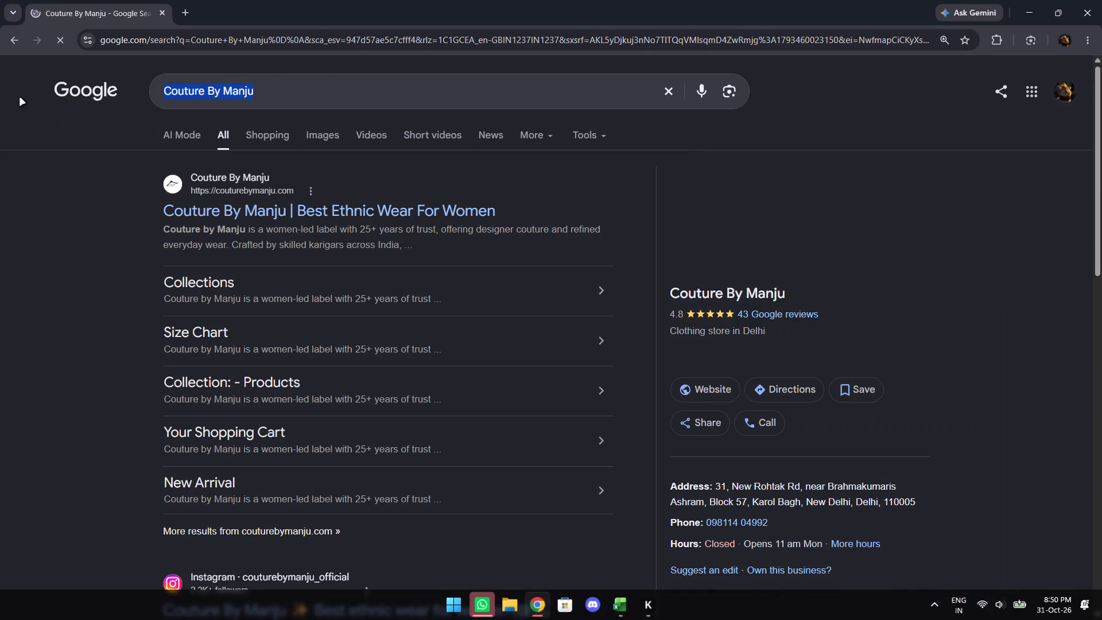
pyautogui.hotkey('ctrl', 'v')
pyautogui.hotkey('alt', 'Tab')
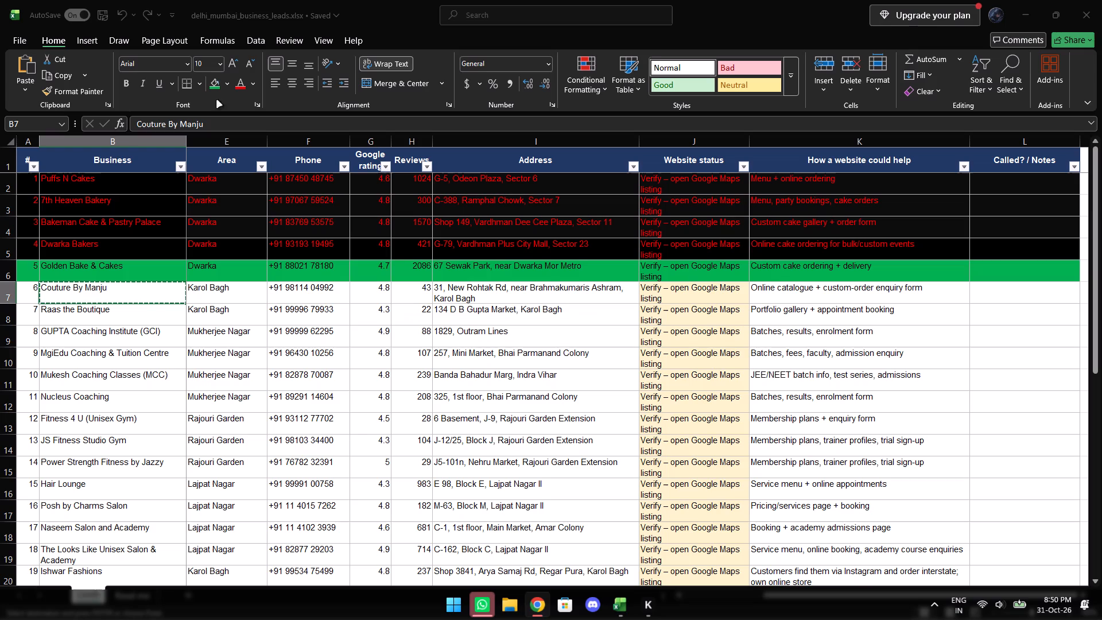
pyautogui.click(224, 290)
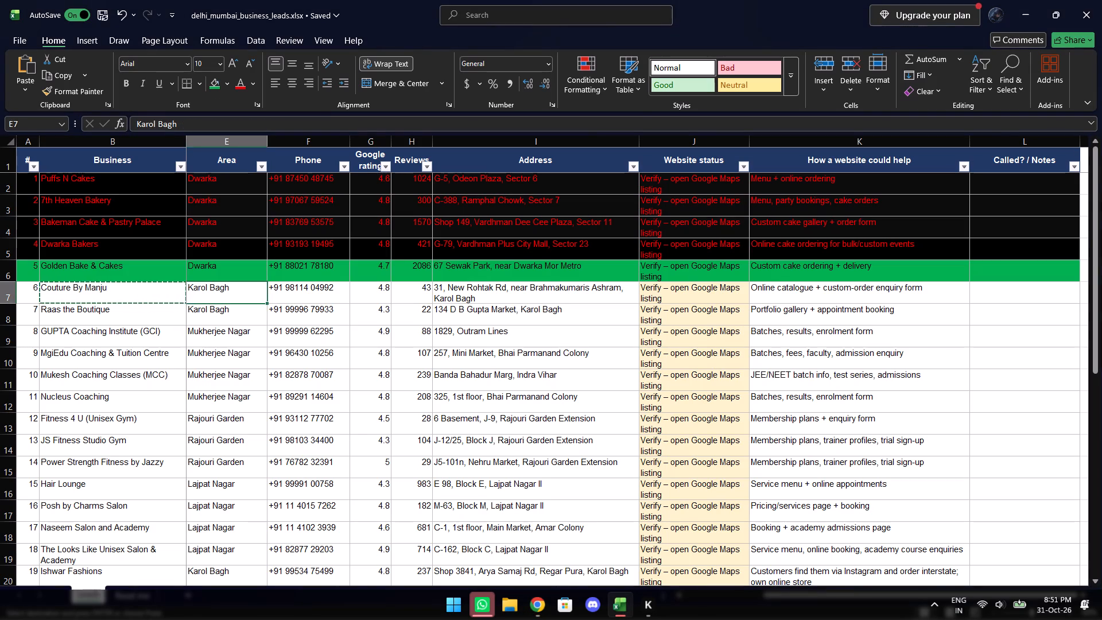
pyautogui.click(492, 277)
pyautogui.click(499, 292)
pyautogui.hotkey('alt', 'Tab')
pyautogui.click(301, 110)
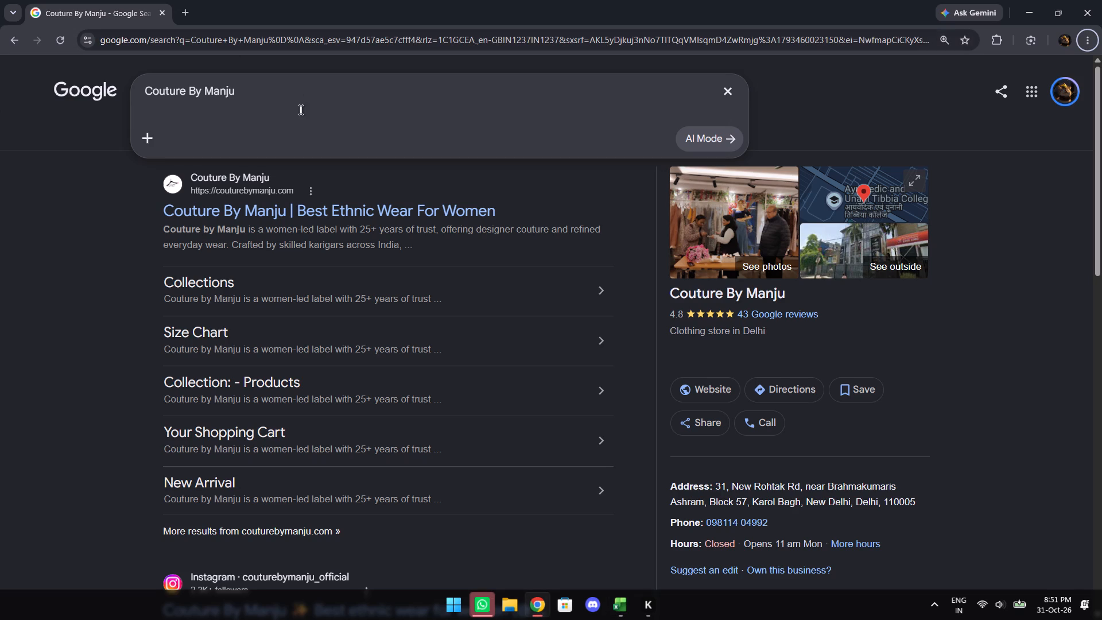
pyautogui.press('Return')
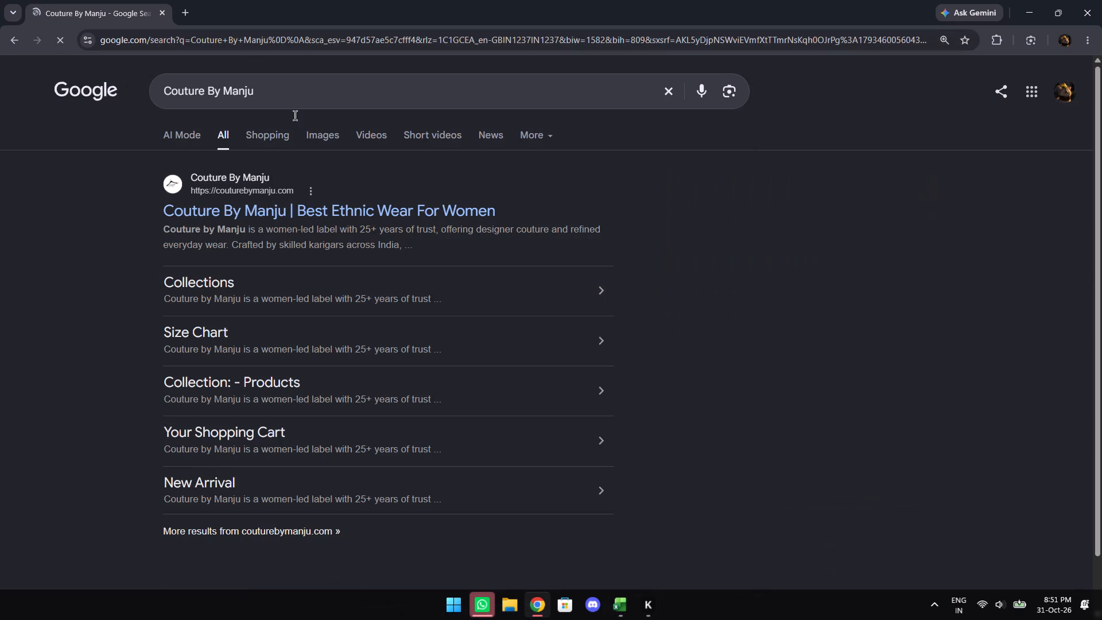
# Review the Couture By Manju search results, open its couturebymanju.com website and look through the homepage.
pyautogui.scroll(-2, 447, 201)
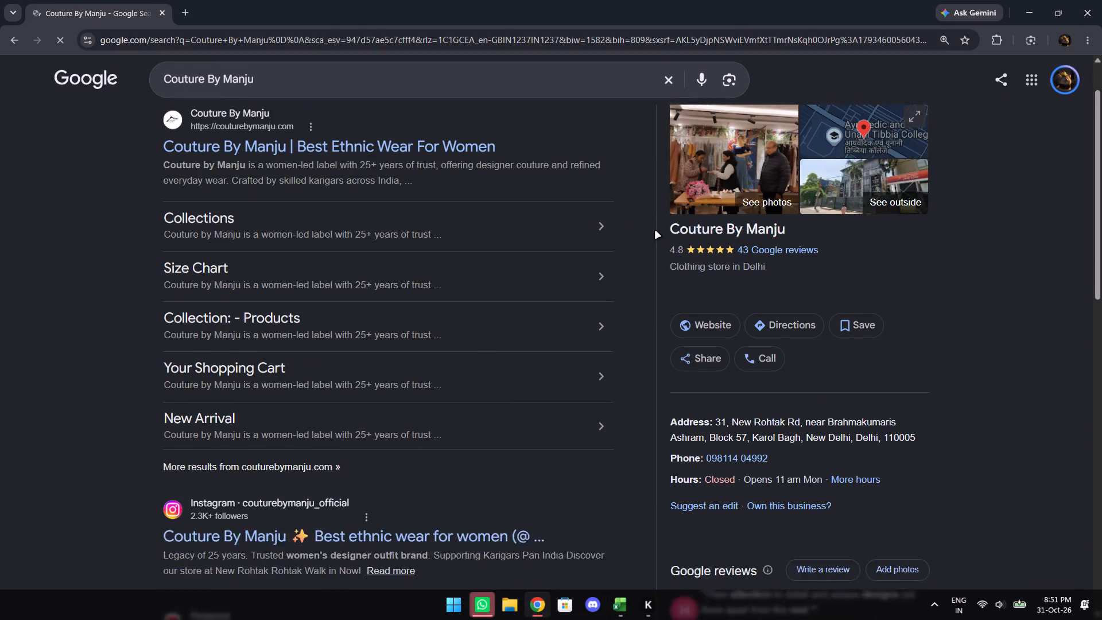
pyautogui.scroll(-2, 655, 231)
pyautogui.scroll(-1, 525, 241)
pyautogui.scroll(7, 396, 286)
pyautogui.click(388, 211)
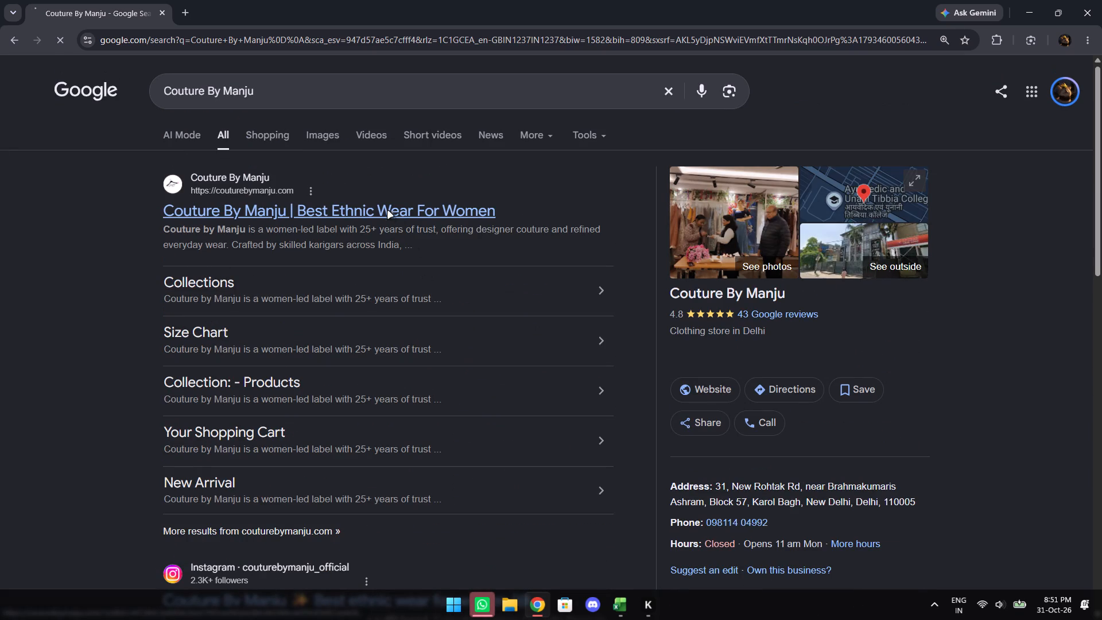
pyautogui.scroll(-2, 567, 275)
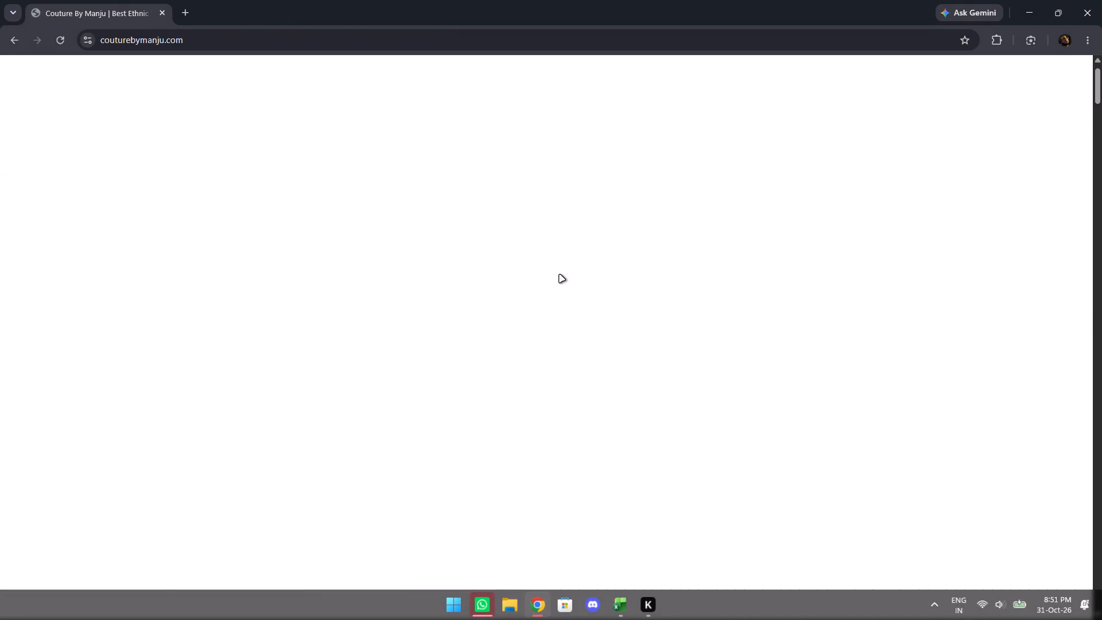
pyautogui.scroll(-15, 560, 275)
pyautogui.scroll(6, 274, 373)
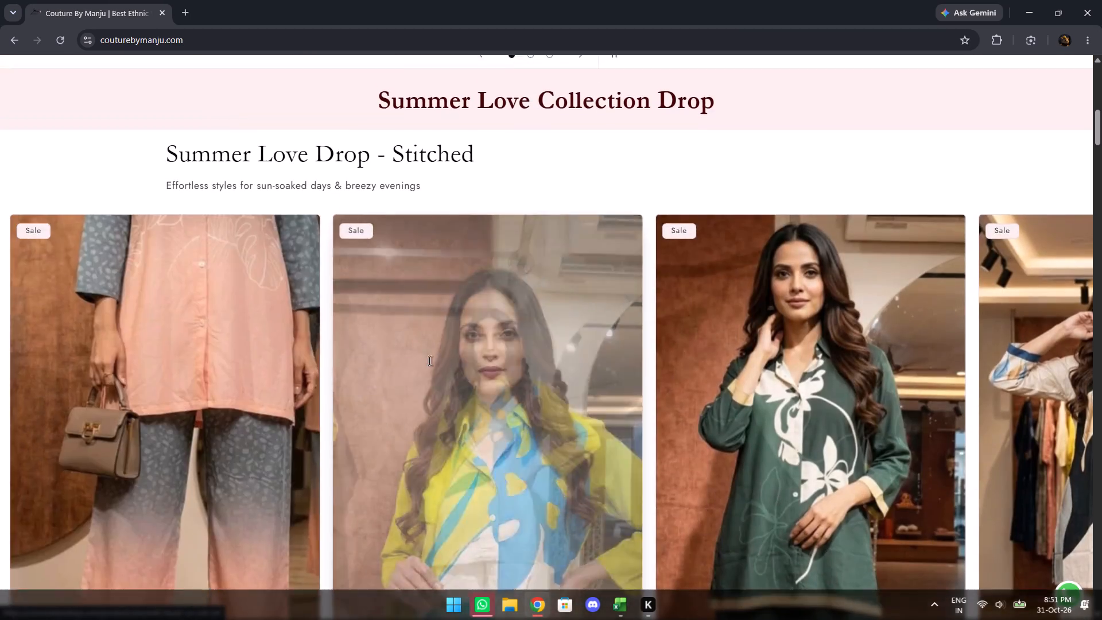
pyautogui.scroll(2, 429, 361)
pyautogui.scroll(-7, 635, 292)
pyautogui.scroll(6, 367, 231)
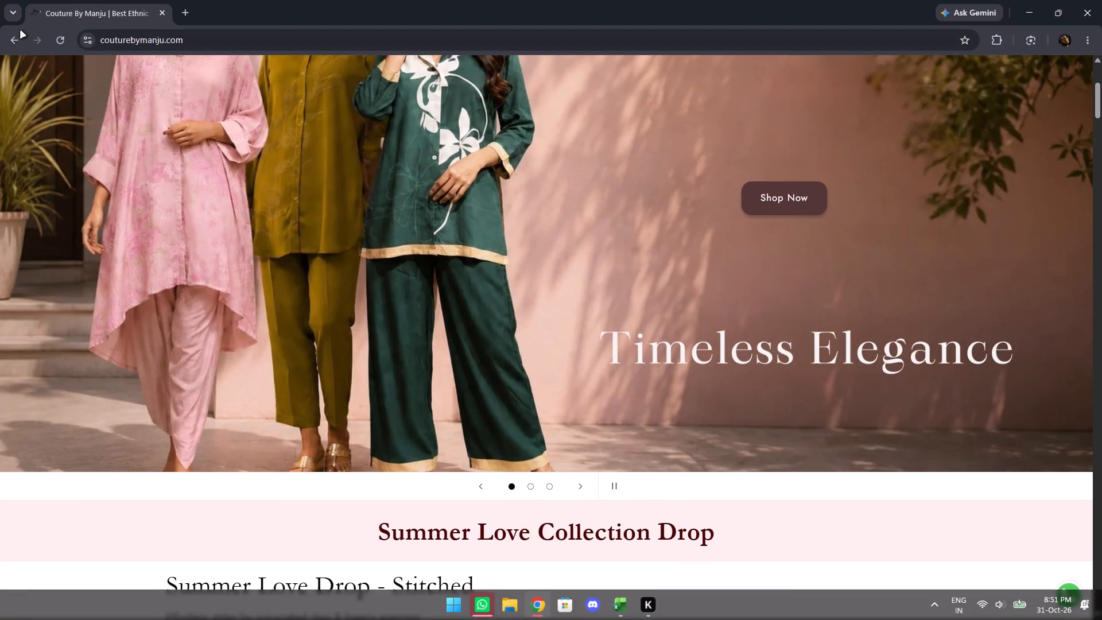
# Copy the couturebymanju.com web address and go back to the search results.
pyautogui.click(200, 44)
pyautogui.moveTo(214, 41); pyautogui.dragTo(0, 48)
pyautogui.hotkey('ctrl', 'c')
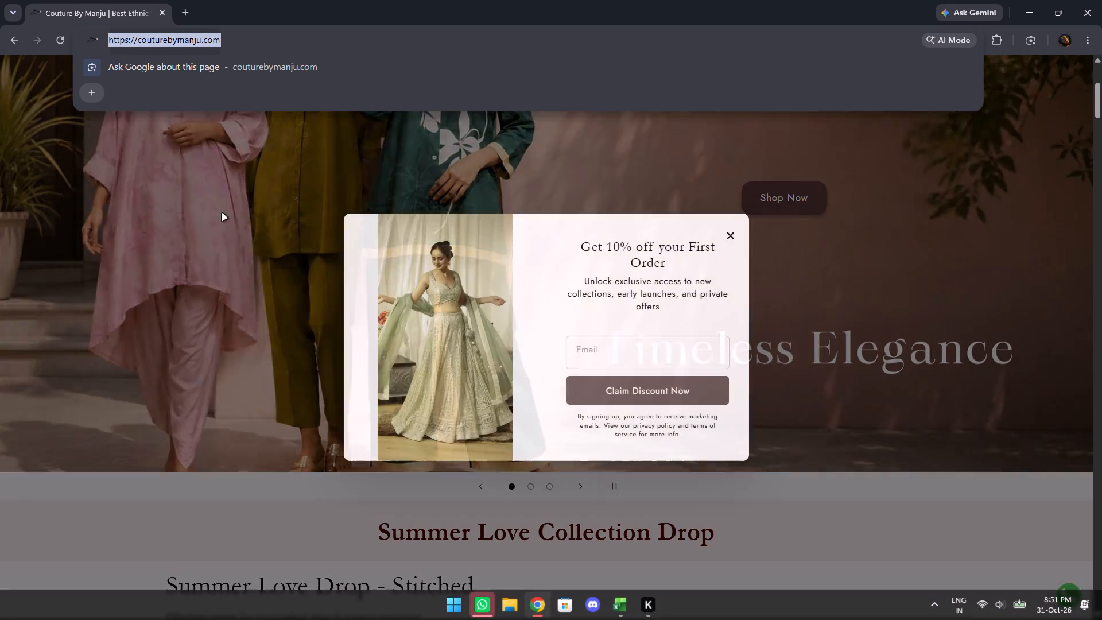
pyautogui.click(10, 36)
# In the Excel leads spreadsheet, give the Couture By Manju row a black fill and red text through Called? / Notes.
pyautogui.hotkey('alt', 'Tab')
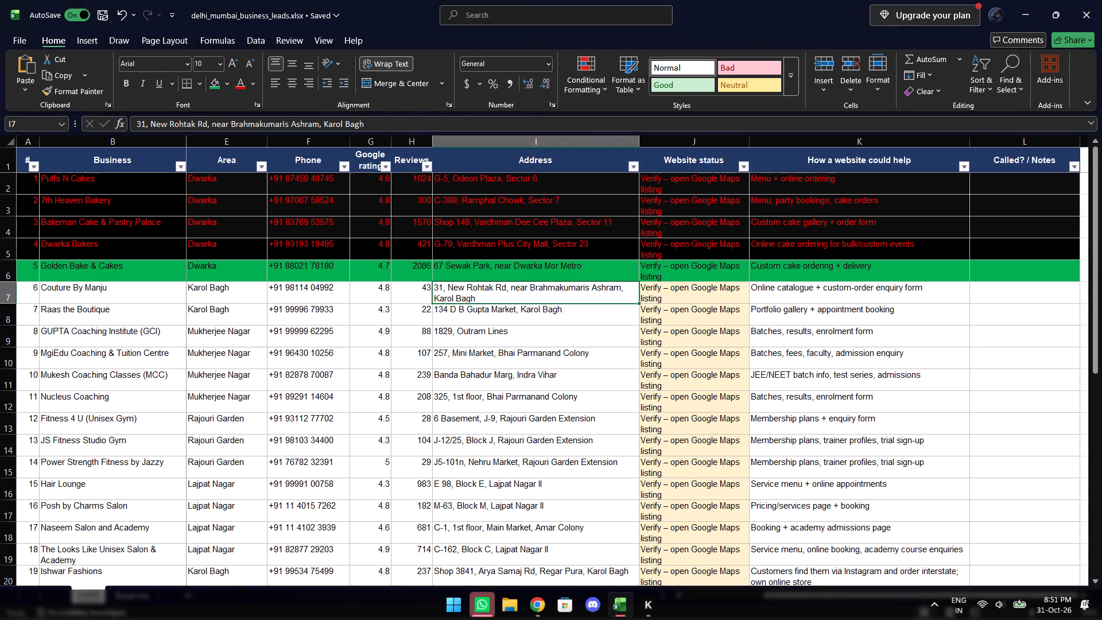
pyautogui.moveTo(33, 294); pyautogui.dragTo(645, 299)
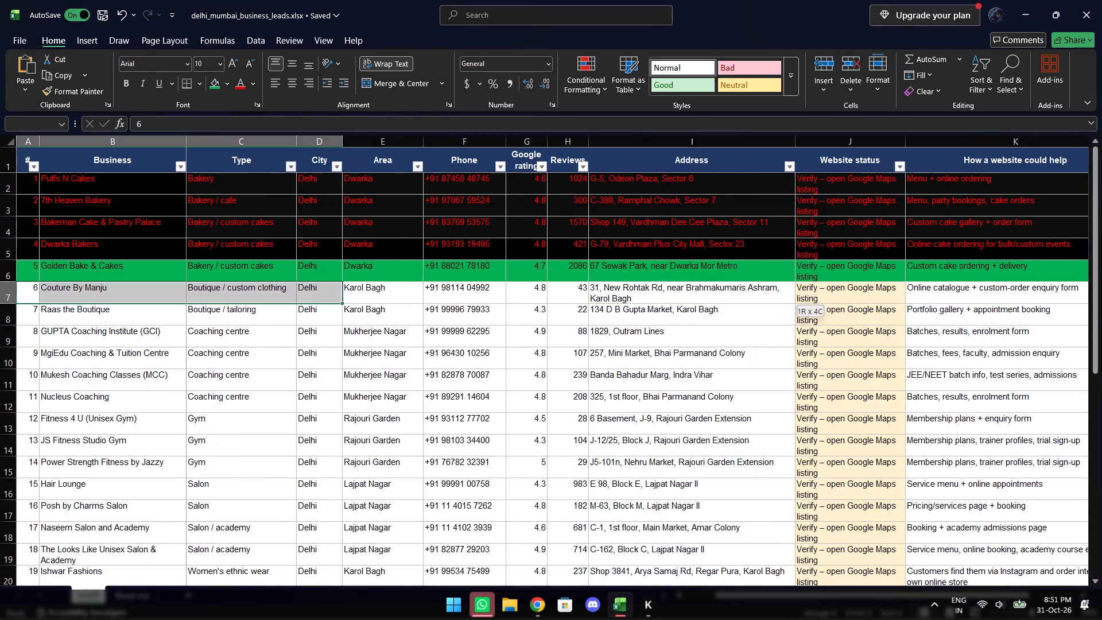
pyautogui.moveTo(645, 299); pyautogui.dragTo(974, 290)
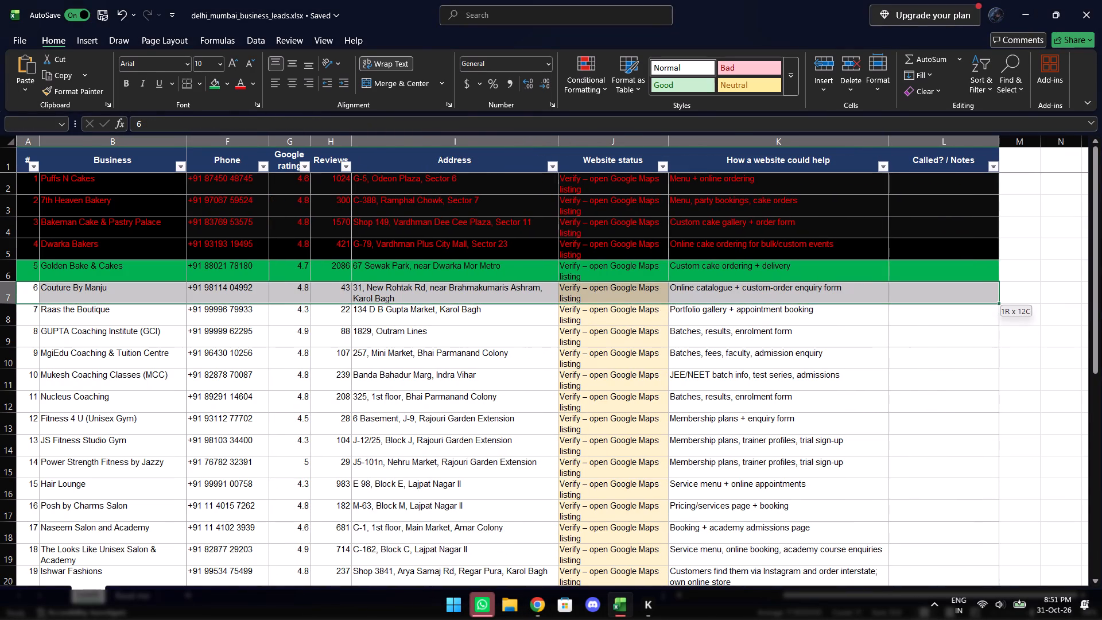
pyautogui.moveTo(974, 290); pyautogui.dragTo(977, 289)
pyautogui.click(227, 79)
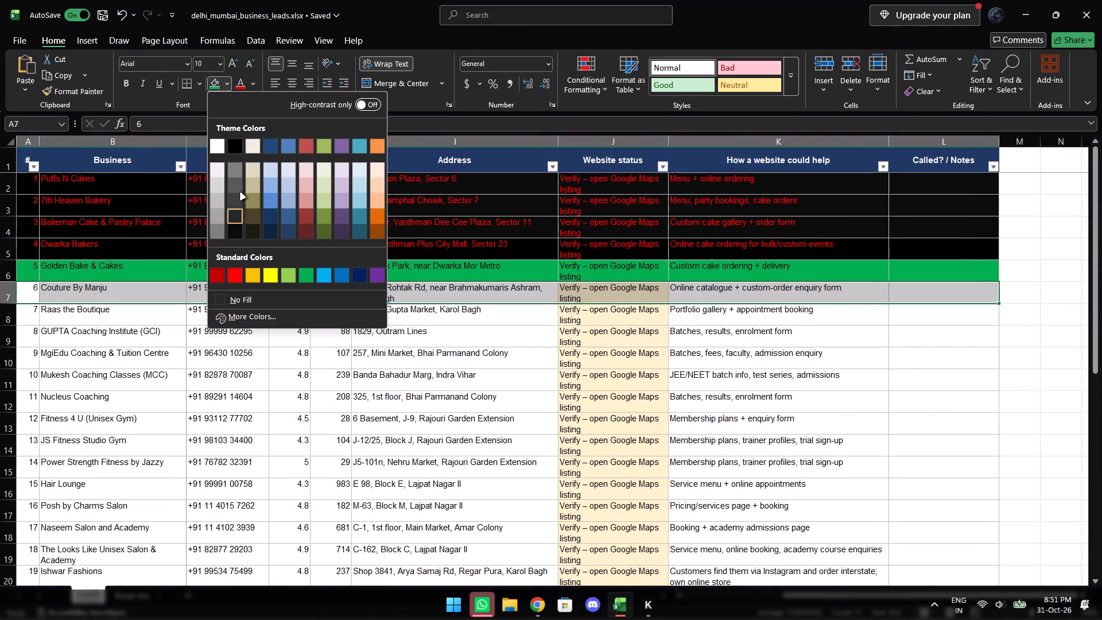
pyautogui.click(236, 147)
pyautogui.click(242, 90)
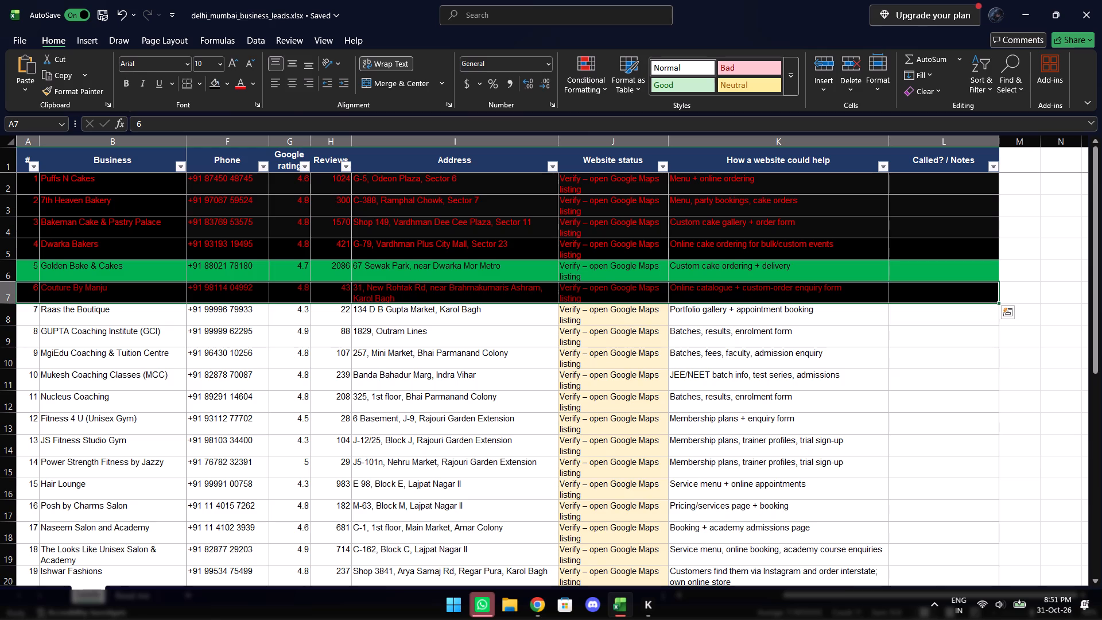
pyautogui.doubleClick(947, 288)
pyautogui.click(945, 297)
pyautogui.hotkey('ctrl', 'v')
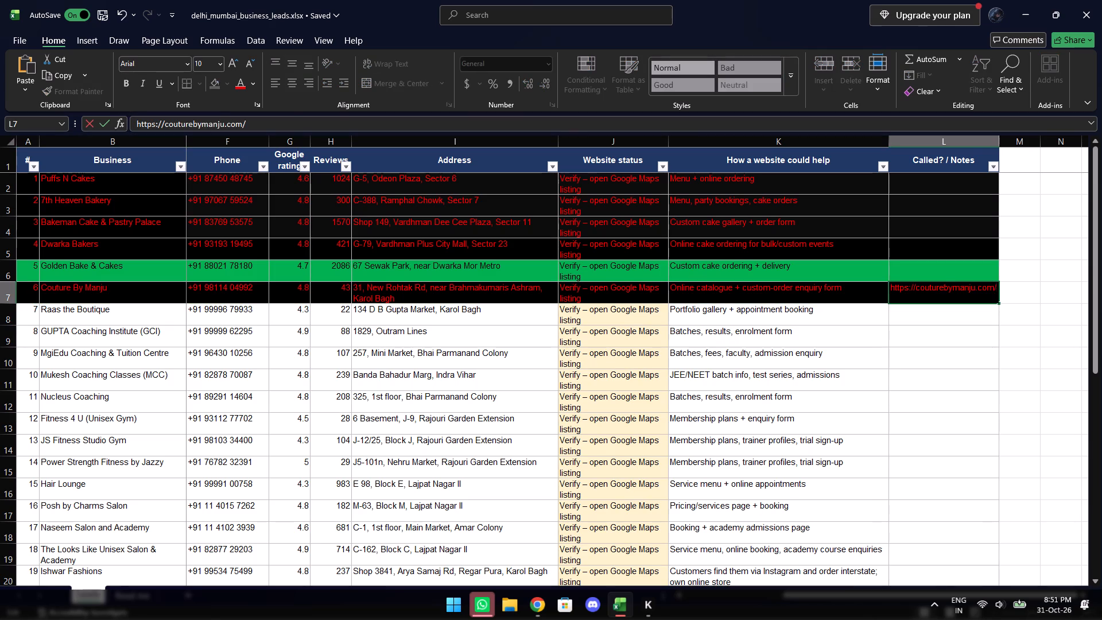
pyautogui.click(1016, 302)
pyautogui.click(918, 344)
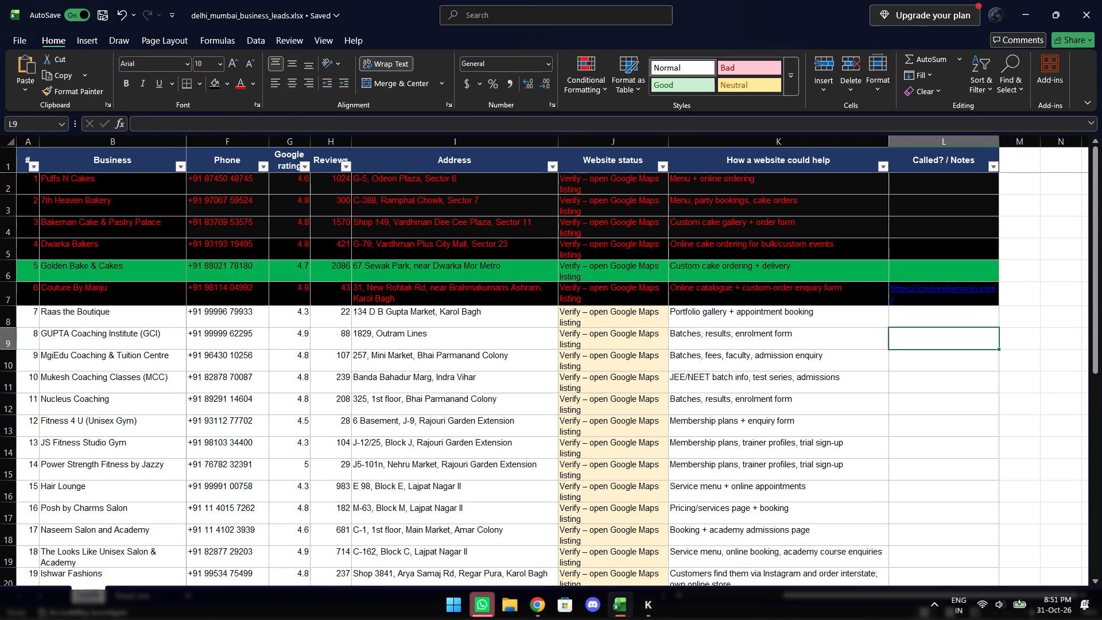
# Copy the business name Raas the Boutique from the spreadsheet and search Google for it in Chrome.
pyautogui.click(28, 320)
pyautogui.click(75, 311)
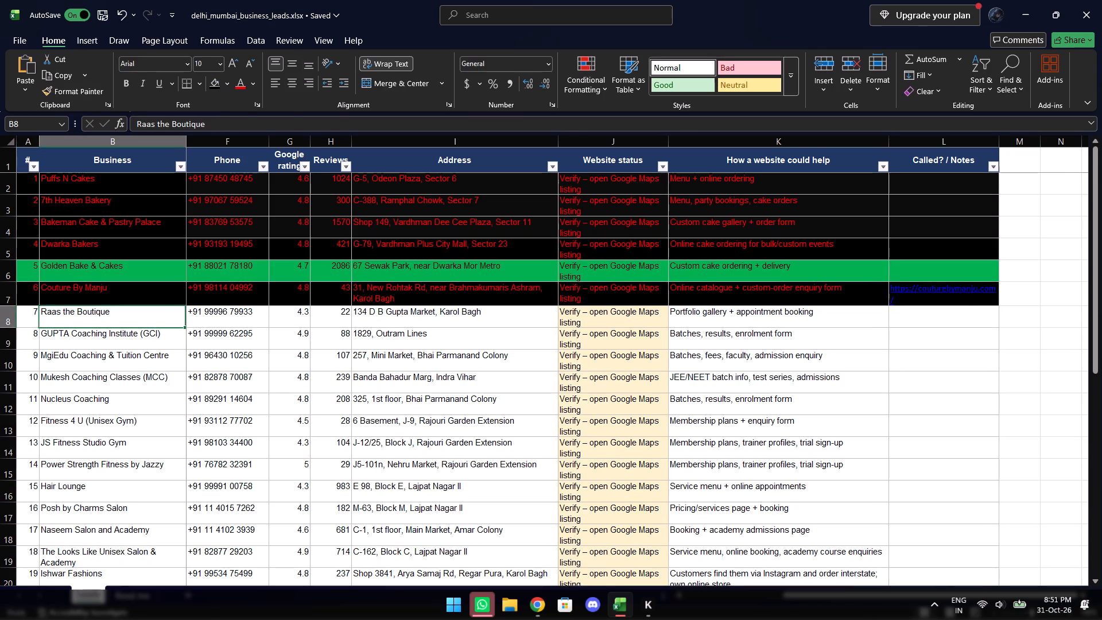
pyautogui.hotkey('ctrl', 'c')
pyautogui.hotkey('alt', 'Tab')
pyautogui.moveTo(289, 92); pyautogui.dragTo(55, 110)
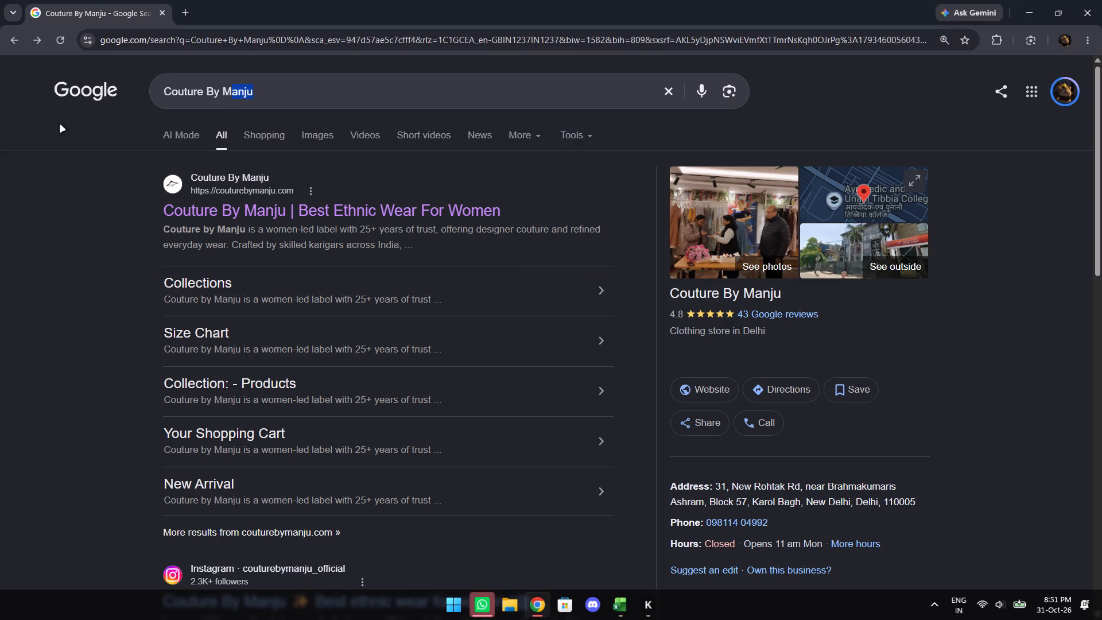
pyautogui.hotkey('ctrl', 'v')
pyautogui.press('Return')
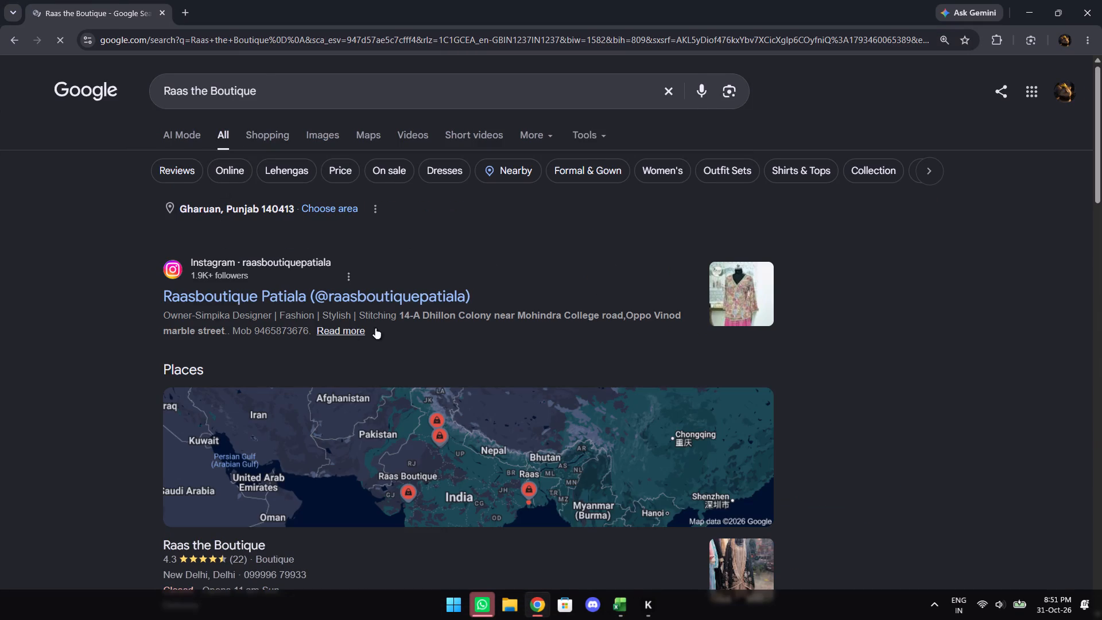
# Open the Raas the creation website from the search results and examine whether it belongs to Raas the Boutique.
pyautogui.scroll(-3, 352, 276)
pyautogui.scroll(-6, 265, 304)
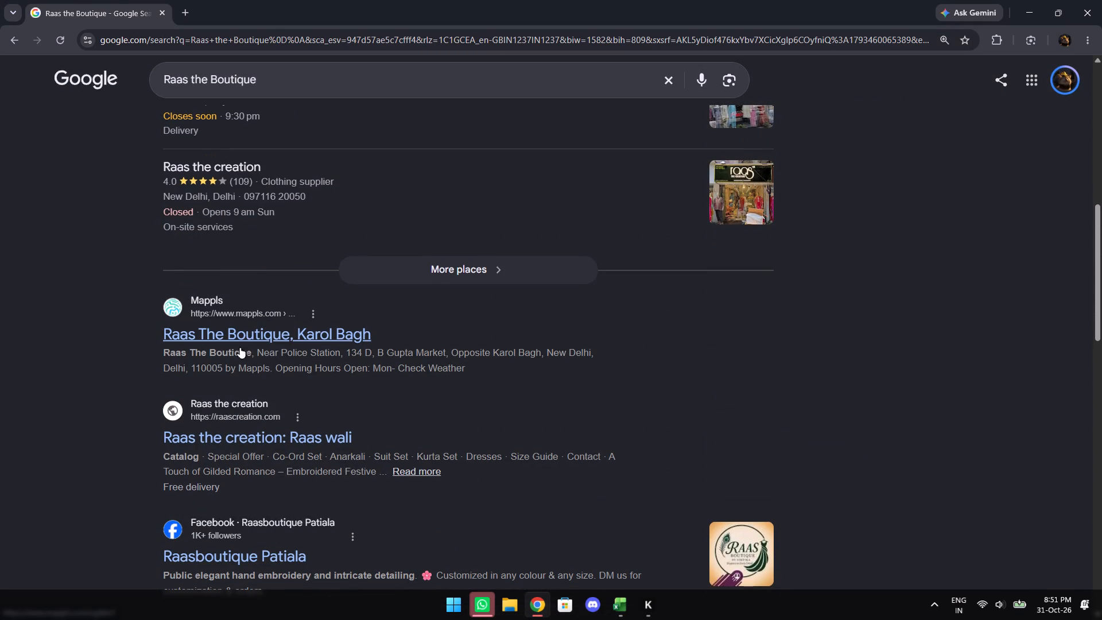
pyautogui.click(225, 425)
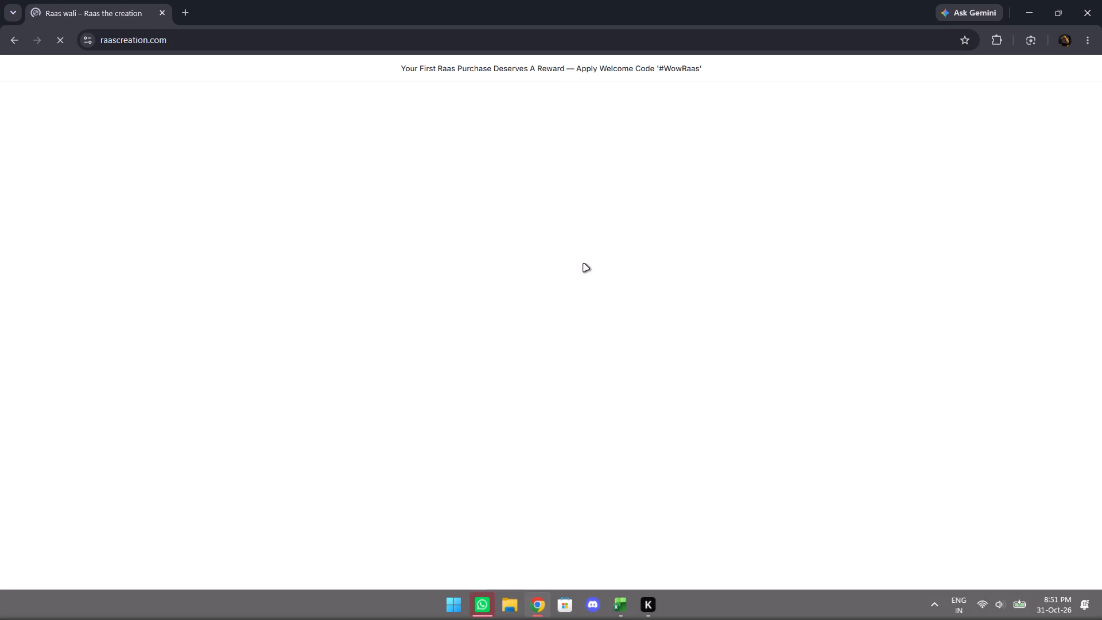
pyautogui.scroll(-4, 552, 271)
pyautogui.scroll(5, 551, 268)
pyautogui.scroll(-9, 564, 228)
pyautogui.scroll(1, 34, 160)
pyautogui.scroll(-2, 452, 166)
pyautogui.scroll(-5, 107, 192)
# Open the Mappls listing for Raas The Boutique, Karol Bagh, check it and return to the search results.
pyautogui.moveTo(346, 365); pyautogui.dragTo(332, 344)
pyautogui.scroll(2, 233, 341)
pyautogui.click(237, 463)
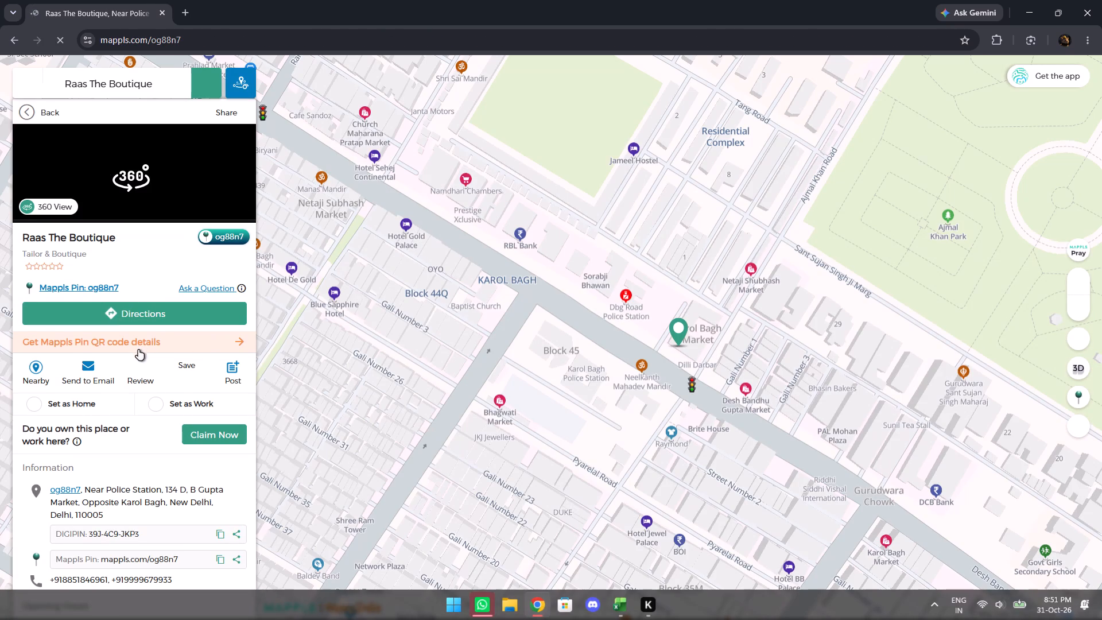
pyautogui.click(580, 328)
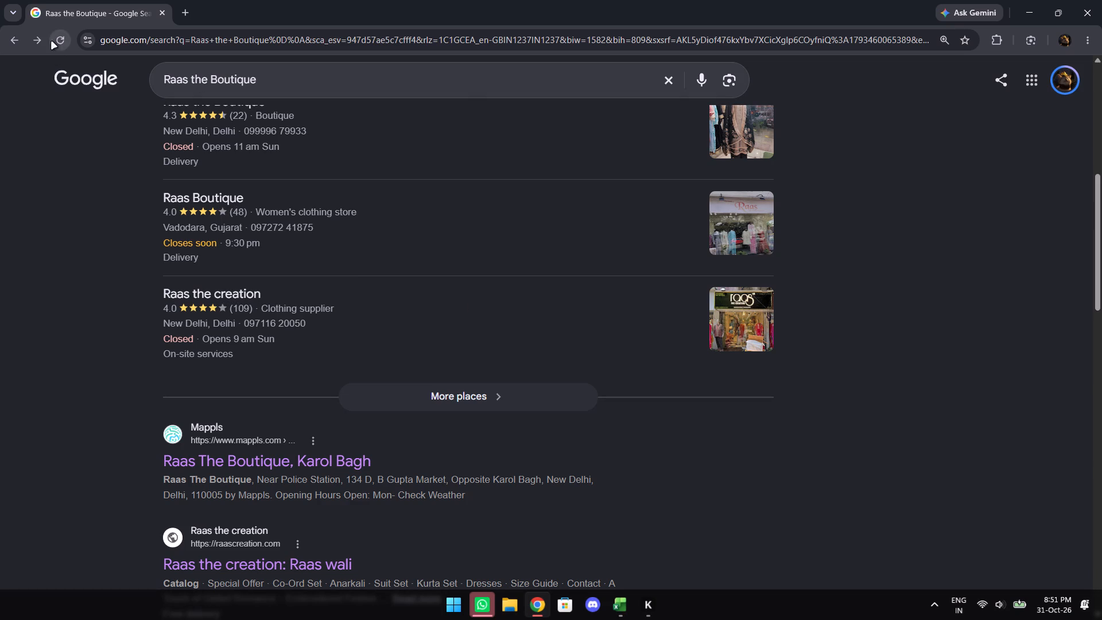
# In the Excel leads spreadsheet, give the Raas the Boutique row a black fill and red text through Called? / Notes.
pyautogui.hotkey('alt', 'Tab')
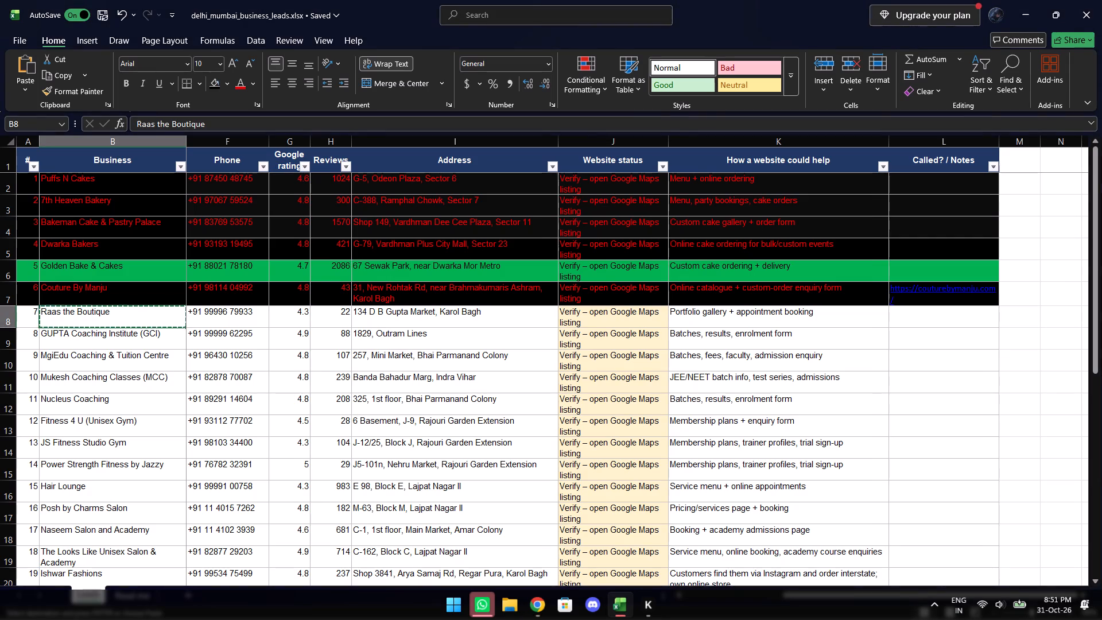
pyautogui.click(49, 321)
pyautogui.click(27, 316)
pyautogui.moveTo(29, 316); pyautogui.dragTo(33, 316)
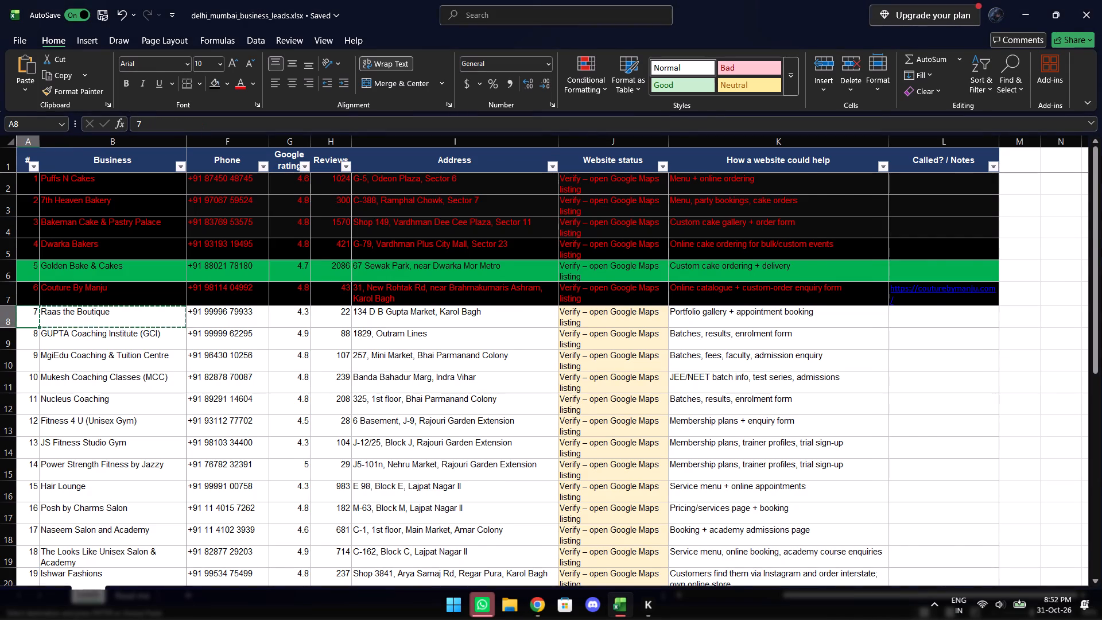
pyautogui.moveTo(33, 316); pyautogui.dragTo(1083, 314)
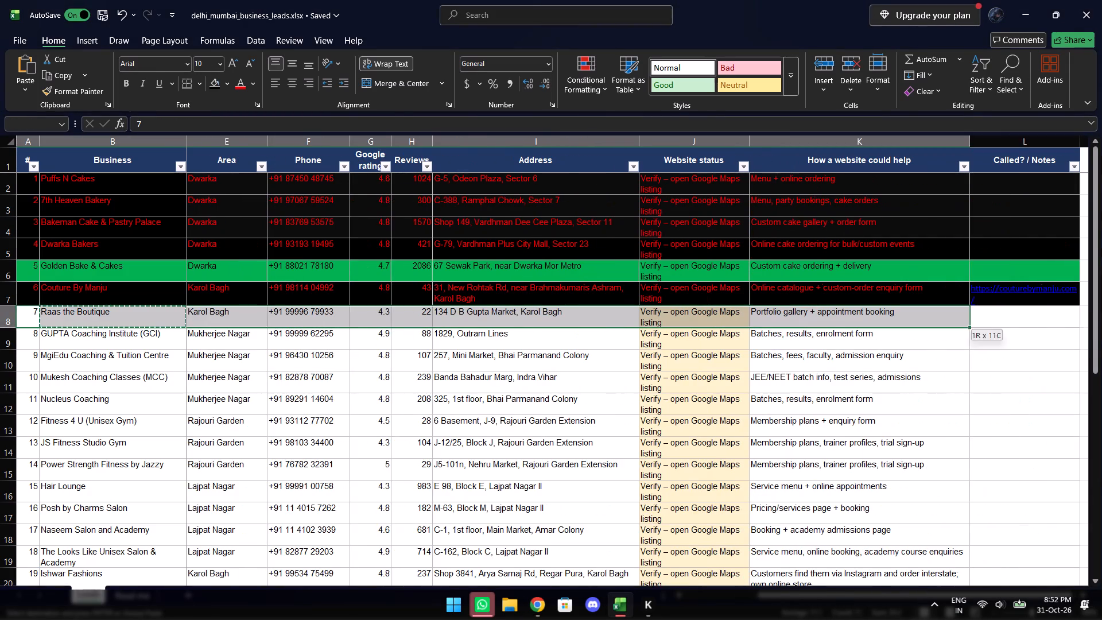
pyautogui.moveTo(1083, 314); pyautogui.dragTo(1007, 319)
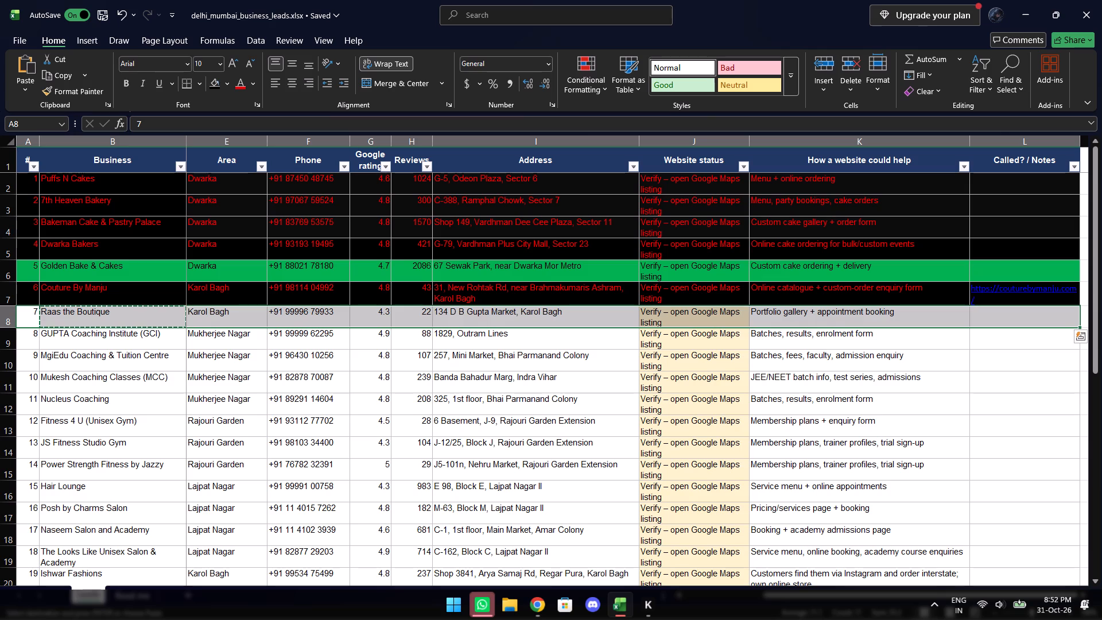
pyautogui.click(220, 81)
pyautogui.click(239, 80)
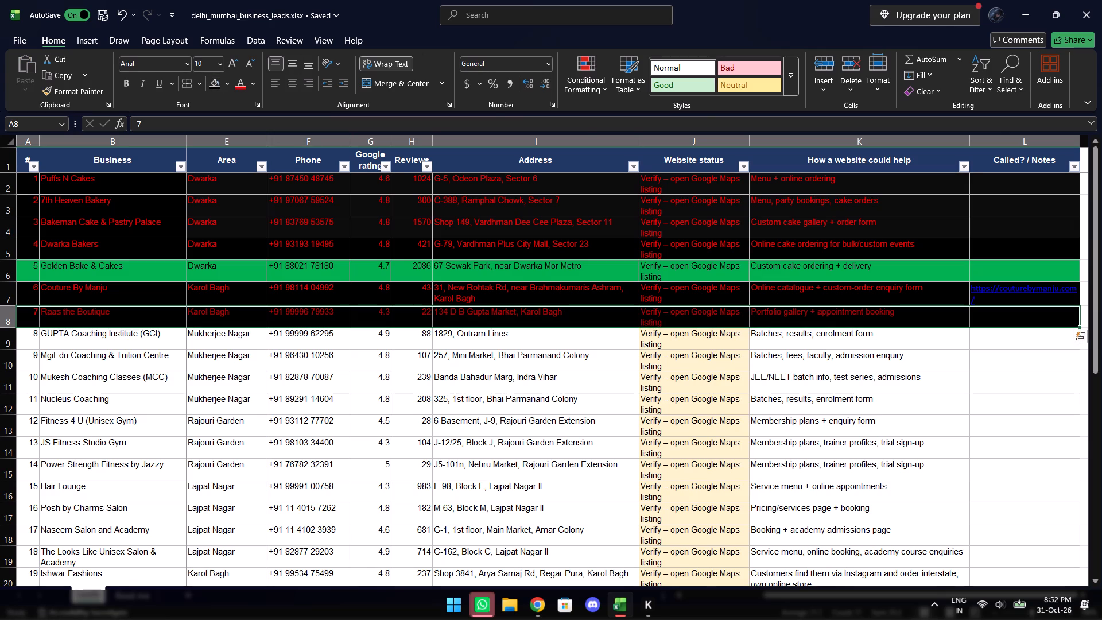
# Enter NOT INTERRESTED in the Called? / Notes cell of the Raas the Boutique row.
pyautogui.doubleClick(1043, 320)
pyautogui.write('BNO')
pyautogui.press('BackSpace')
pyautogui.press('BackSpace')
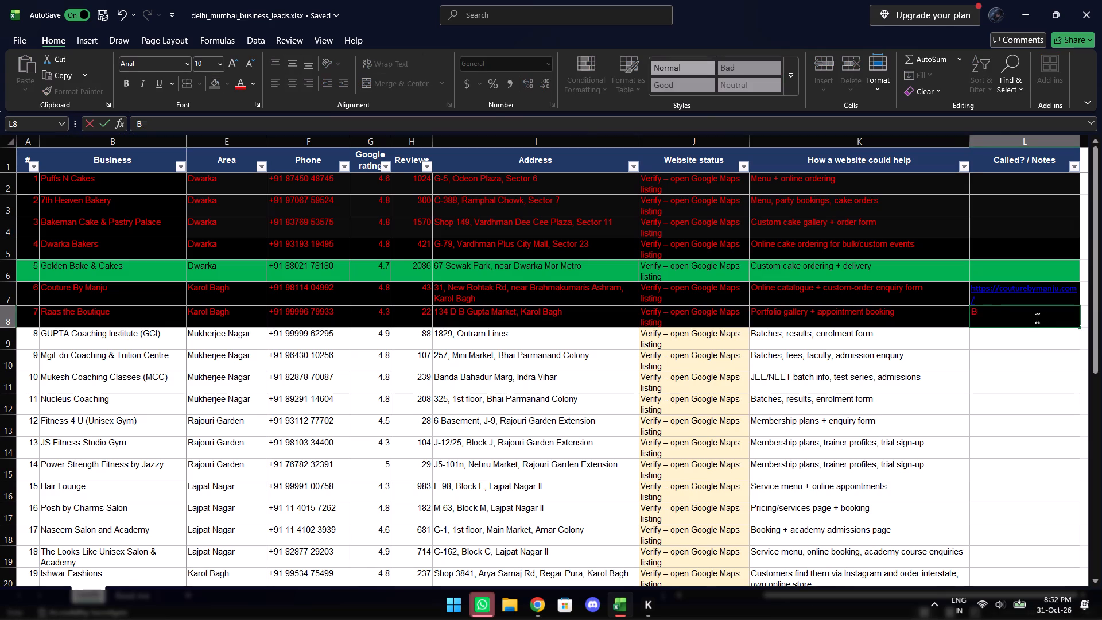
pyautogui.press('BackSpace')
pyautogui.press('BackSpace')
pyautogui.write('NOT IM')
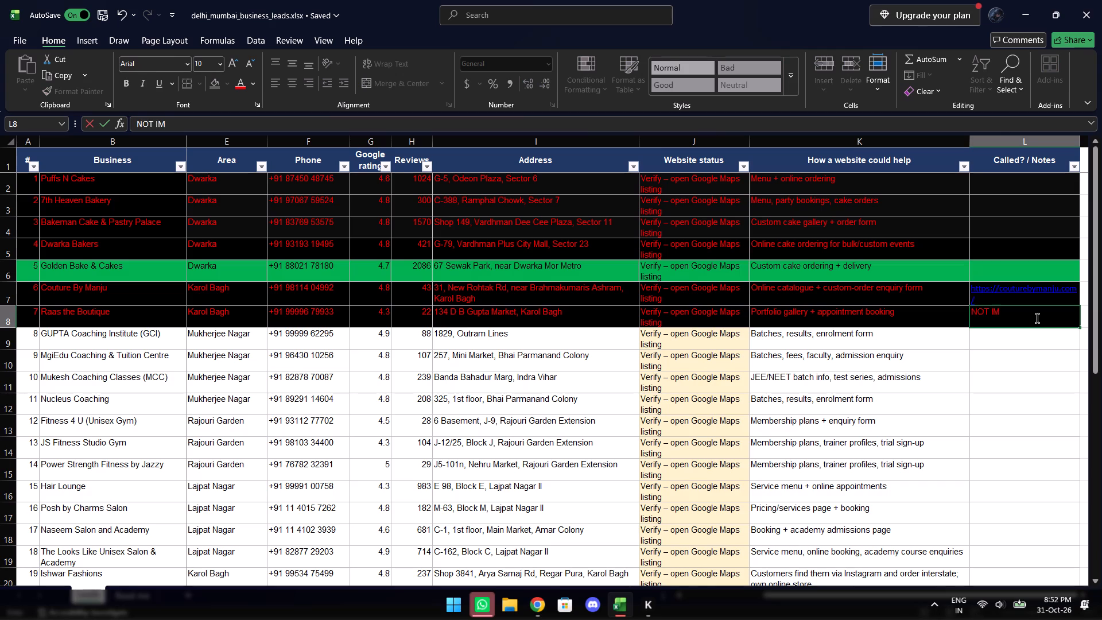
pyautogui.press('BackSpace')
pyautogui.write('NTERE')
pyautogui.press('BackSpace')
pyautogui.write('RES')
pyautogui.press('BackSpace')
pyautogui.write('STED')
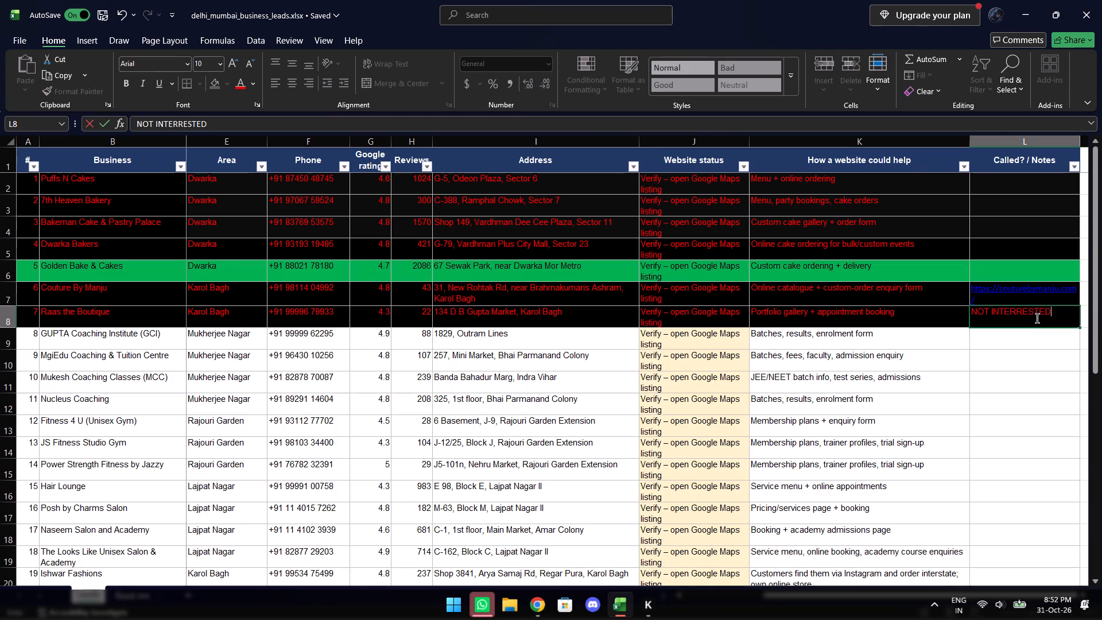
pyautogui.scroll(-1, 1020, 336)
pyautogui.click(775, 289)
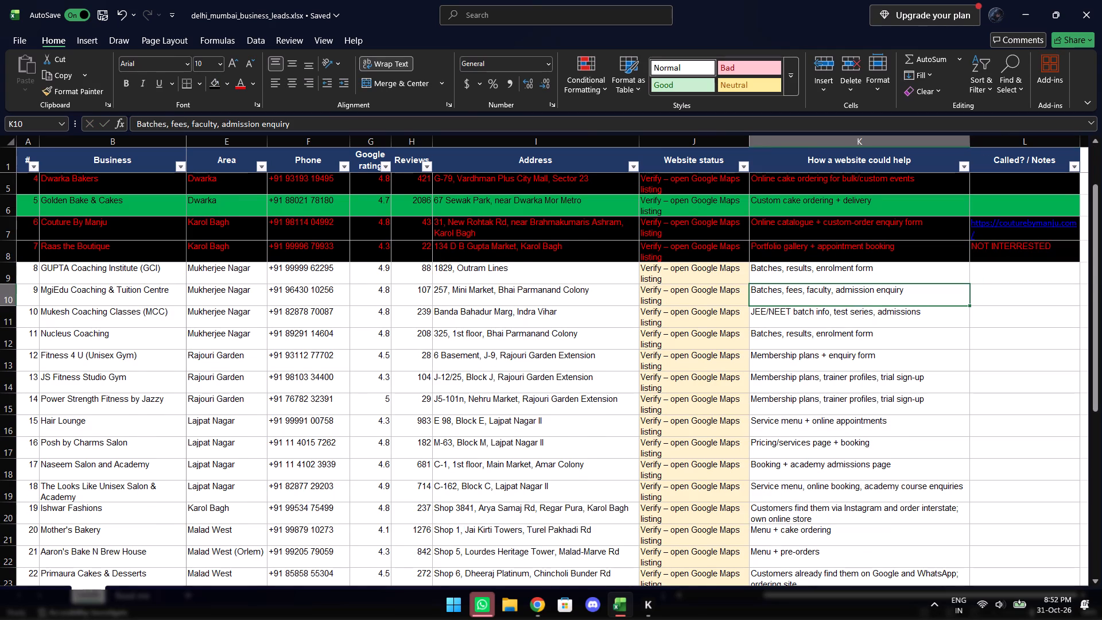
# Copy the business name GUPTA Coaching Institute (GCI) from the spreadsheet and search Google for it in Chrome.
pyautogui.click(75, 262)
pyautogui.click(119, 272)
pyautogui.hotkey('ctrl', 'c')
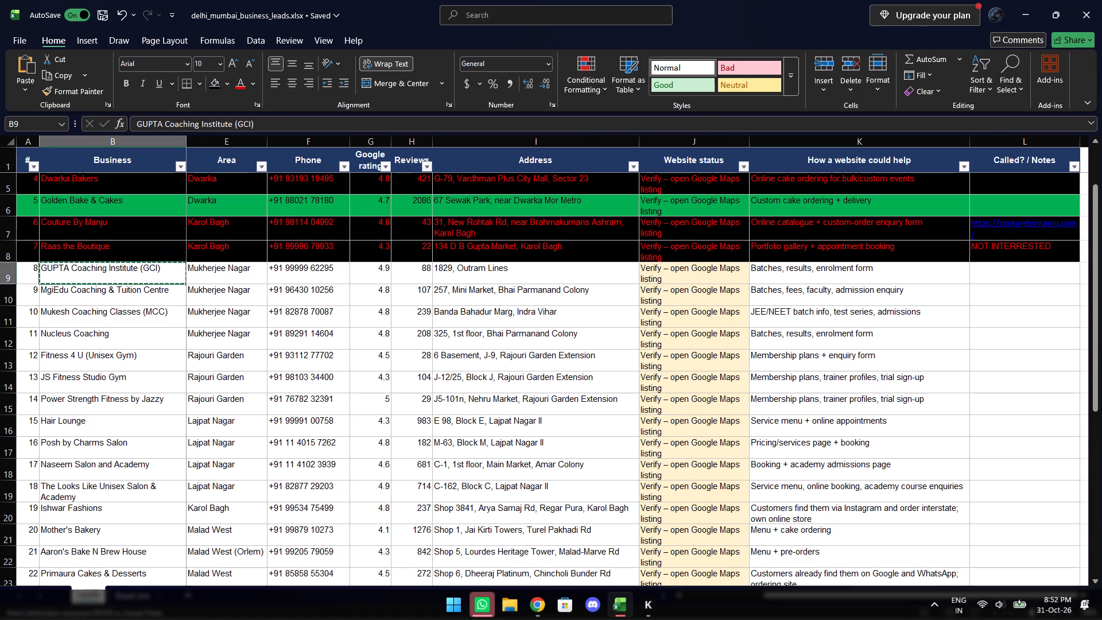
pyautogui.hotkey('alt', 'Tab')
pyautogui.moveTo(336, 74); pyautogui.dragTo(5, 118)
pyautogui.hotkey('ctrl', 'v')
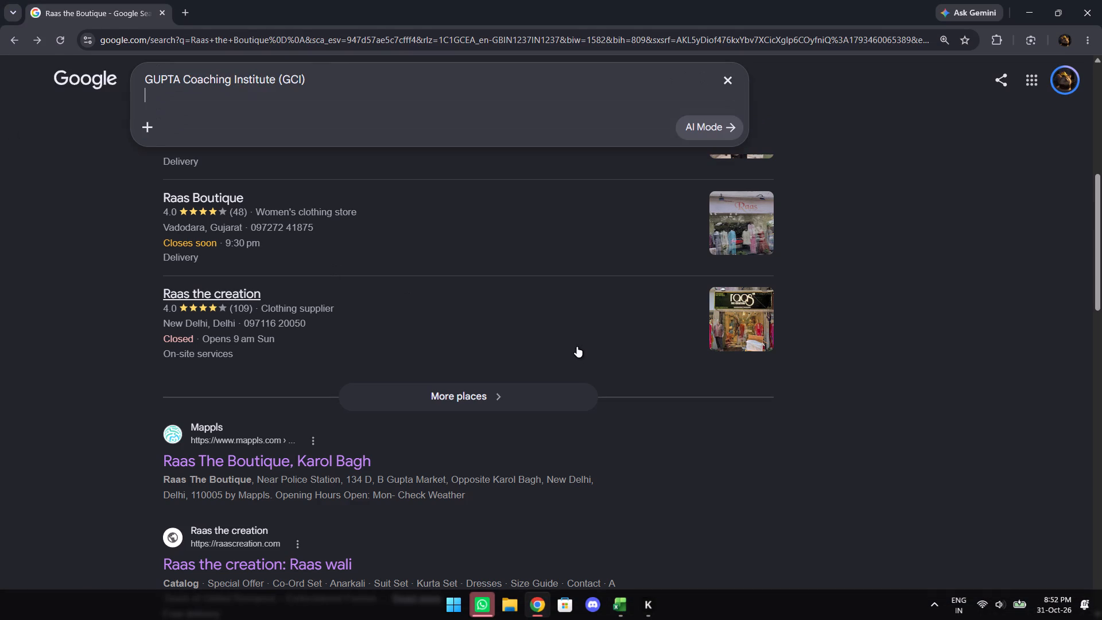
pyautogui.press('Return')
# Look through the search results for a website belonging to GUPTA Coaching Institute (GCI).
pyautogui.scroll(-2, 289, 313)
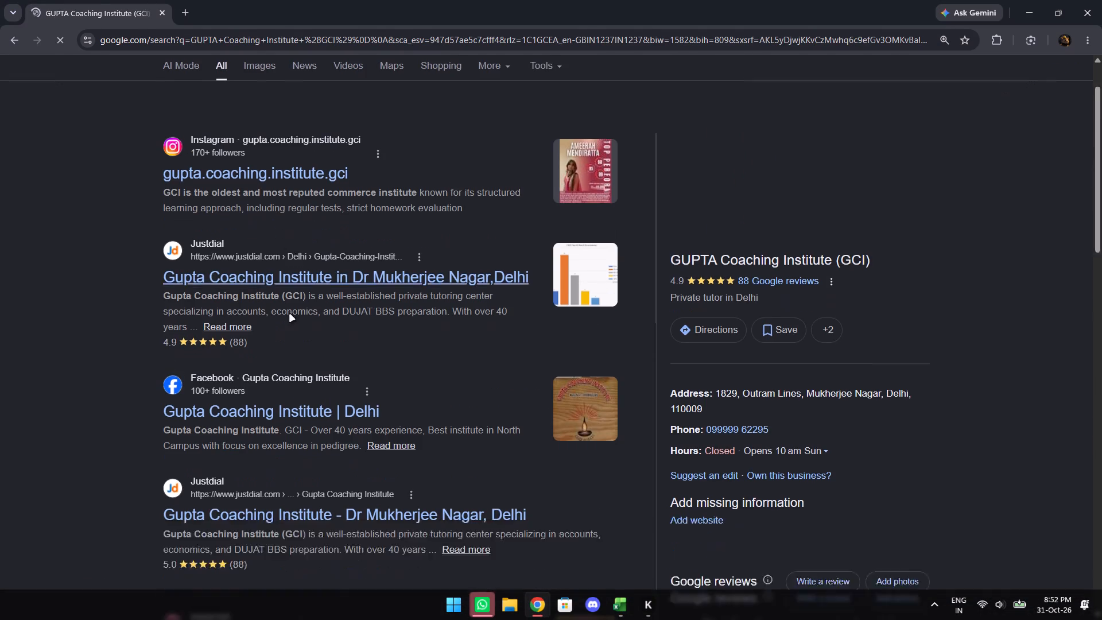
pyautogui.scroll(-4, 290, 315)
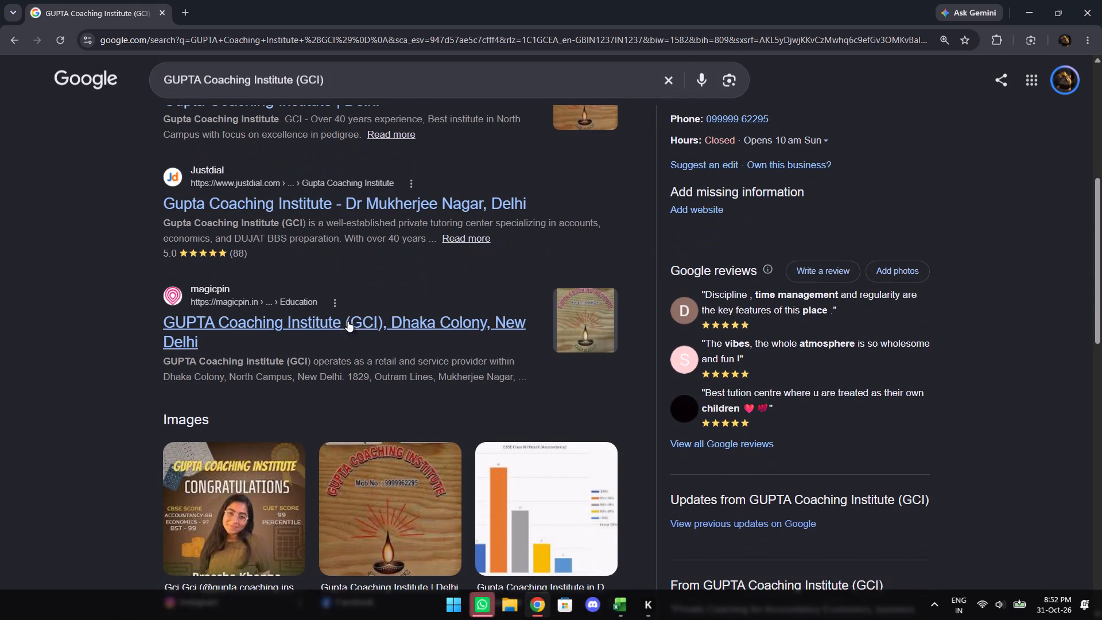
pyautogui.scroll(-4, 446, 316)
pyautogui.scroll(-2, 352, 320)
pyautogui.scroll(-3, 221, 335)
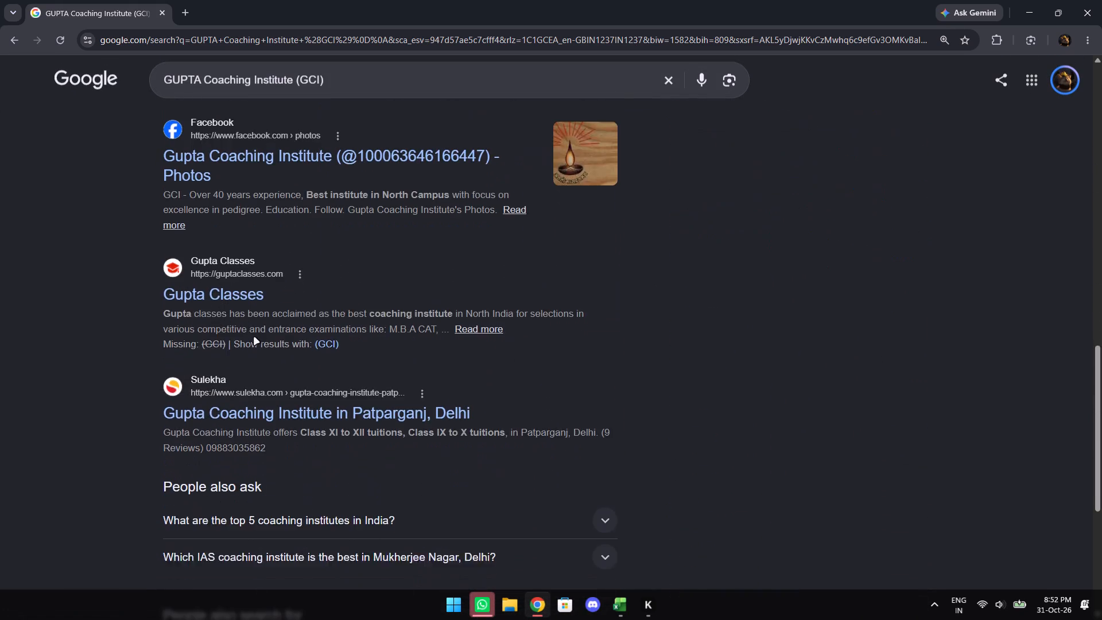
pyautogui.scroll(-4, 272, 340)
pyautogui.scroll(20, 279, 340)
pyautogui.scroll(8, 279, 340)
# In the Excel leads spreadsheet, give the GUPTA Coaching Institute (GCI) row a green fill through Called? / Notes.
pyautogui.hotkey('alt', 'Tab')
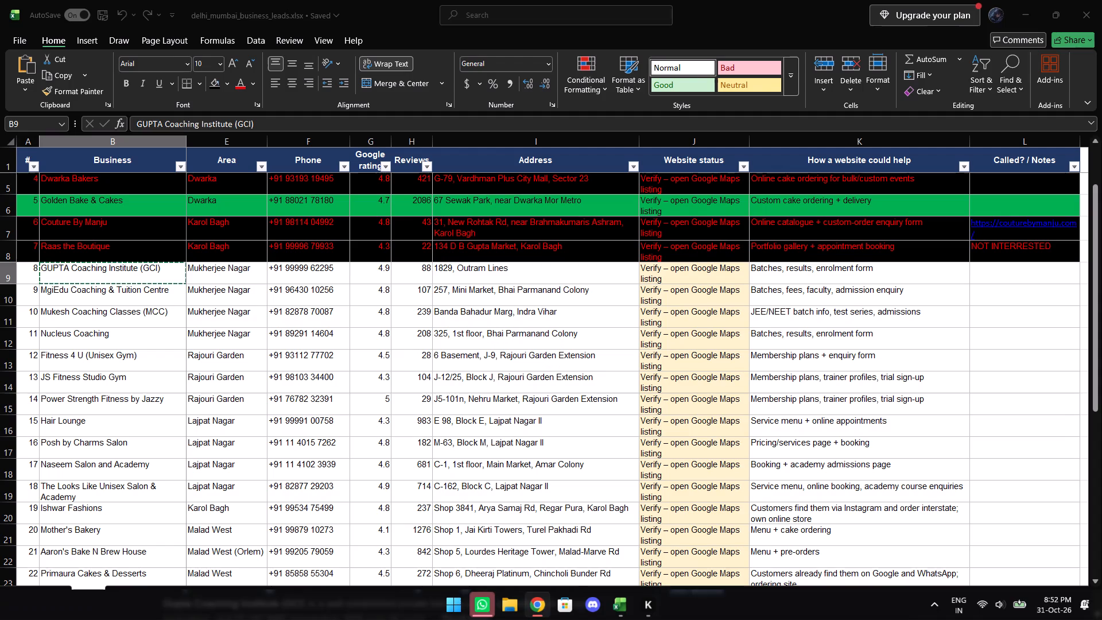
pyautogui.moveTo(29, 272); pyautogui.dragTo(300, 272)
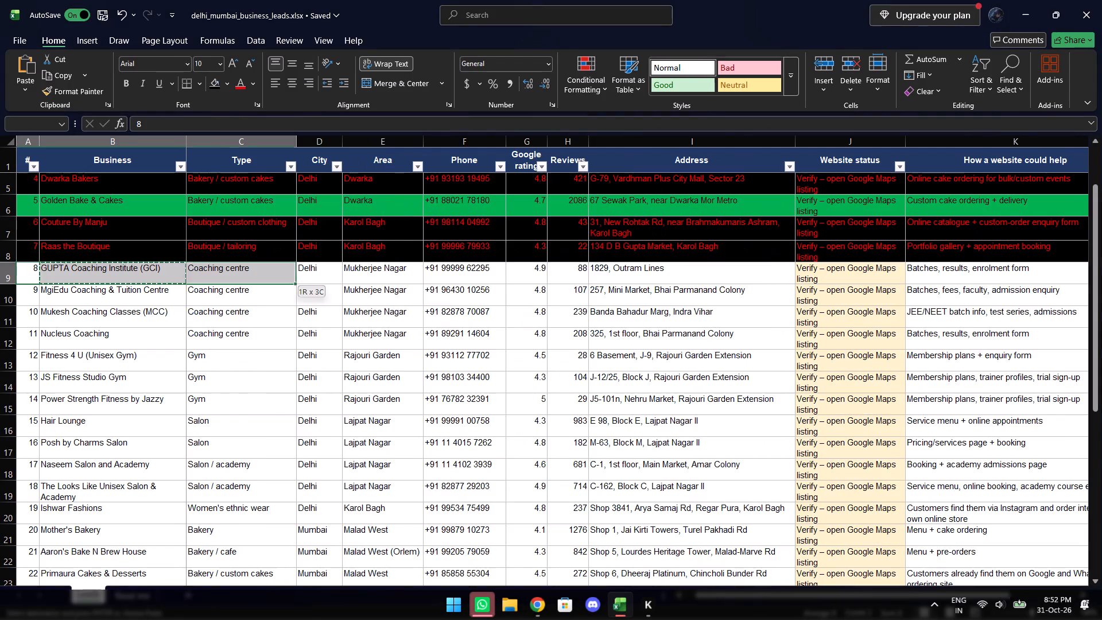
pyautogui.moveTo(300, 272); pyautogui.dragTo(1044, 275)
pyautogui.click(228, 83)
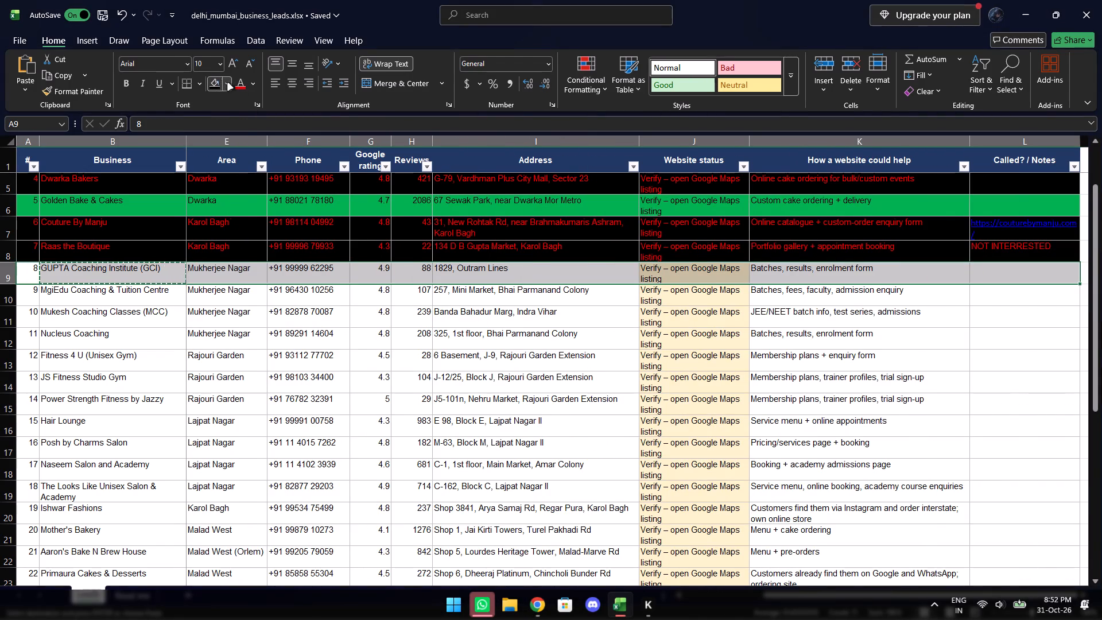
pyautogui.click(304, 278)
pyautogui.click(442, 355)
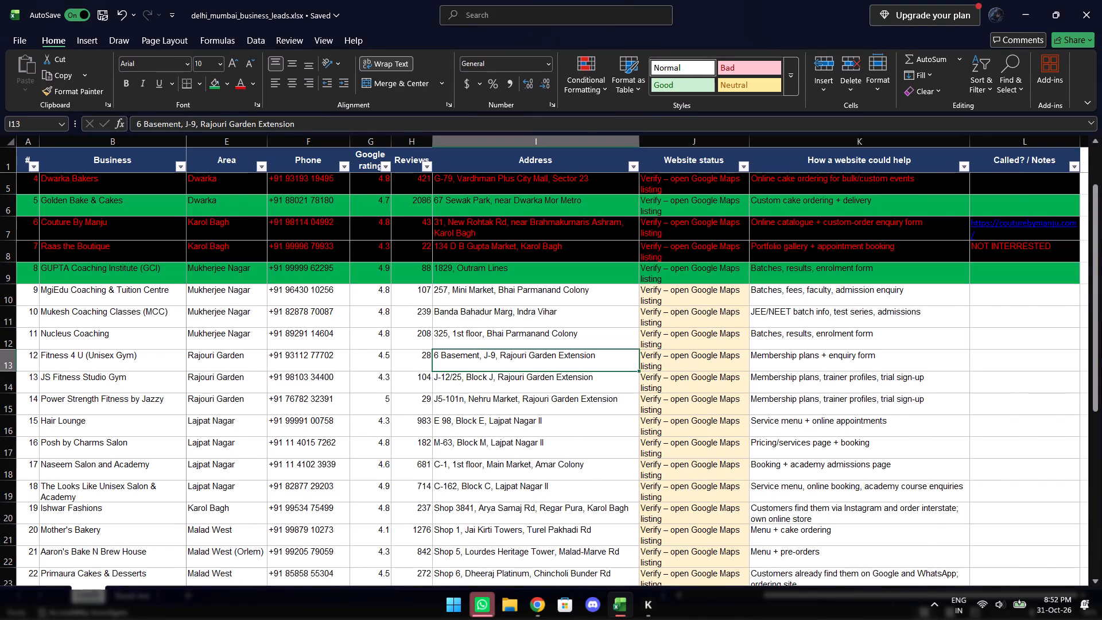
# Copy the business name MgiEdu Coaching & Tuition Centre from the spreadsheet and search Google for it in Chrome.
pyautogui.click(84, 306)
pyautogui.click(77, 290)
pyautogui.hotkey('ctrl', 'c')
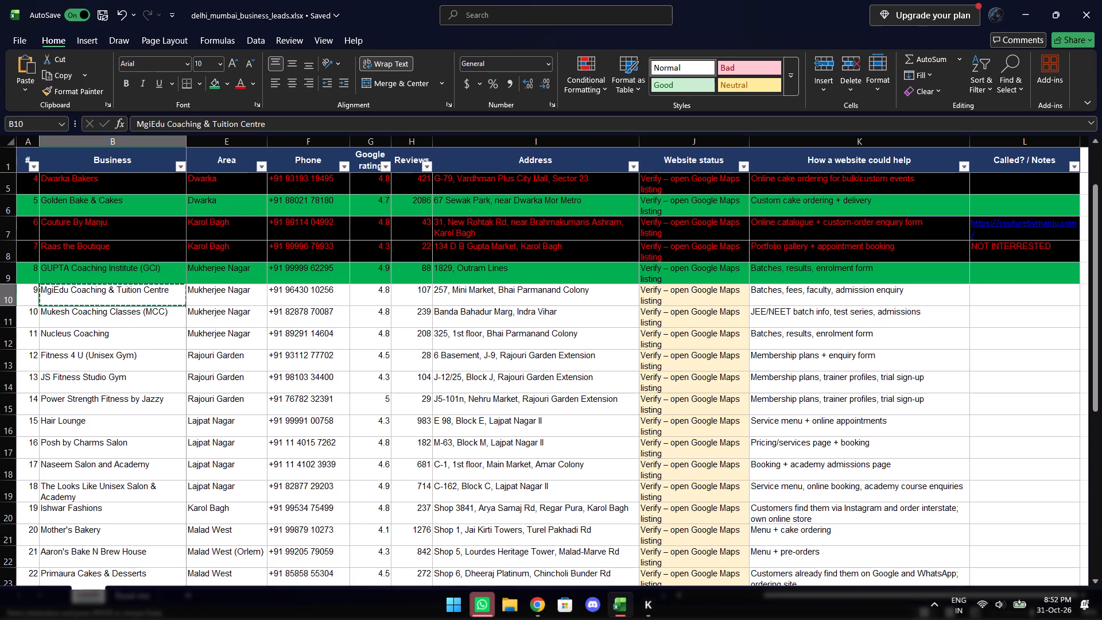
pyautogui.hotkey('alt', 'Tab')
pyautogui.moveTo(375, 75); pyautogui.dragTo(84, 104)
pyautogui.moveTo(398, 93); pyautogui.dragTo(48, 89)
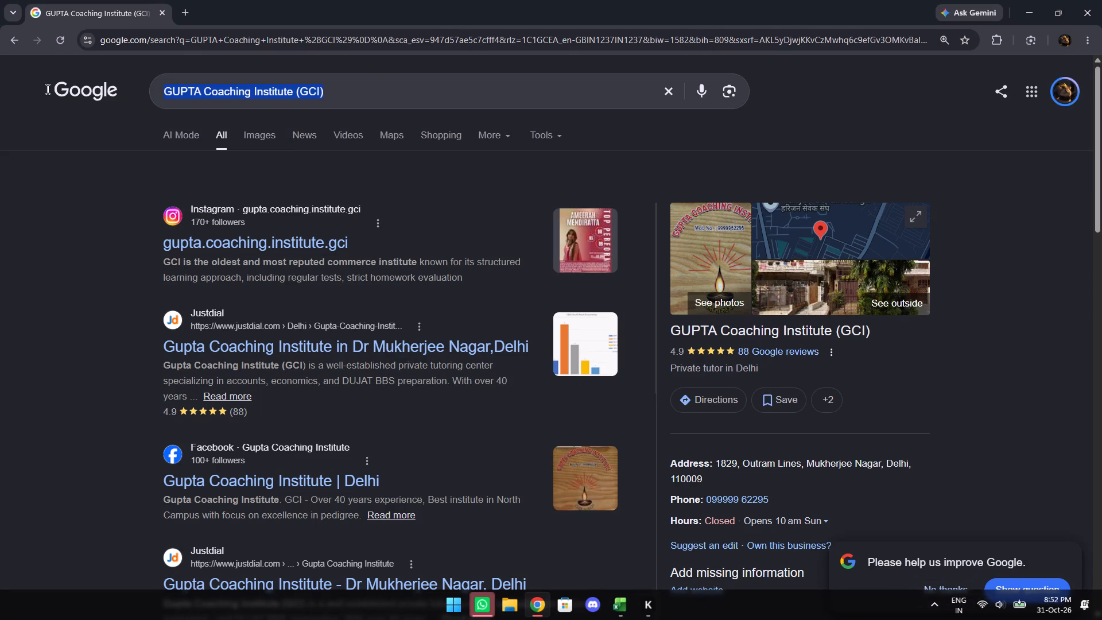
pyautogui.moveTo(48, 89); pyautogui.dragTo(42, 89)
pyautogui.hotkey('ctrl', 'v')
pyautogui.press('Return')
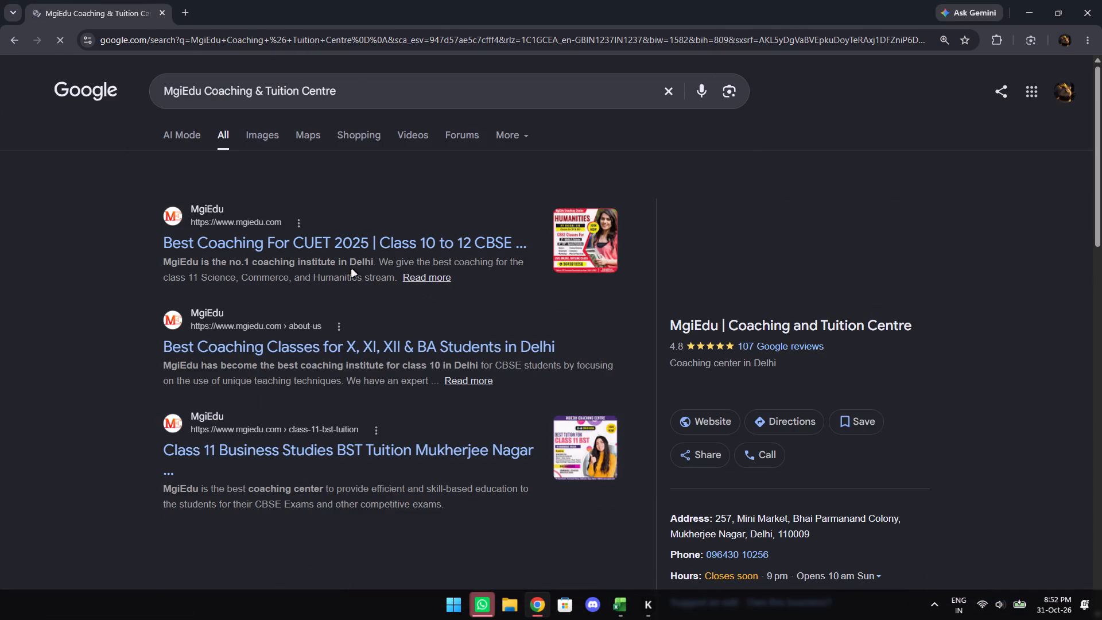
# Open the MgiEdu website from the search results, examine its home page and go back to the results.
pyautogui.click(242, 243)
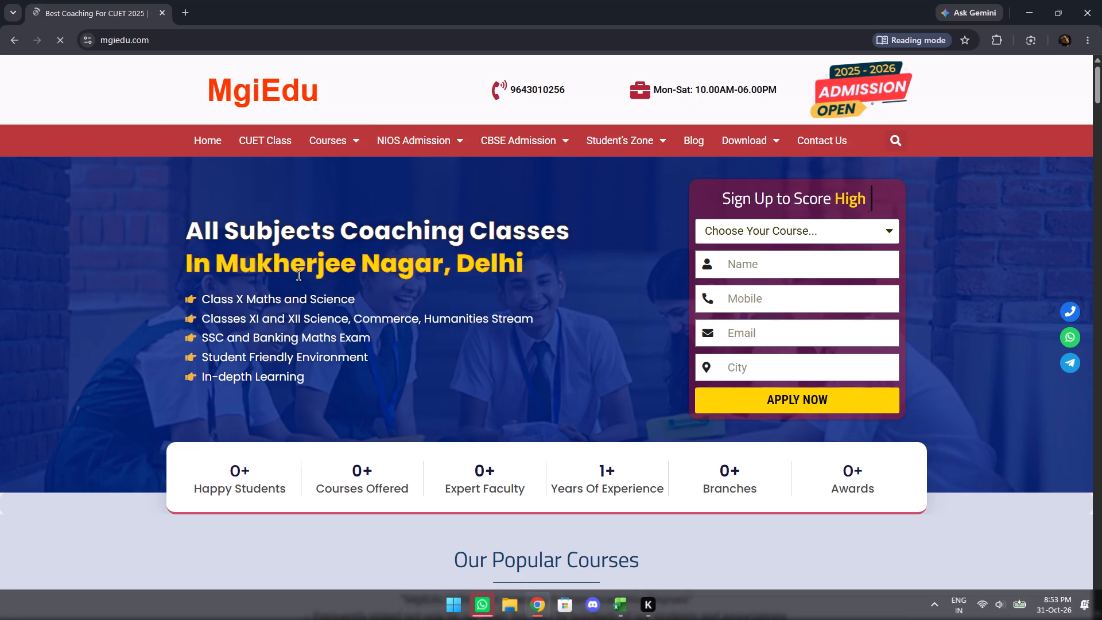
pyautogui.scroll(-7, 428, 299)
pyautogui.scroll(5, 491, 304)
pyautogui.scroll(-13, 491, 304)
pyautogui.scroll(-7, 709, 327)
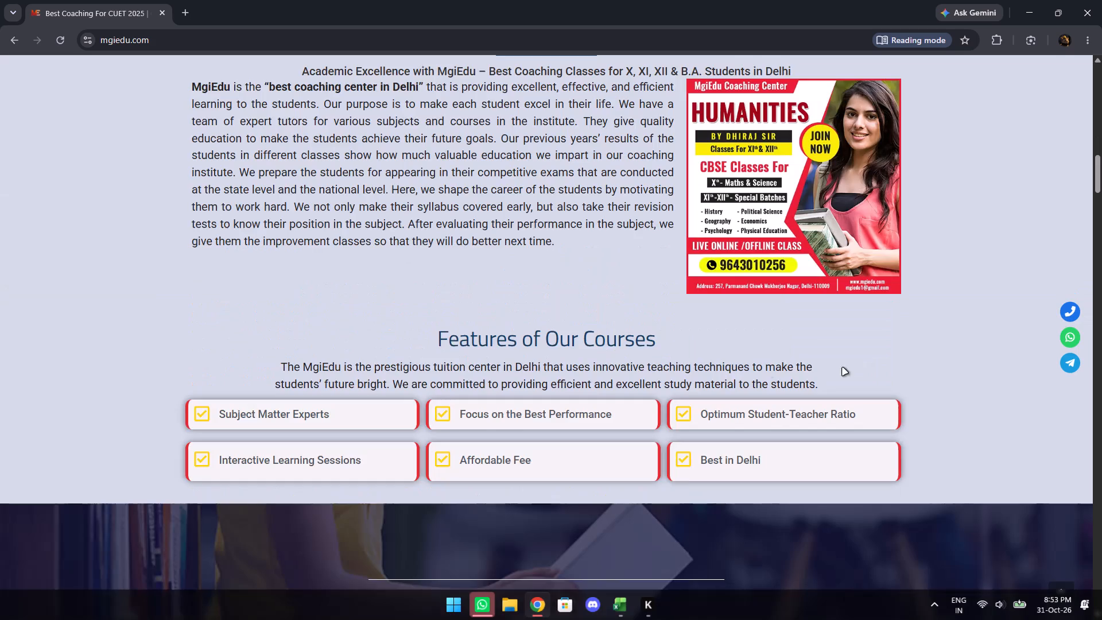
pyautogui.scroll(-4, 843, 368)
pyautogui.scroll(20, 336, 363)
pyautogui.scroll(7, 336, 363)
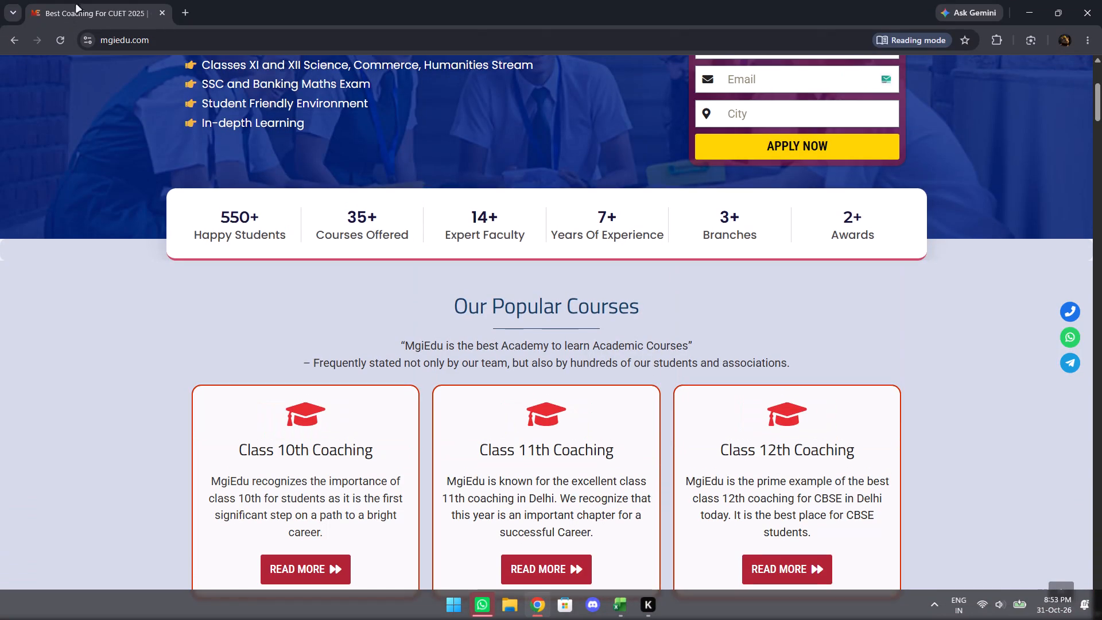
pyautogui.click(9, 40)
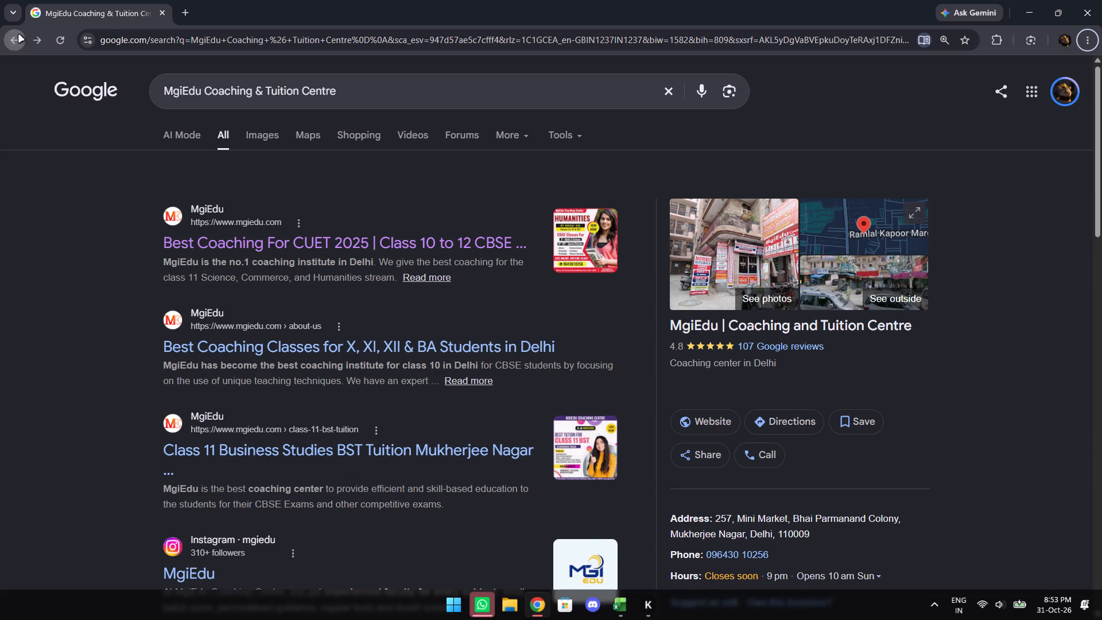
pyautogui.hotkey('alt', 'Tab')
pyautogui.hotkey('alt', 'Tab')
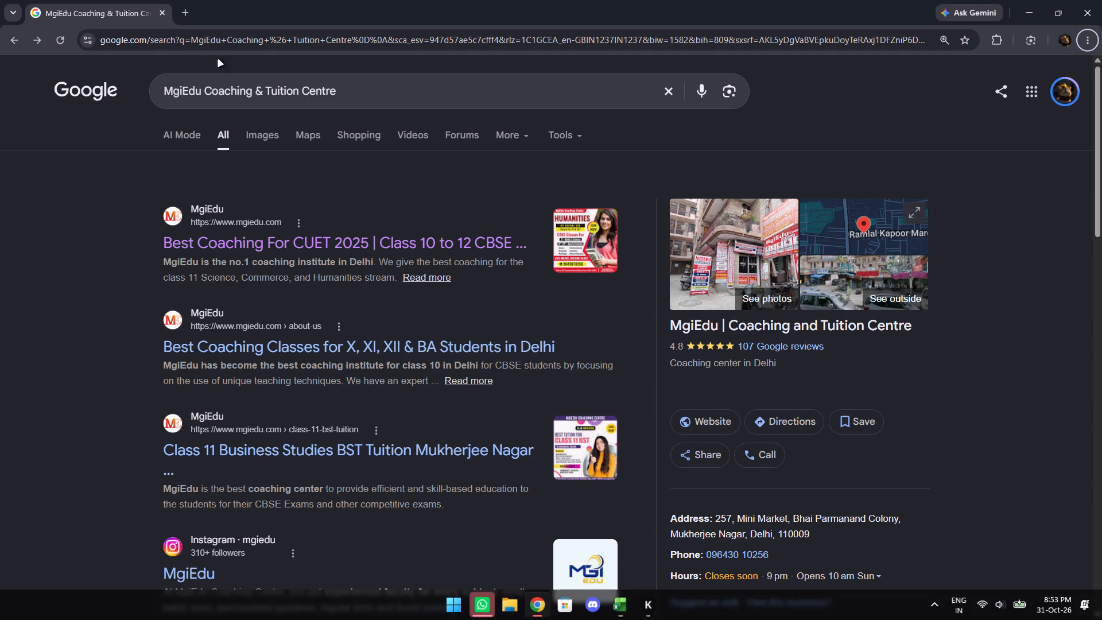
pyautogui.moveTo(285, 223); pyautogui.dragTo(183, 212)
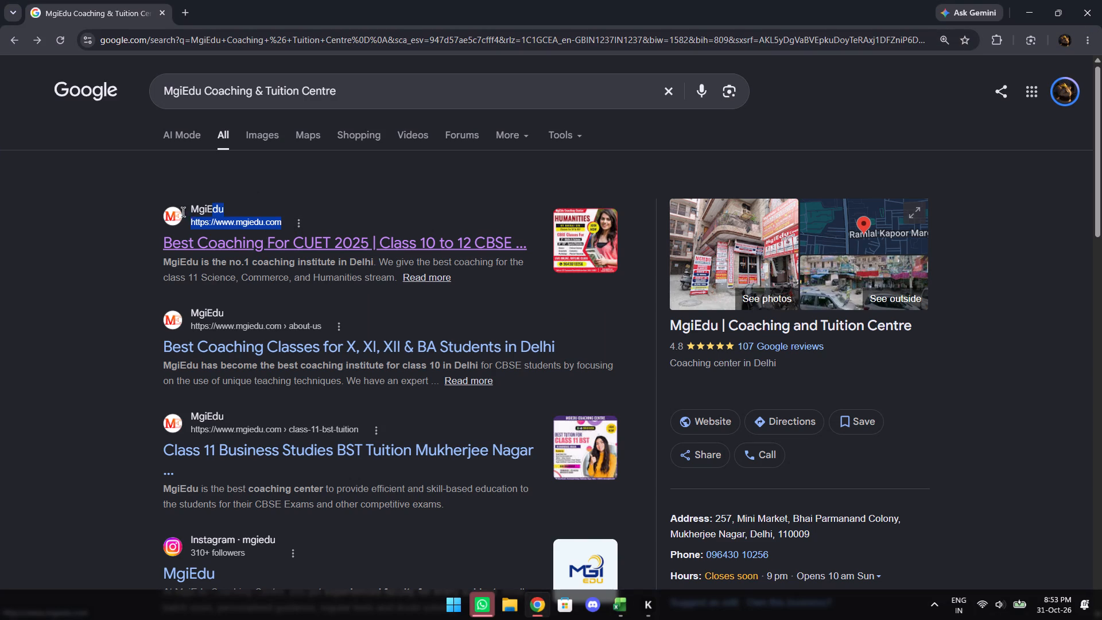
pyautogui.moveTo(183, 212); pyautogui.dragTo(192, 226)
pyautogui.hotkey('ctrl', 'c')
pyautogui.hotkey('alt', 'Tab')
pyautogui.click(1005, 306)
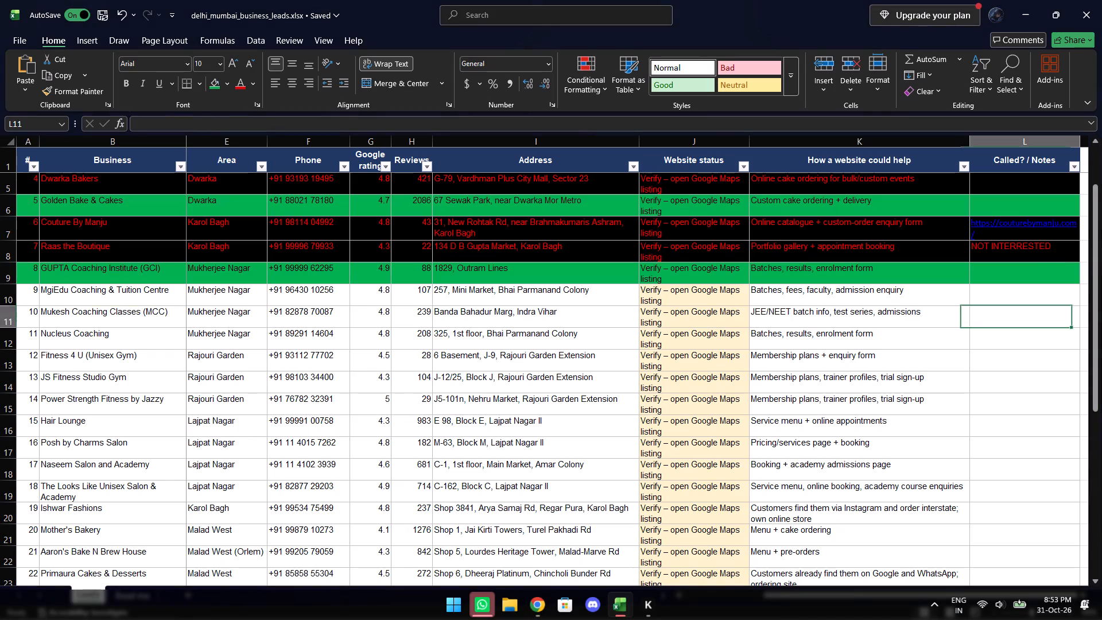
pyautogui.click(995, 301)
pyautogui.click(1001, 295)
pyautogui.tripleClick(990, 305)
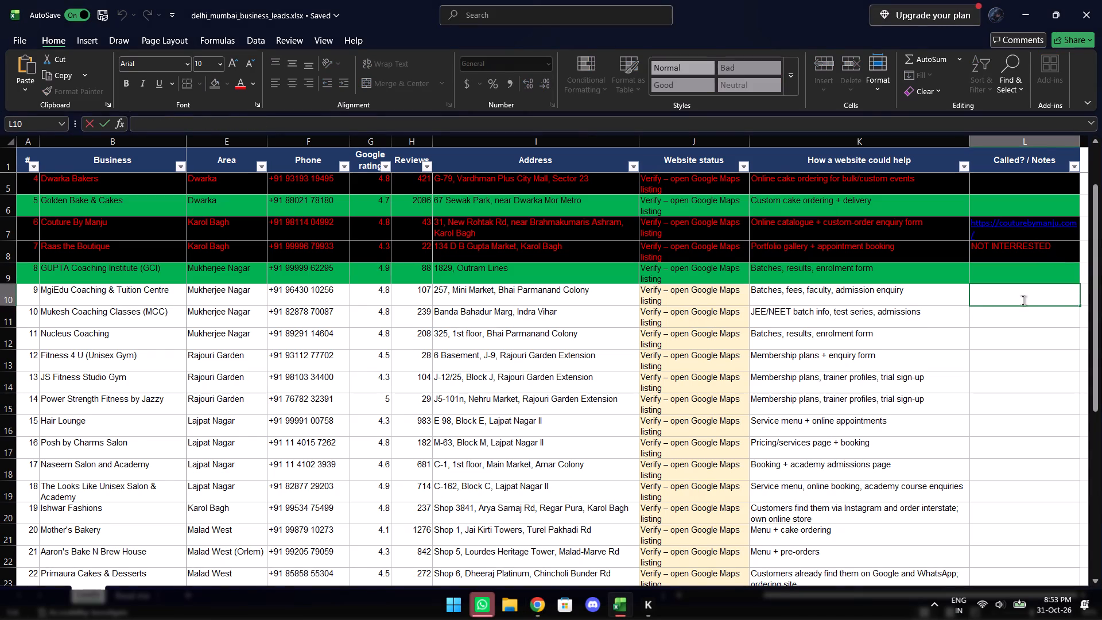
pyautogui.hotkey('ctrl', 'v')
pyautogui.click(502, 311)
# Give the MgiEdu Coaching & Tuition Centre row a black fill and red font from # through Called? / Notes.
pyautogui.moveTo(20, 294); pyautogui.dragTo(797, 296)
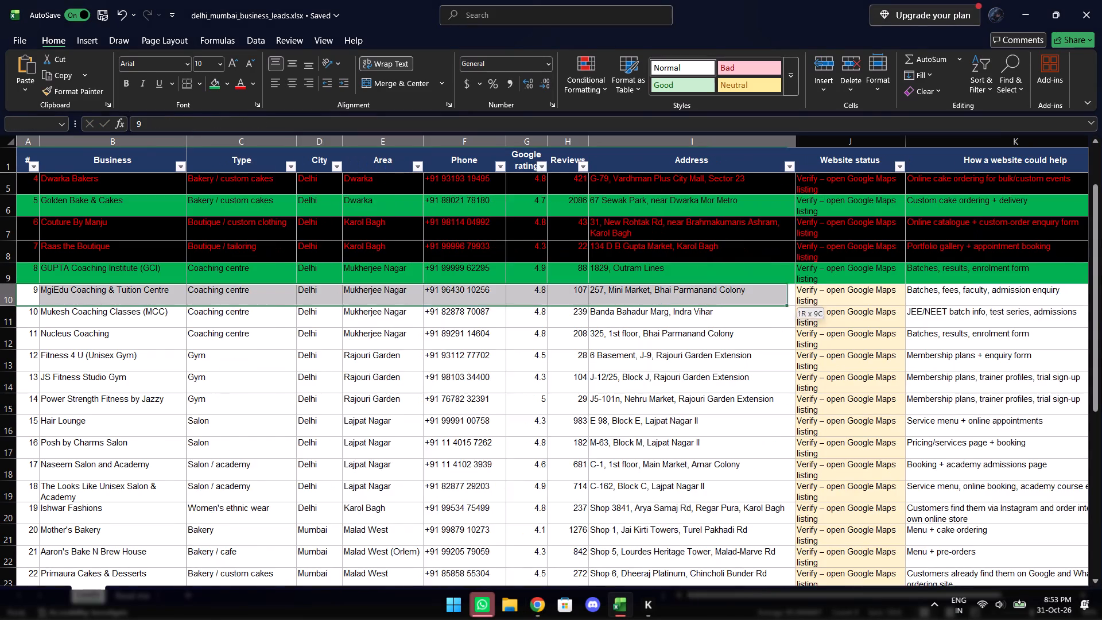
pyautogui.moveTo(797, 296); pyautogui.dragTo(993, 295)
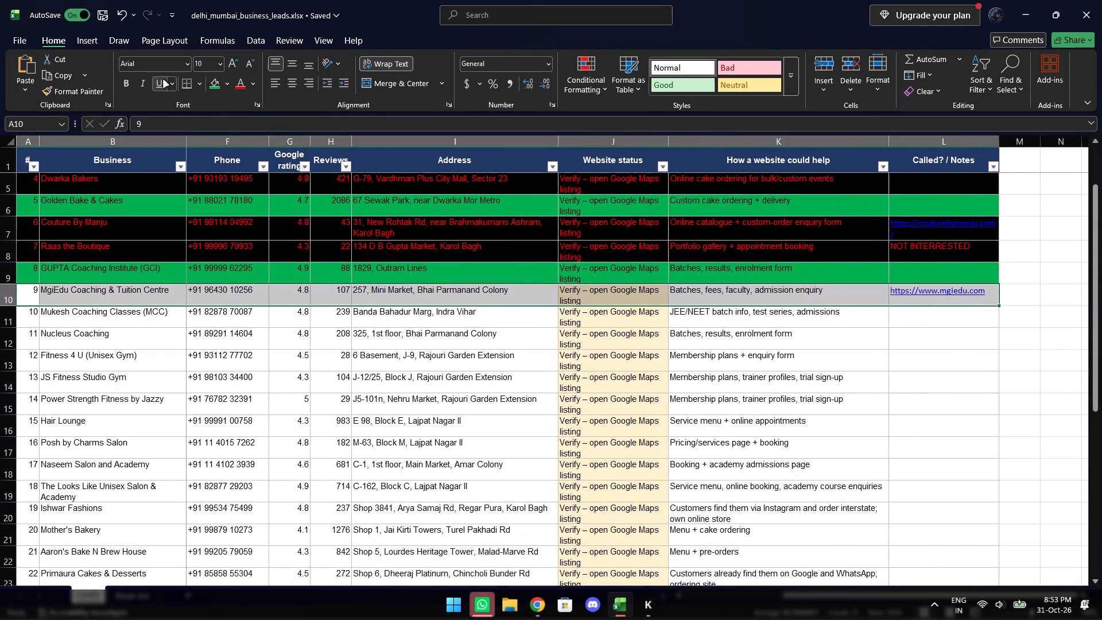
pyautogui.click(229, 82)
pyautogui.click(235, 150)
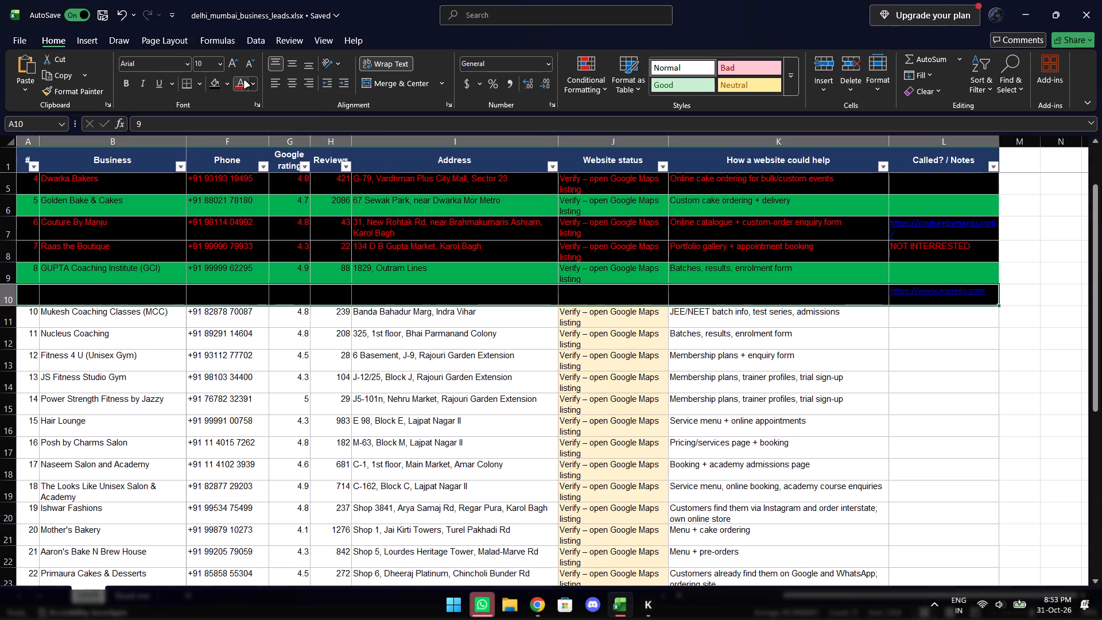
pyautogui.click(245, 80)
pyautogui.click(87, 352)
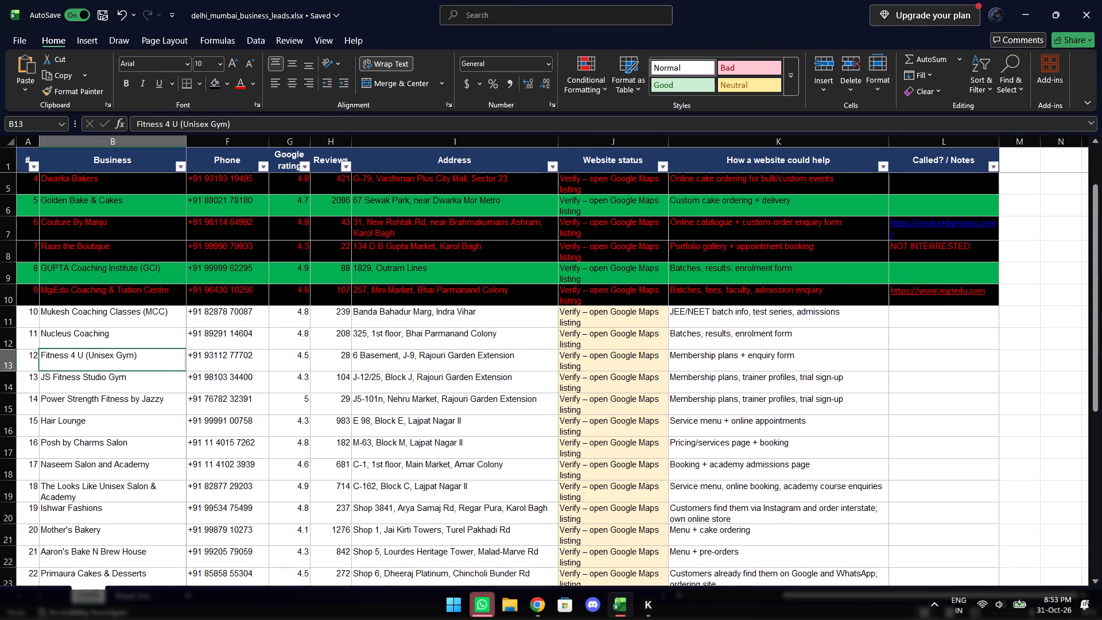
# Copy the business name Mukesh Coaching Classes (MCC) from the spreadsheet and search Google for it in Chrome.
pyautogui.click(98, 318)
pyautogui.hotkey('ctrl', 'c')
pyautogui.hotkey('alt', 'Tab')
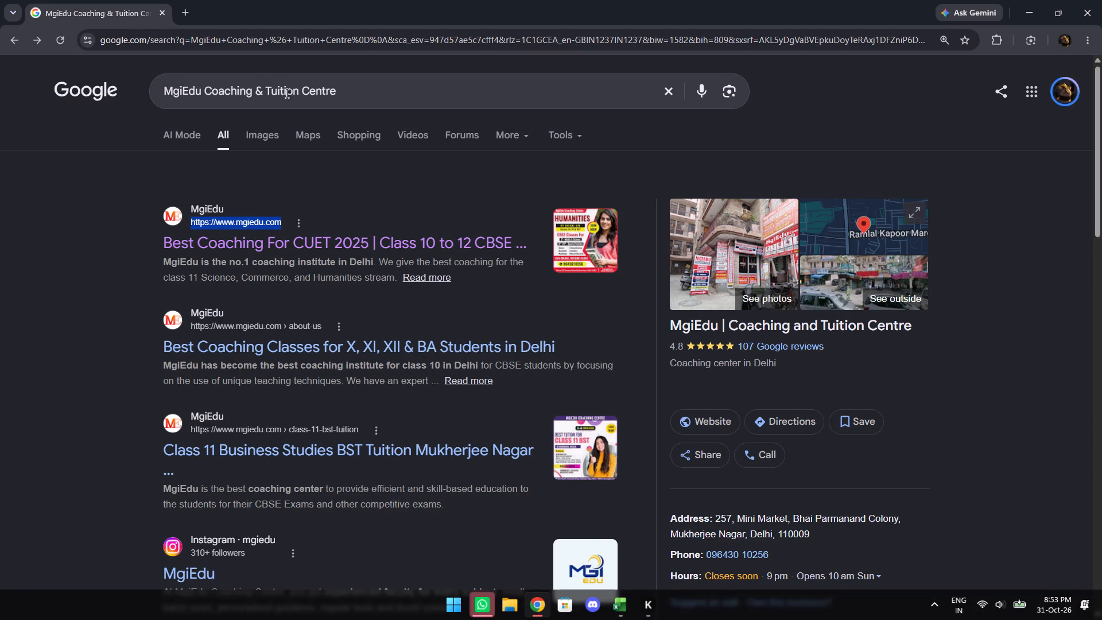
pyautogui.moveTo(396, 95); pyautogui.dragTo(71, 104)
pyautogui.hotkey('ctrl', 'v')
pyautogui.press('Return')
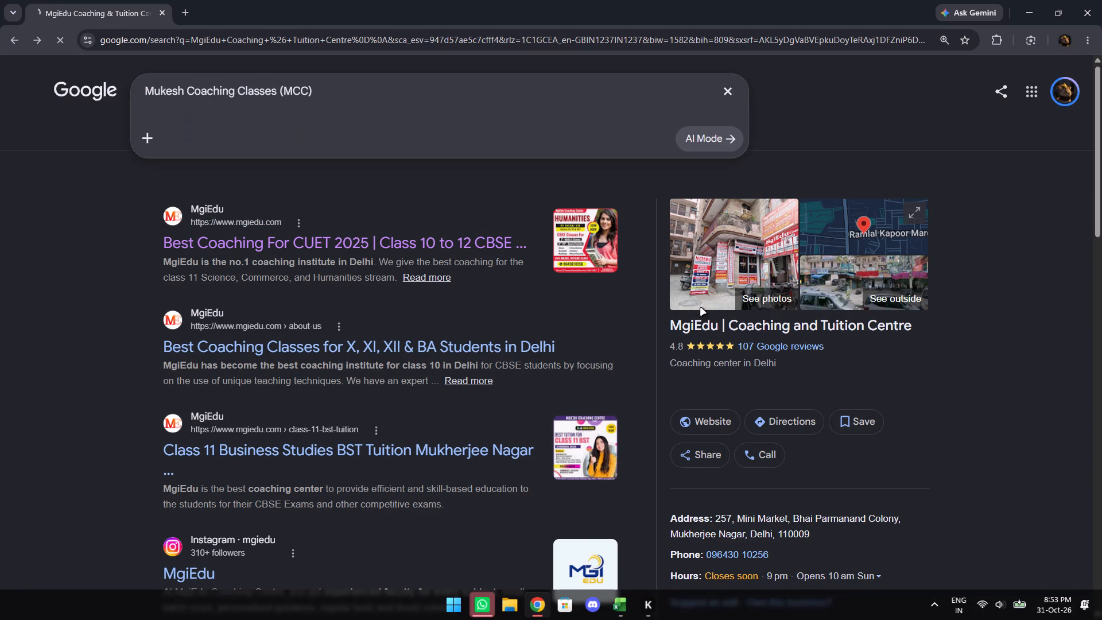
# Open the Mukesh Coaching Classes website from the search results, examine its home page and go back to the results.
pyautogui.click(264, 206)
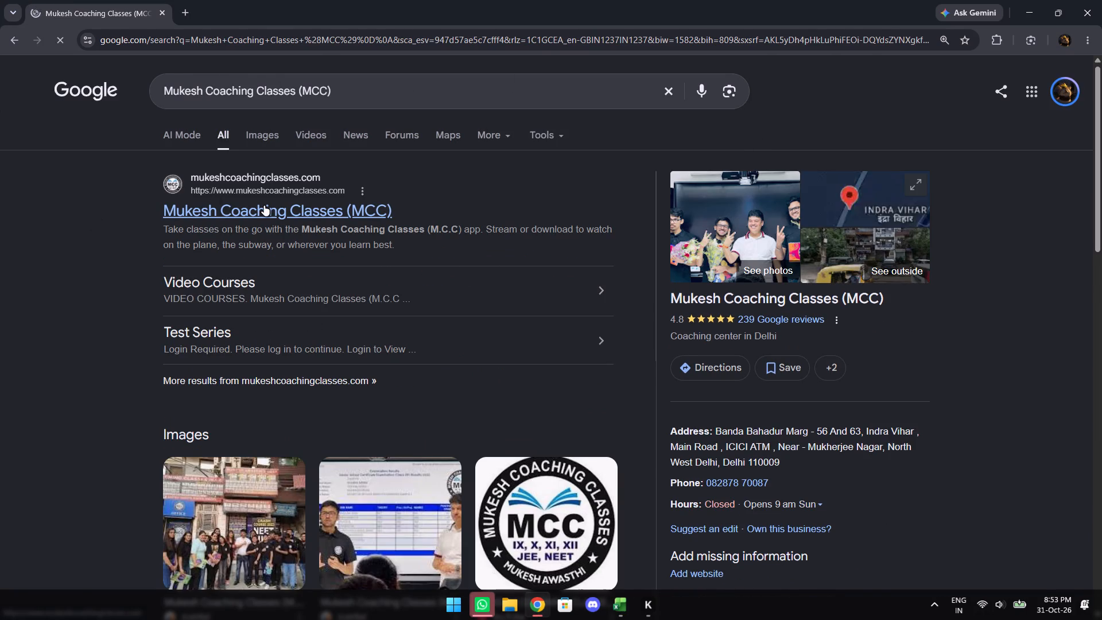
pyautogui.scroll(-7, 434, 224)
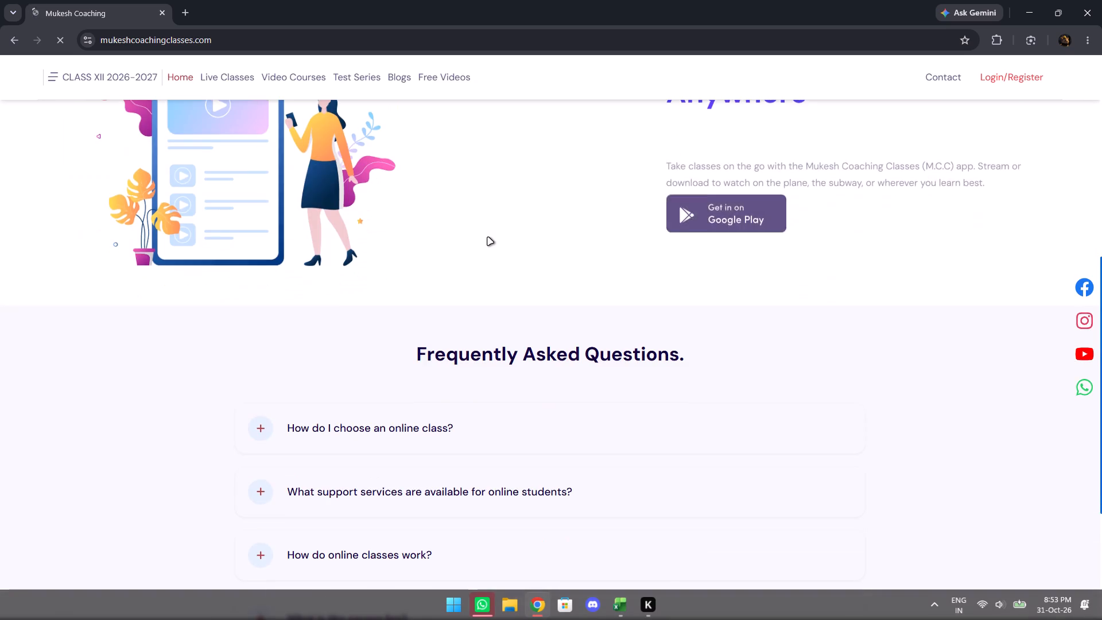
pyautogui.scroll(-6, 570, 264)
pyautogui.scroll(8, 712, 316)
pyautogui.moveTo(659, 361); pyautogui.dragTo(823, 382)
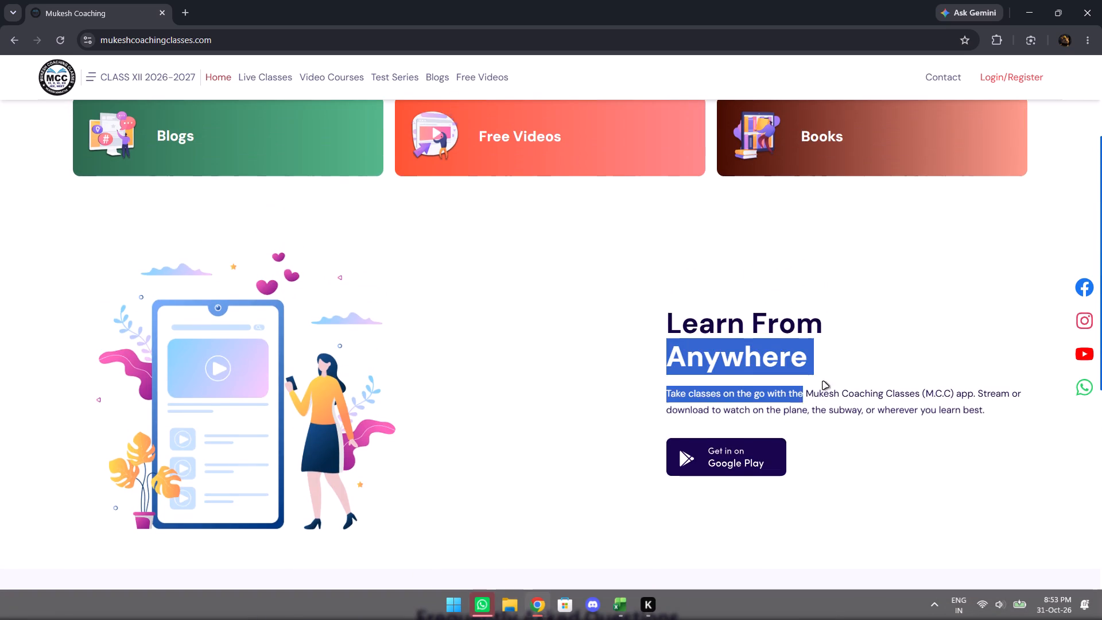
pyautogui.moveTo(823, 382); pyautogui.dragTo(828, 385)
pyautogui.scroll(7, 844, 476)
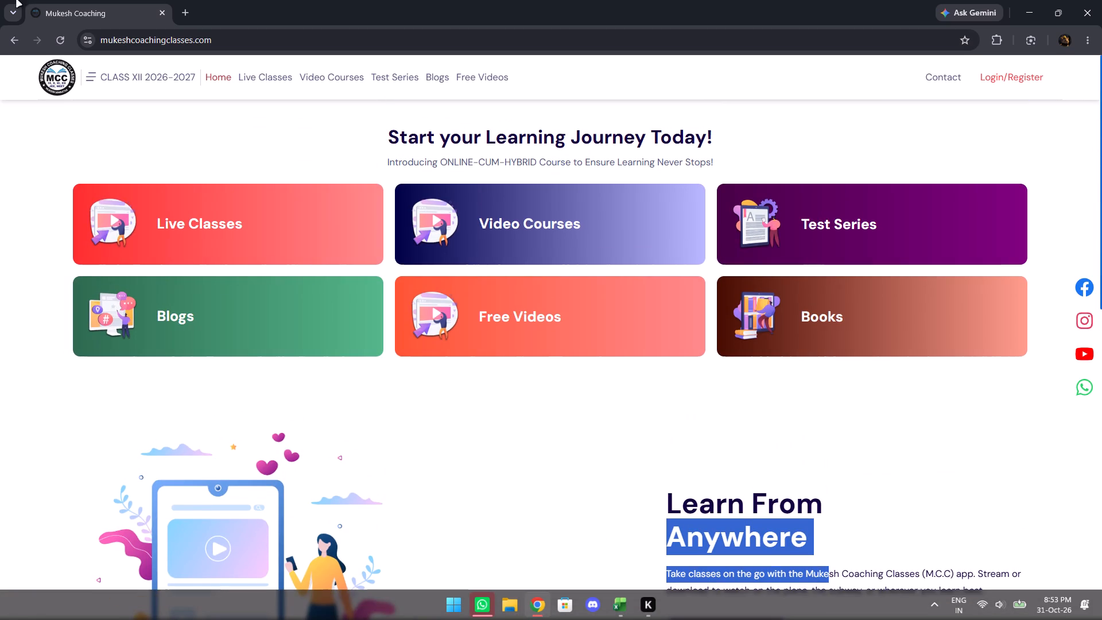
pyautogui.click(5, 37)
pyautogui.scroll(6, 370, 272)
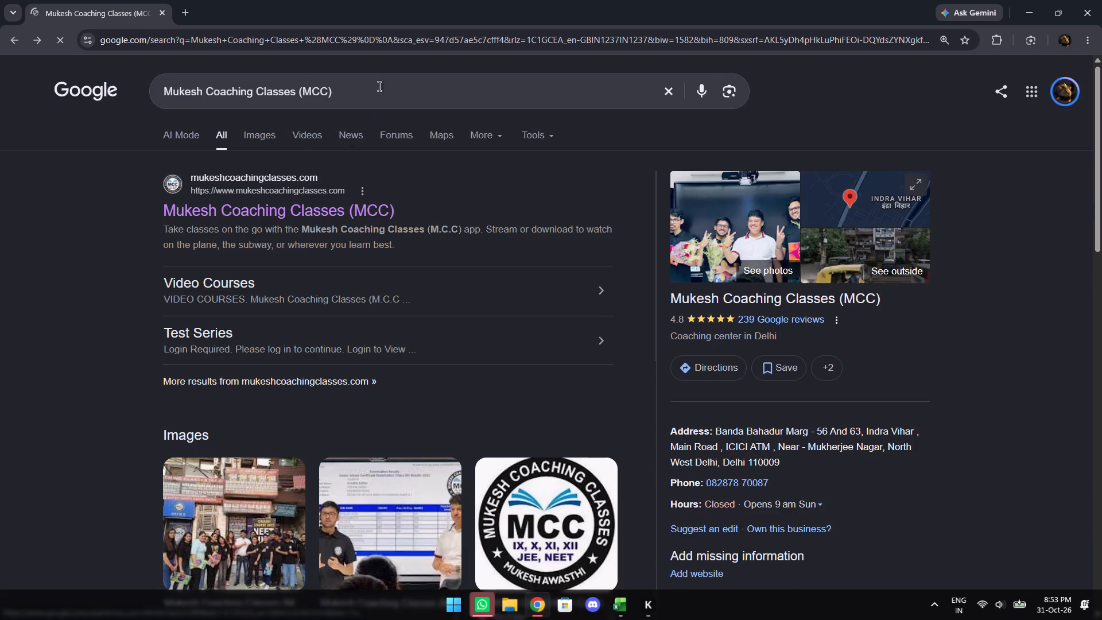
# In the Excel spreadsheet, give the Mukesh Coaching Classes (MCC) row a black fill and red font through Called? / Notes.
pyautogui.hotkey('alt', 'Tab')
pyautogui.click(40, 323)
pyautogui.moveTo(24, 313); pyautogui.dragTo(1000, 316)
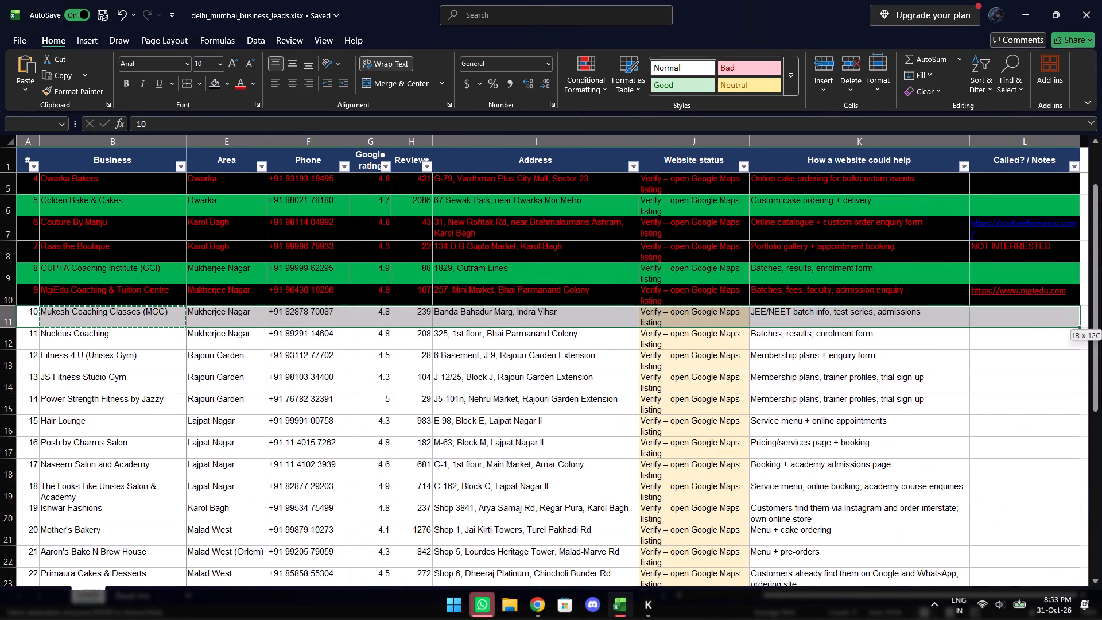
pyautogui.moveTo(1000, 316); pyautogui.dragTo(1035, 312)
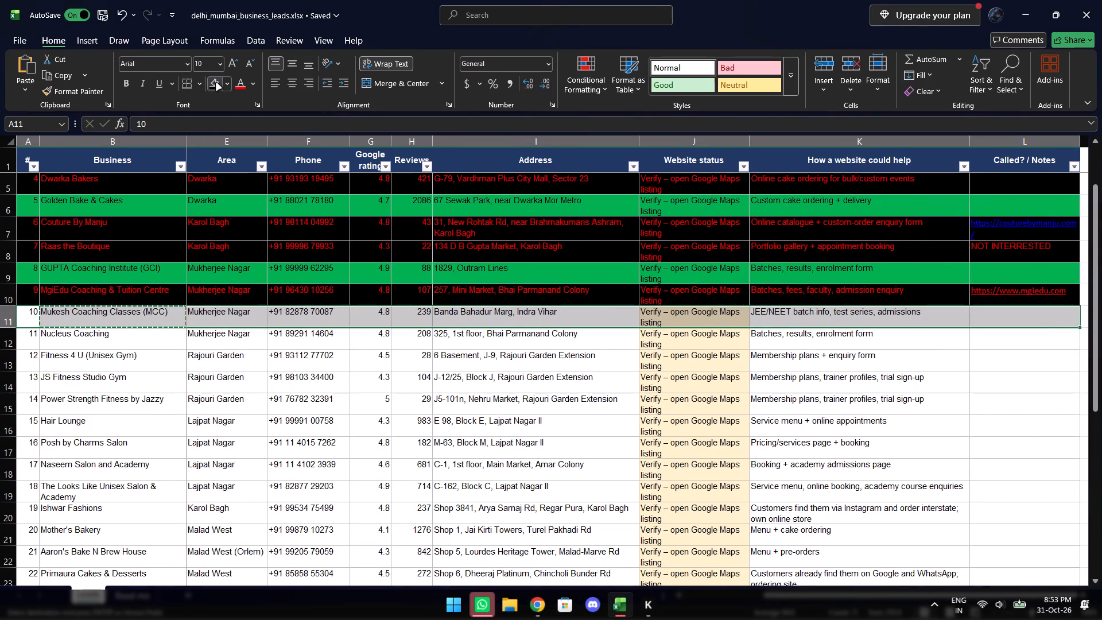
pyautogui.click(216, 83)
pyautogui.click(240, 83)
pyautogui.hotkey('alt', 'Tab')
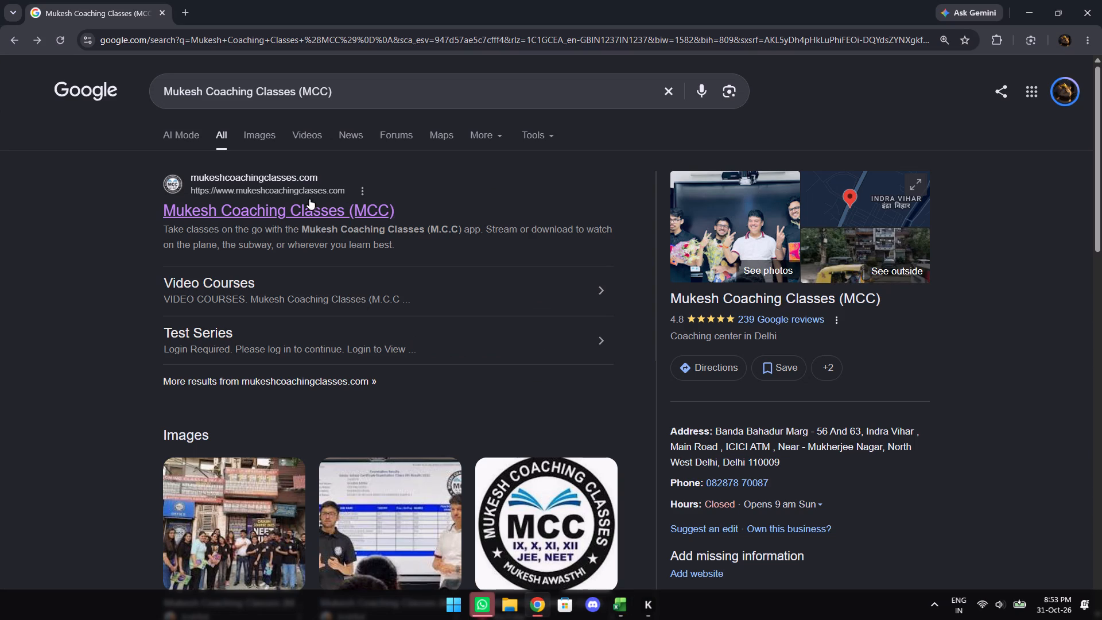
pyautogui.moveTo(351, 187); pyautogui.dragTo(200, 195)
pyautogui.moveTo(190, 191); pyautogui.dragTo(287, 195)
pyautogui.moveTo(350, 190); pyautogui.dragTo(160, 192)
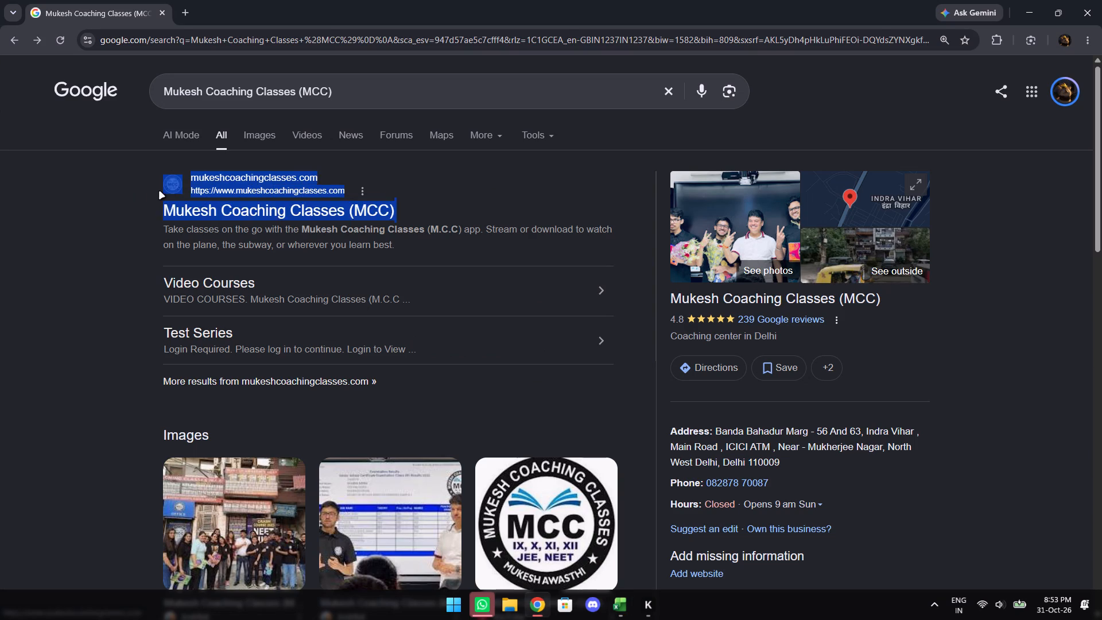
pyautogui.moveTo(160, 192); pyautogui.dragTo(193, 193)
pyautogui.click(193, 193)
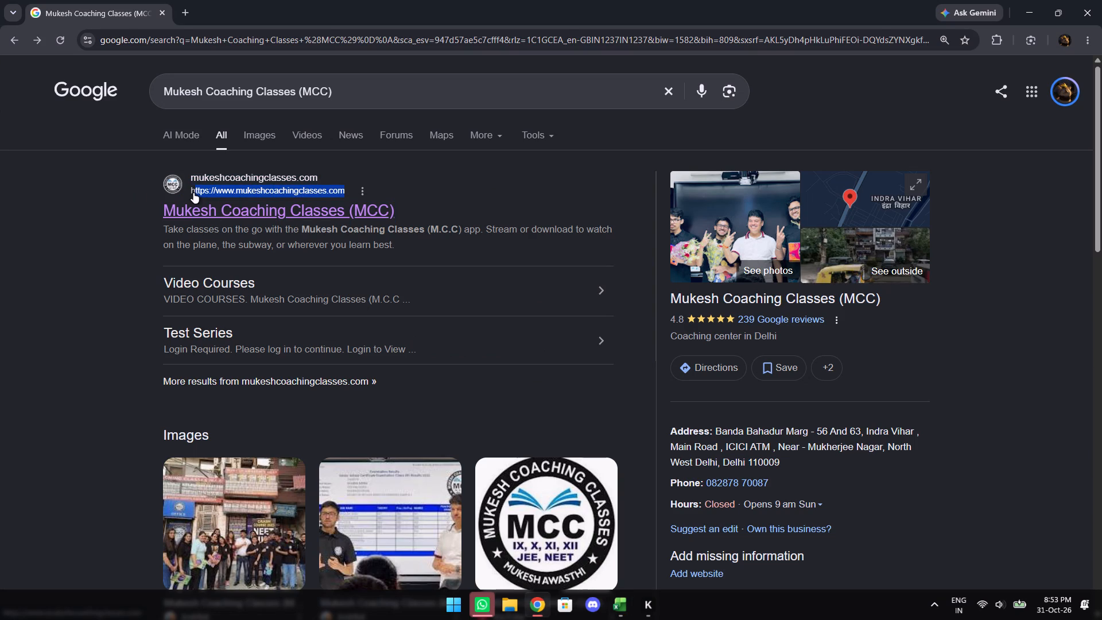
pyautogui.doubleClick(301, 44)
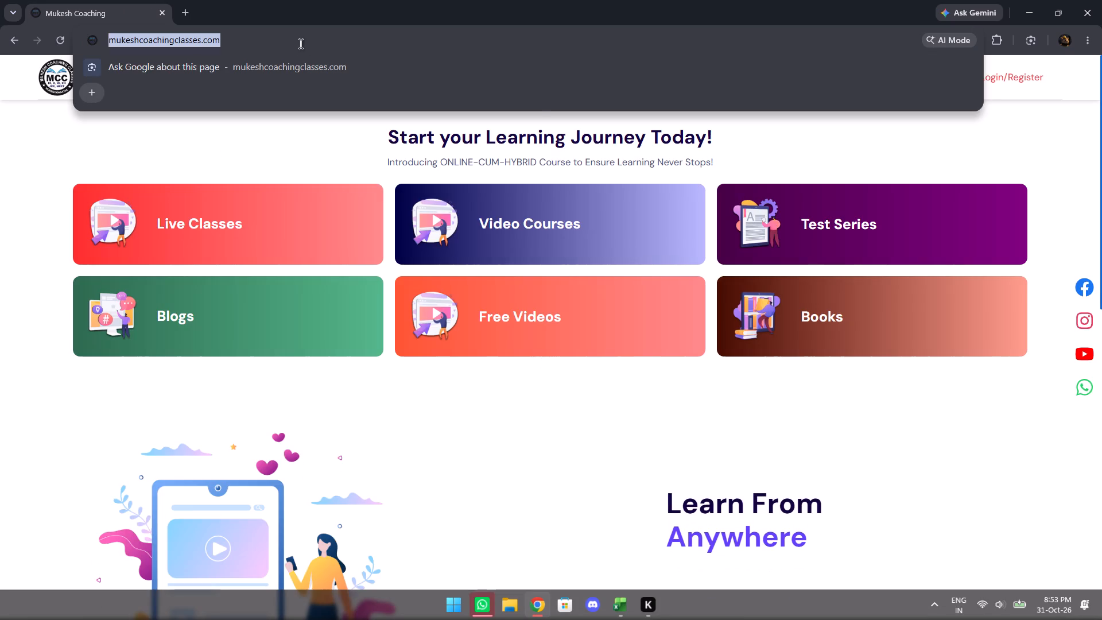
pyautogui.hotkey('ctrl', 'c')
pyautogui.hotkey('alt', 'Tab')
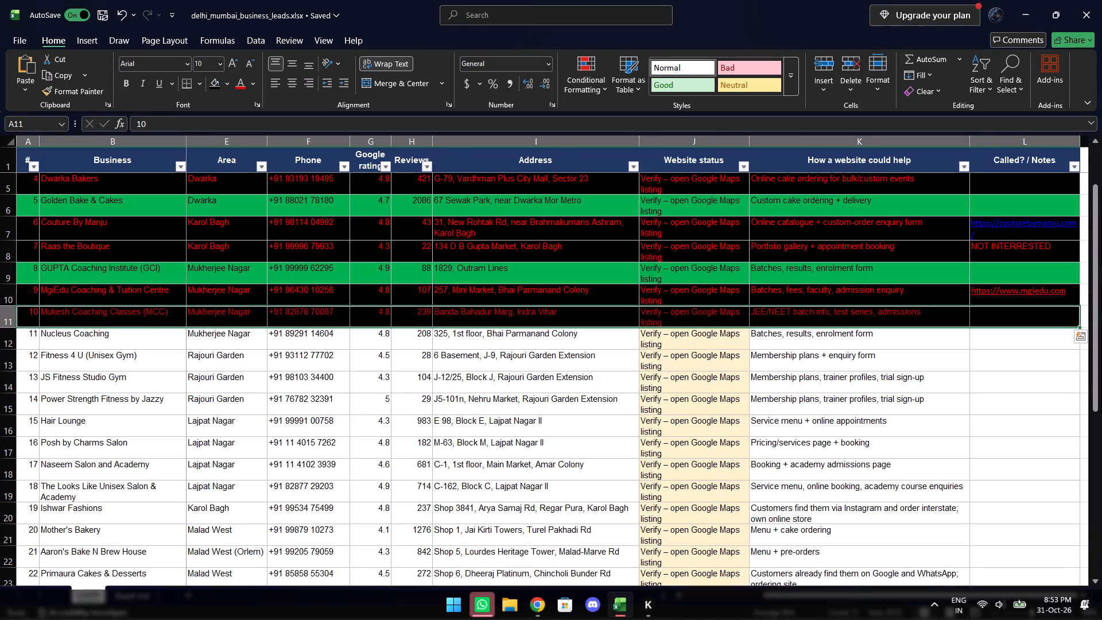
pyautogui.doubleClick(1009, 312)
pyautogui.hotkey('ctrl', 'v')
# Copy the business name Nucleus Coaching from the spreadsheet and search Google for it in Chrome.
pyautogui.scroll(1, 300, 361)
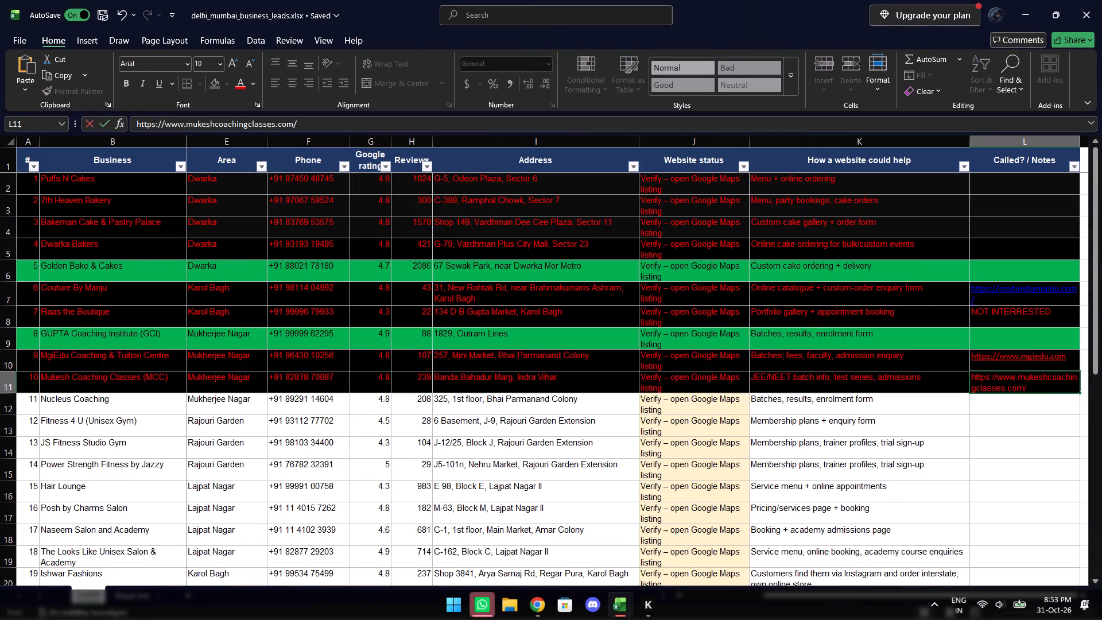
pyautogui.scroll(-1, 72, 393)
pyautogui.click(41, 341)
pyautogui.click(73, 335)
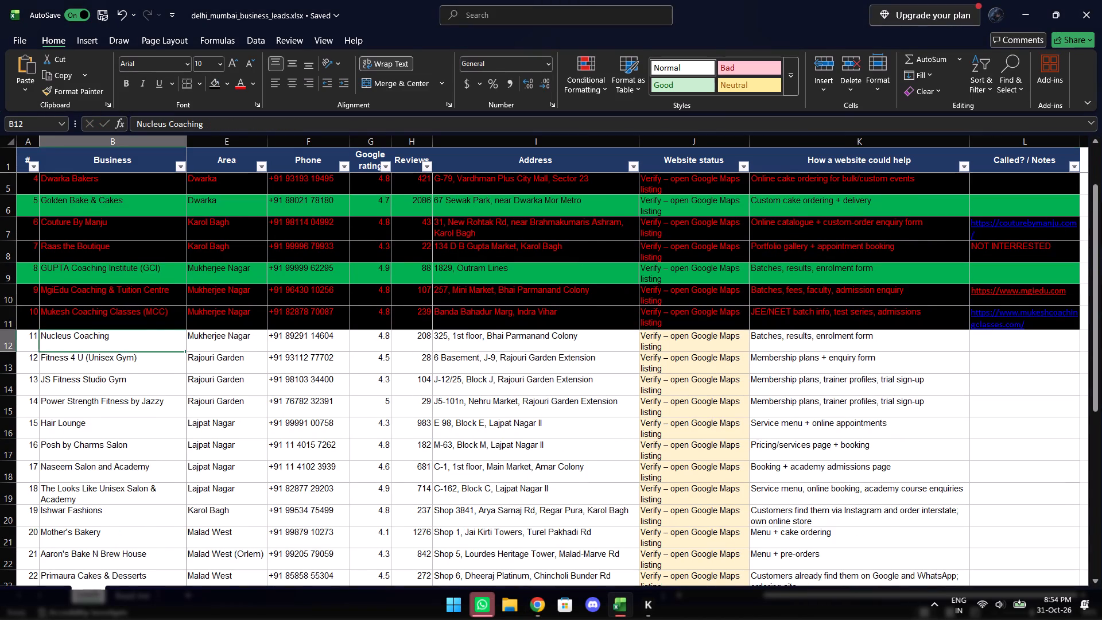
pyautogui.hotkey('ctrl', 'c')
pyautogui.hotkey('alt', 'Tab')
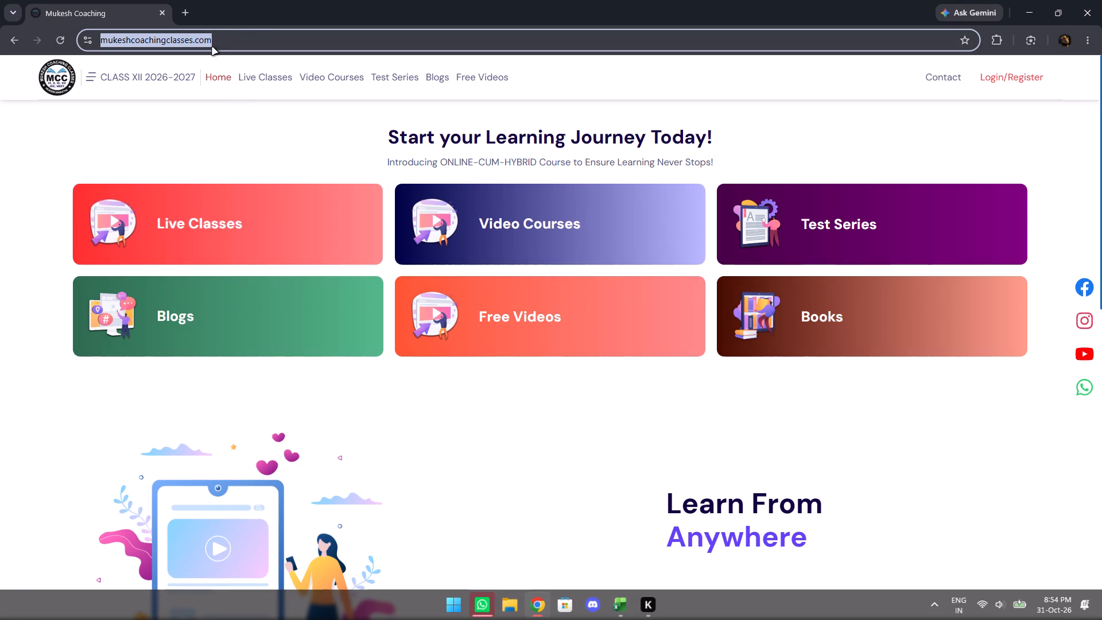
pyautogui.hotkey('ctrl', 'v')
pyautogui.press('Return')
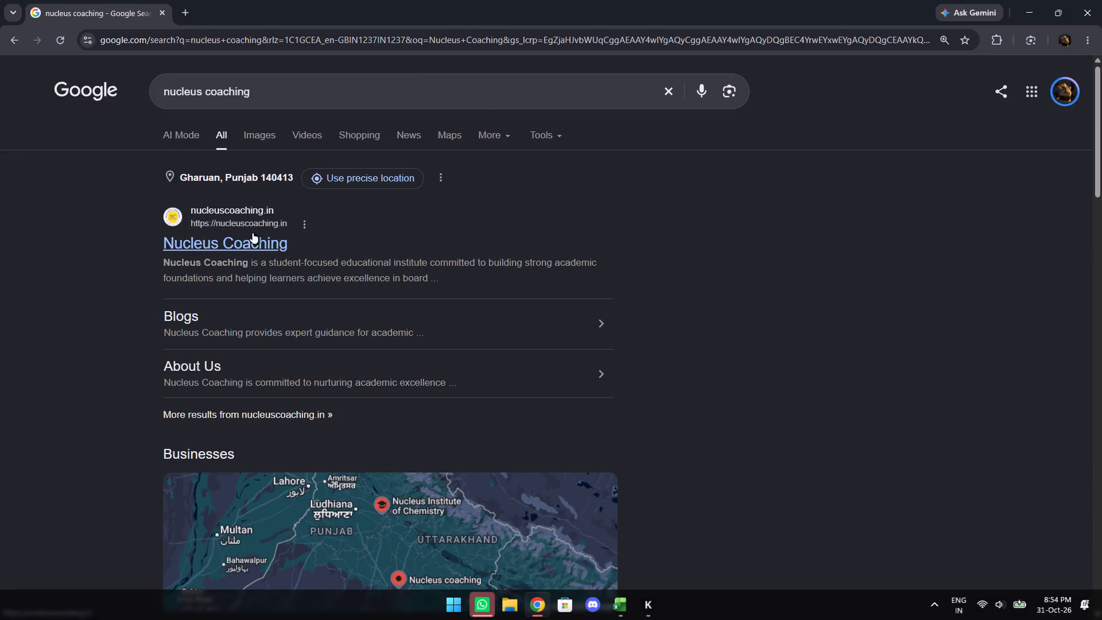
pyautogui.moveTo(297, 221); pyautogui.dragTo(180, 220)
pyautogui.moveTo(188, 222); pyautogui.dragTo(289, 222)
pyautogui.click(269, 239)
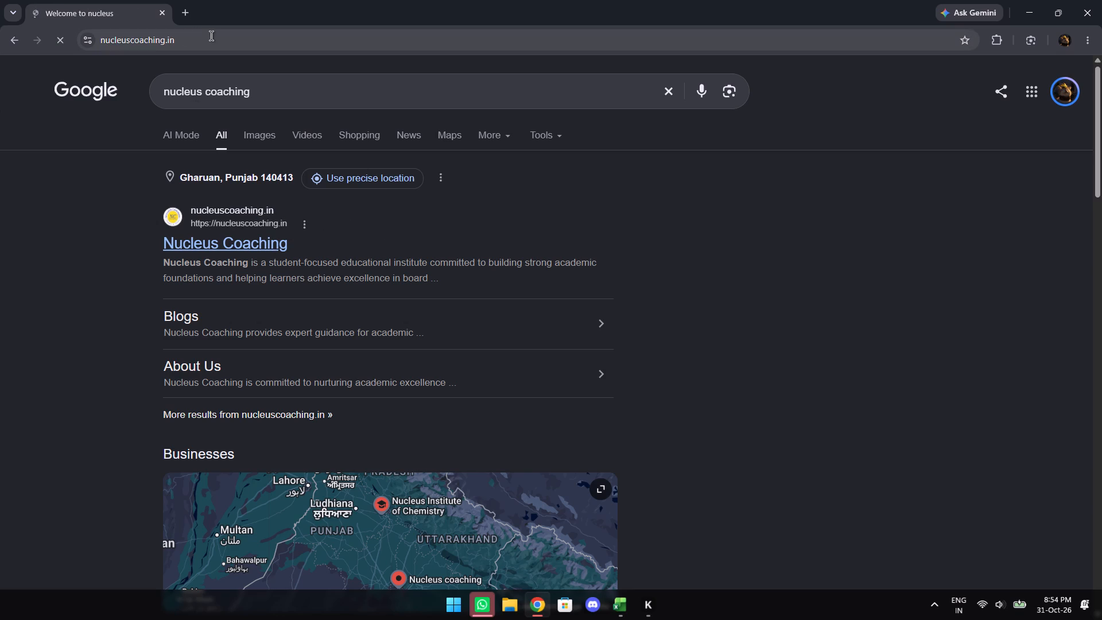
pyautogui.click(215, 37)
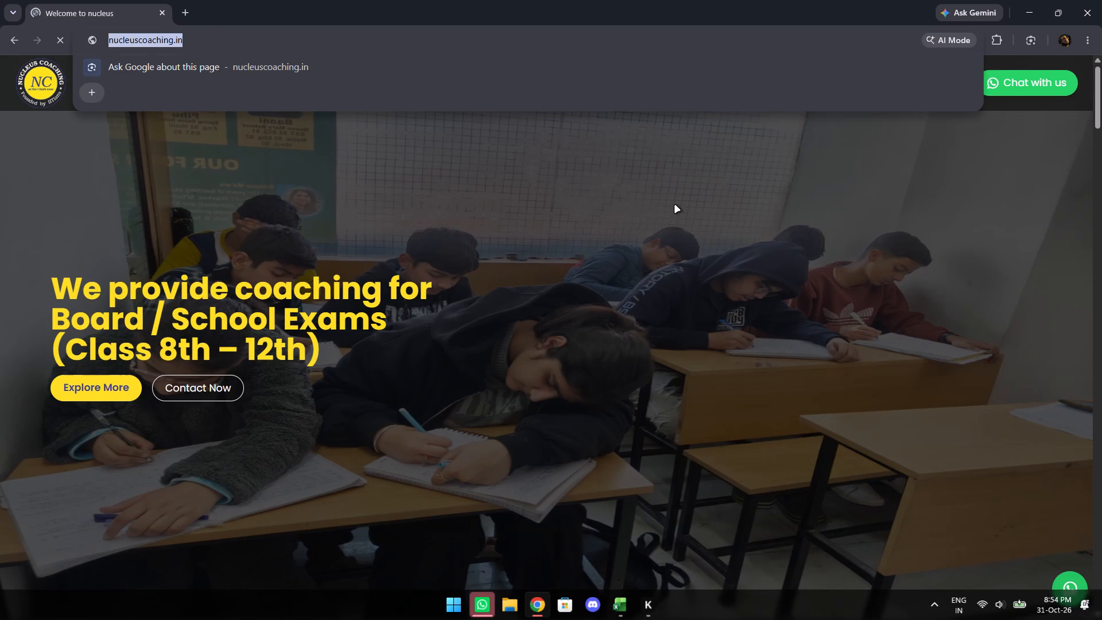
pyautogui.hotkey('ctrl', 'c')
pyautogui.hotkey('alt', 'Tab')
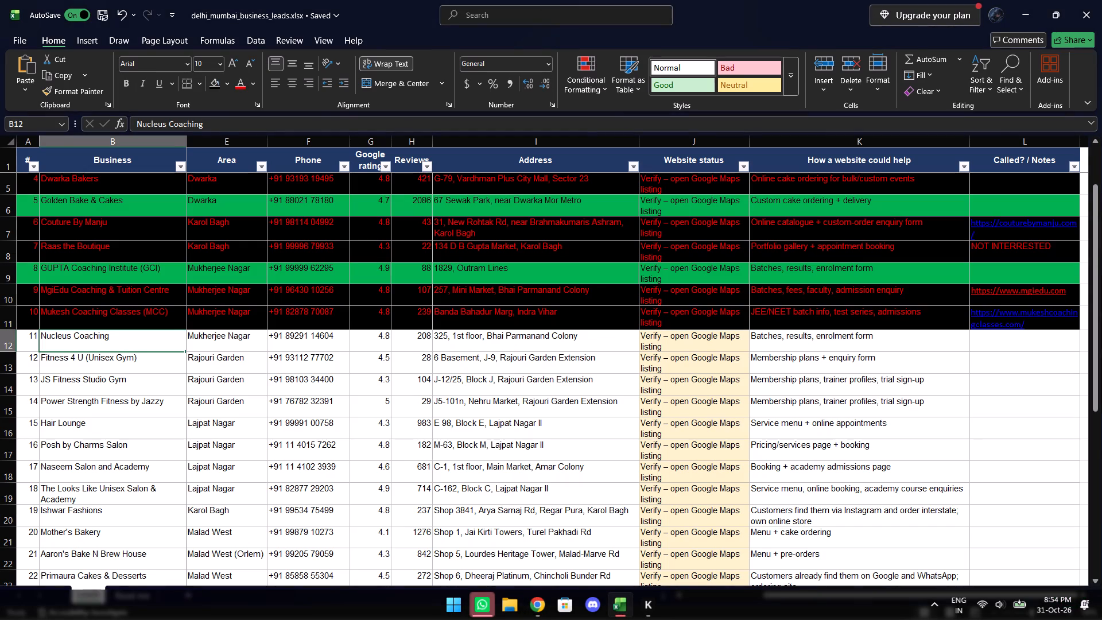
pyautogui.doubleClick(1027, 339)
pyautogui.hotkey('ctrl', 'v')
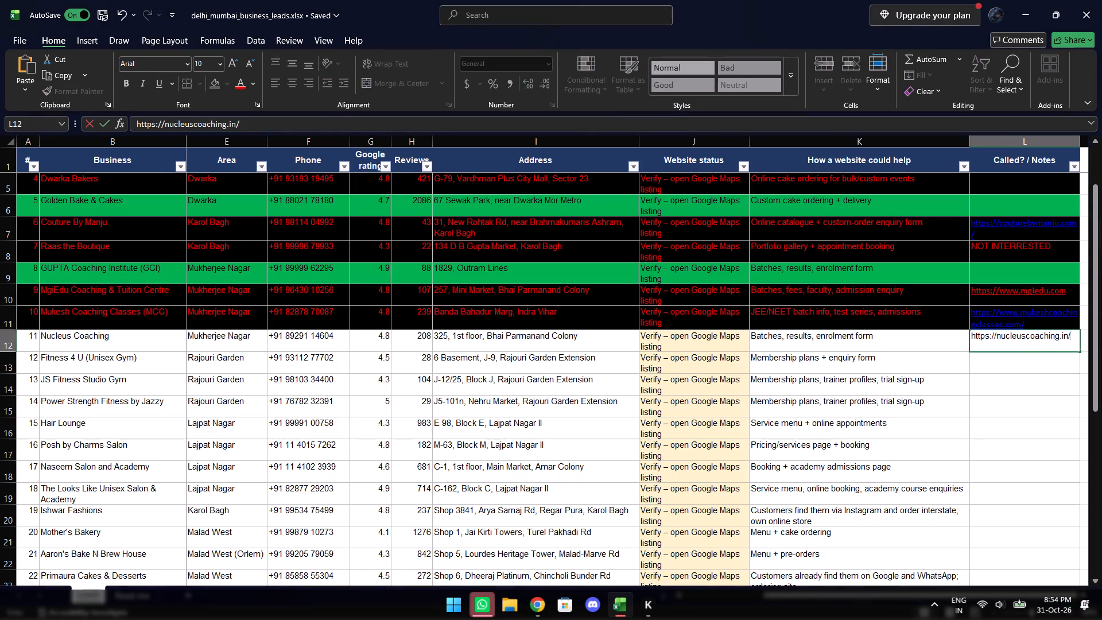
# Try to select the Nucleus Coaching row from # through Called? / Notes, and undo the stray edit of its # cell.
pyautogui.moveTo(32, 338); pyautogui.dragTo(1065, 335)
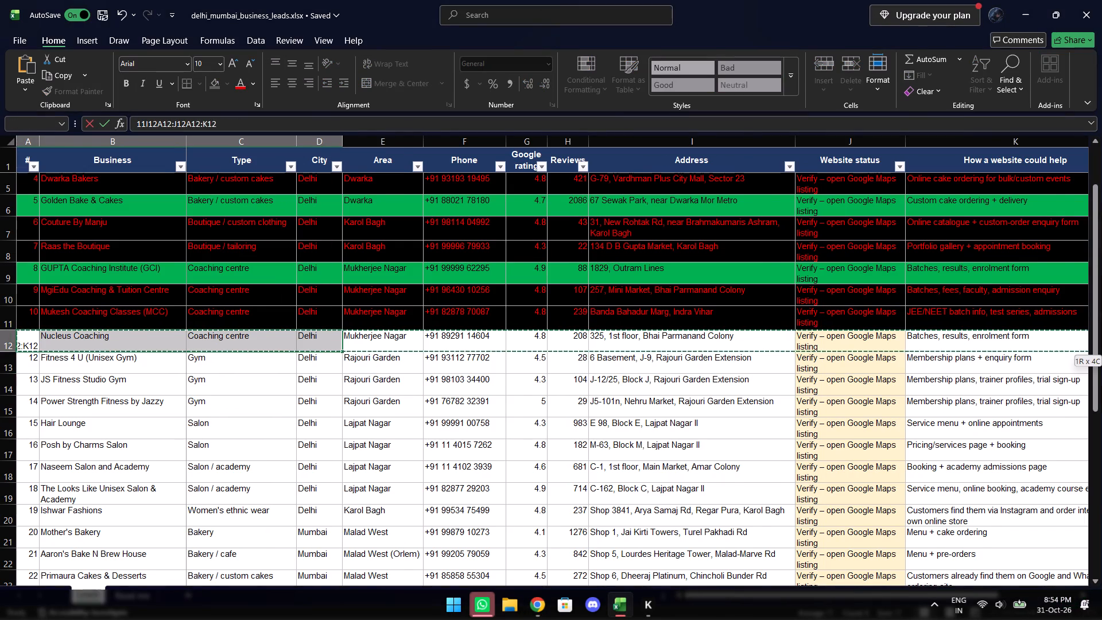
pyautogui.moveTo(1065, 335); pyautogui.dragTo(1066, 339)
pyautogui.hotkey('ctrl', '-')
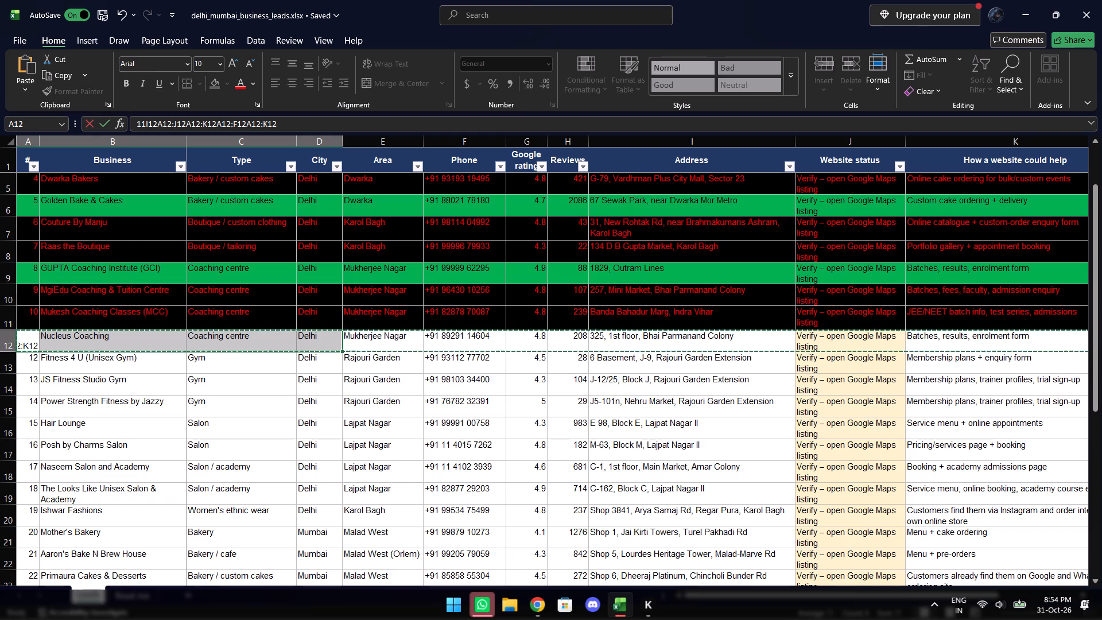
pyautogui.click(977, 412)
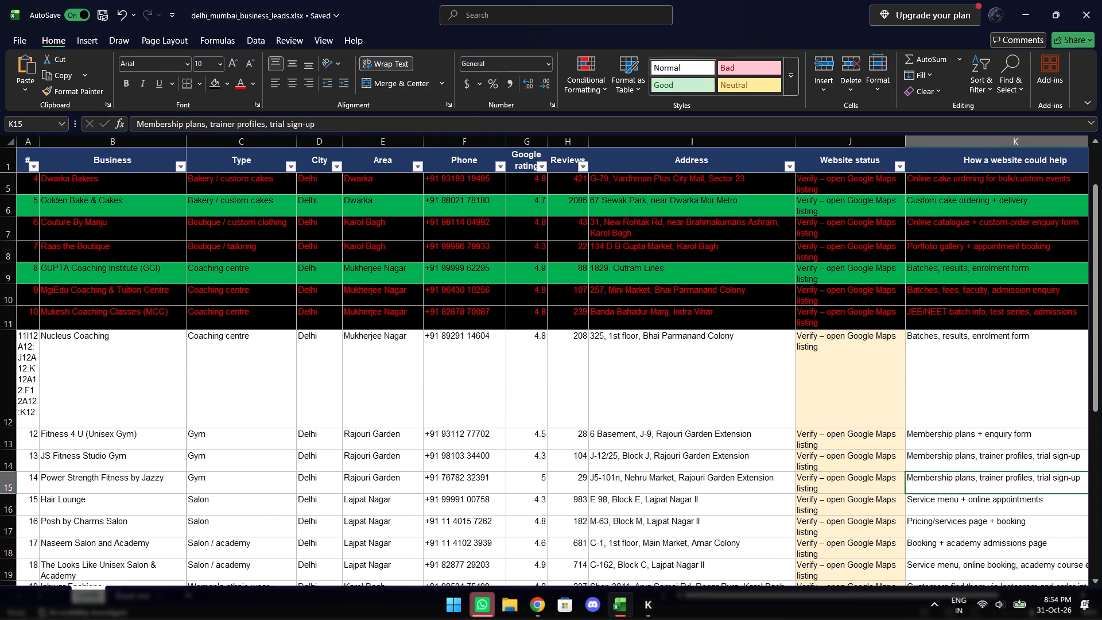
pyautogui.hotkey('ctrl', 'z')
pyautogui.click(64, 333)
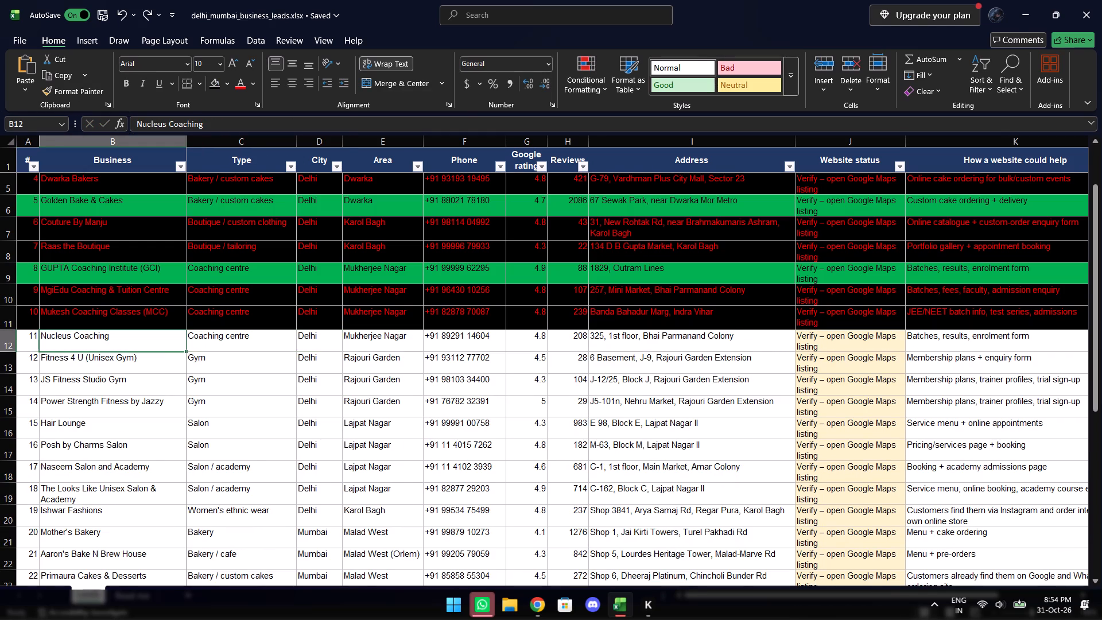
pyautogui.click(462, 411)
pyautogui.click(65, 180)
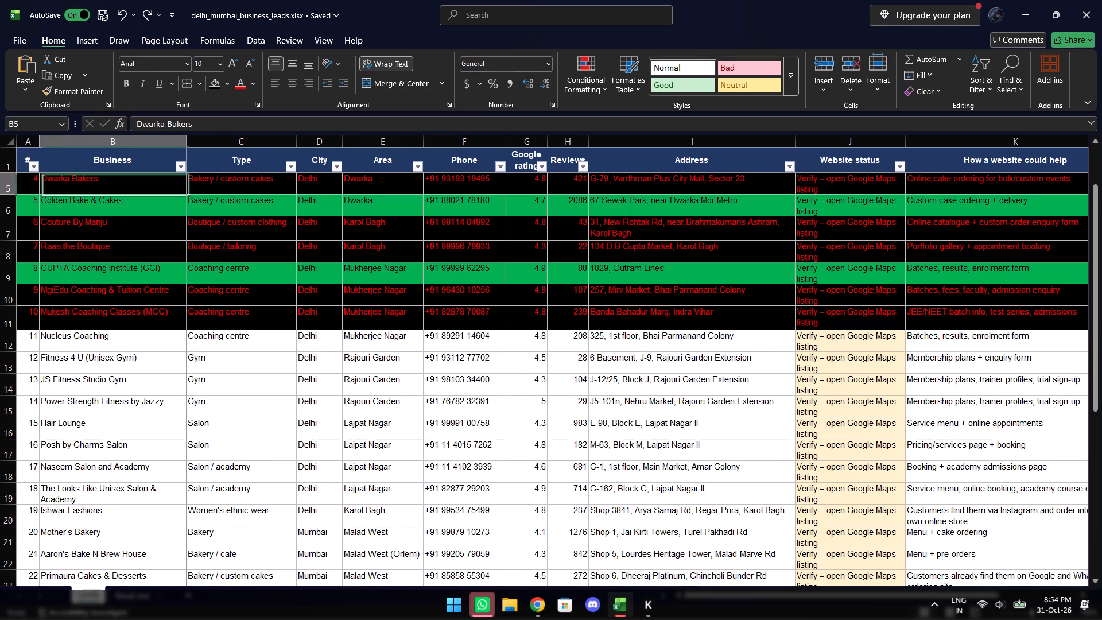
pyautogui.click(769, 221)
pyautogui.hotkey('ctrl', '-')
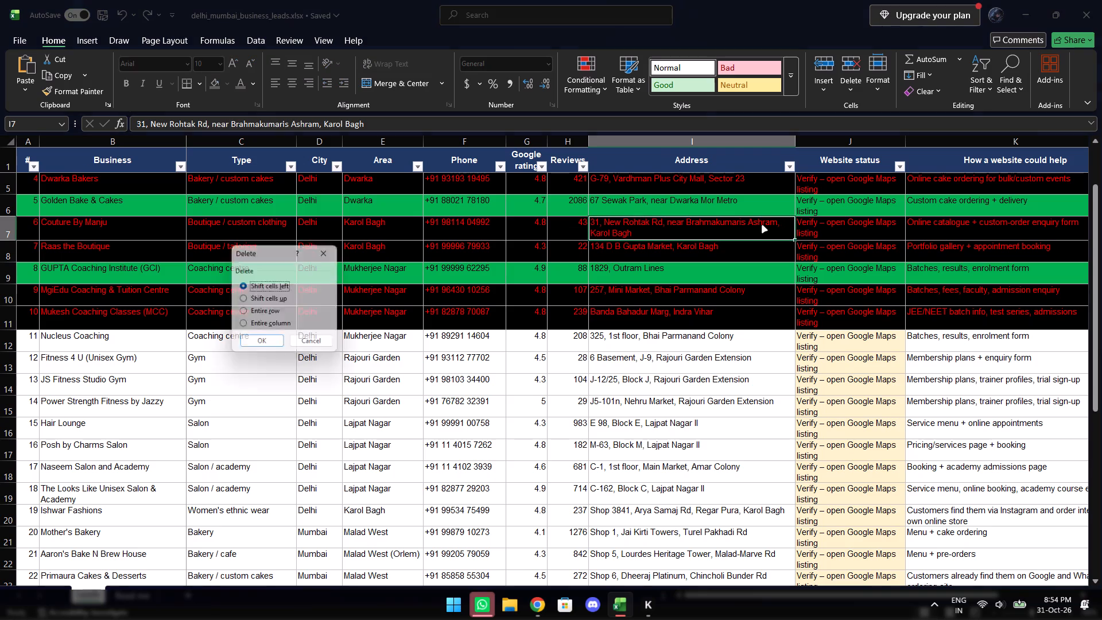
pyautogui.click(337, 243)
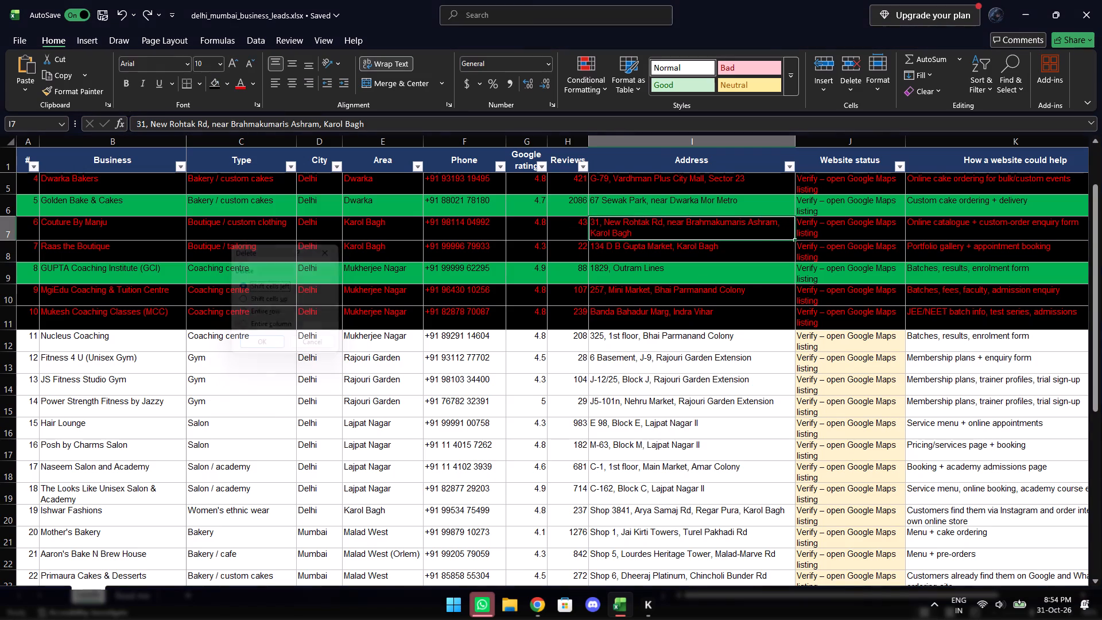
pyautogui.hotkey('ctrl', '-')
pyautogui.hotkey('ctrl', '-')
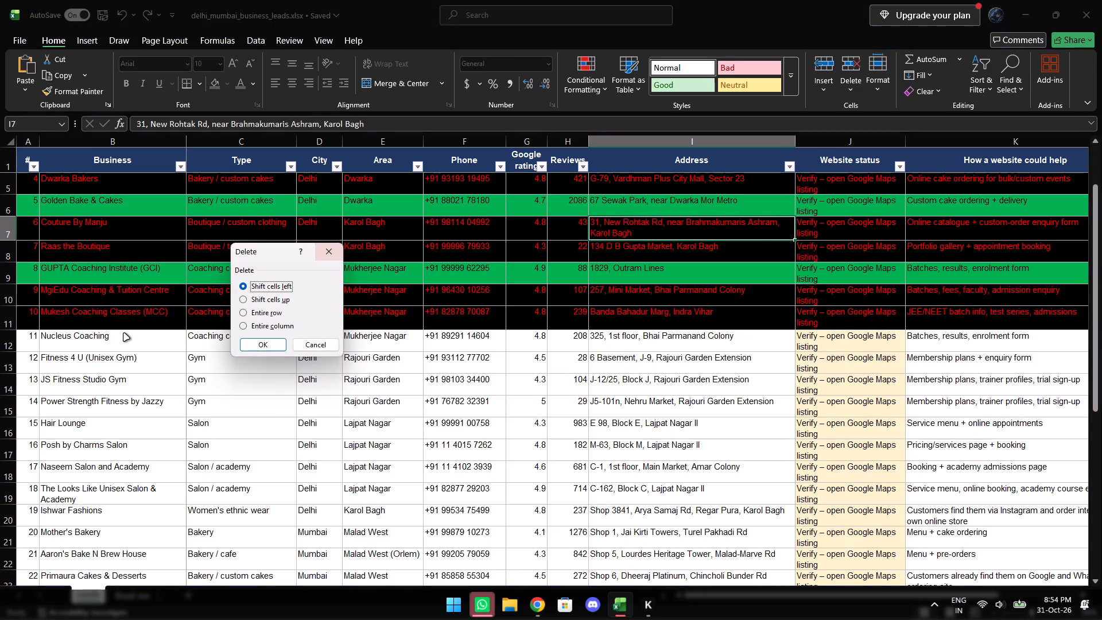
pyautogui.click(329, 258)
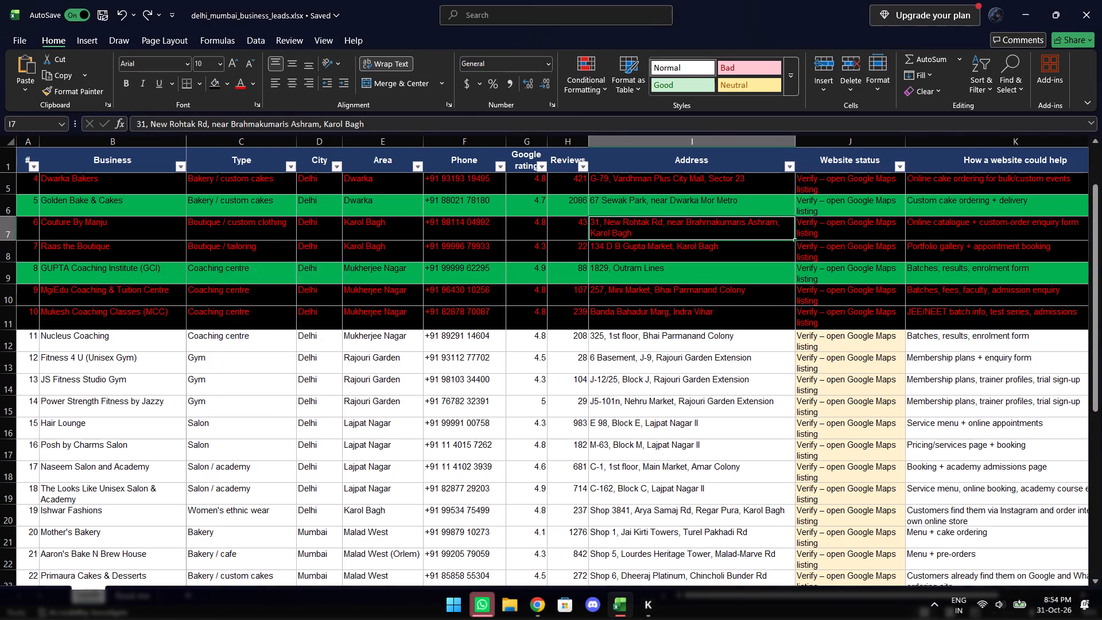
# Format the Nucleus Coaching row from # through Called? / Notes with a black fill and red text.
pyautogui.keyDown('ctrl'); pyautogui.scroll(-2, 522, 343); pyautogui.keyUp('ctrl')
pyautogui.keyDown('ctrl'); pyautogui.scroll(1, 522, 343); pyautogui.keyUp('ctrl')
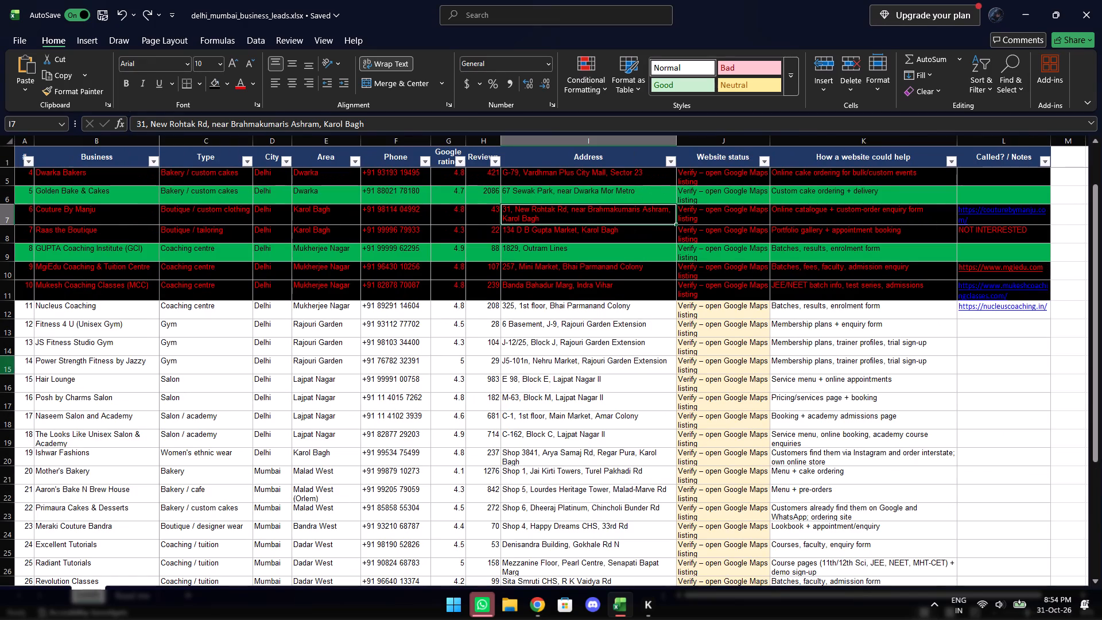
pyautogui.moveTo(25, 310); pyautogui.dragTo(1023, 296)
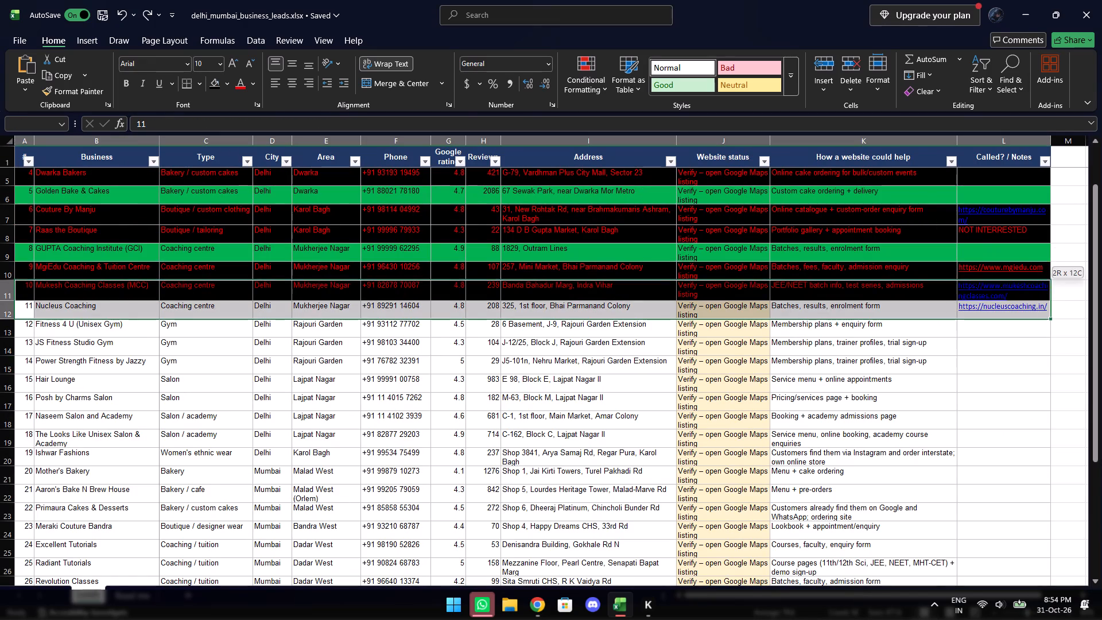
pyautogui.moveTo(1023, 296); pyautogui.dragTo(1038, 307)
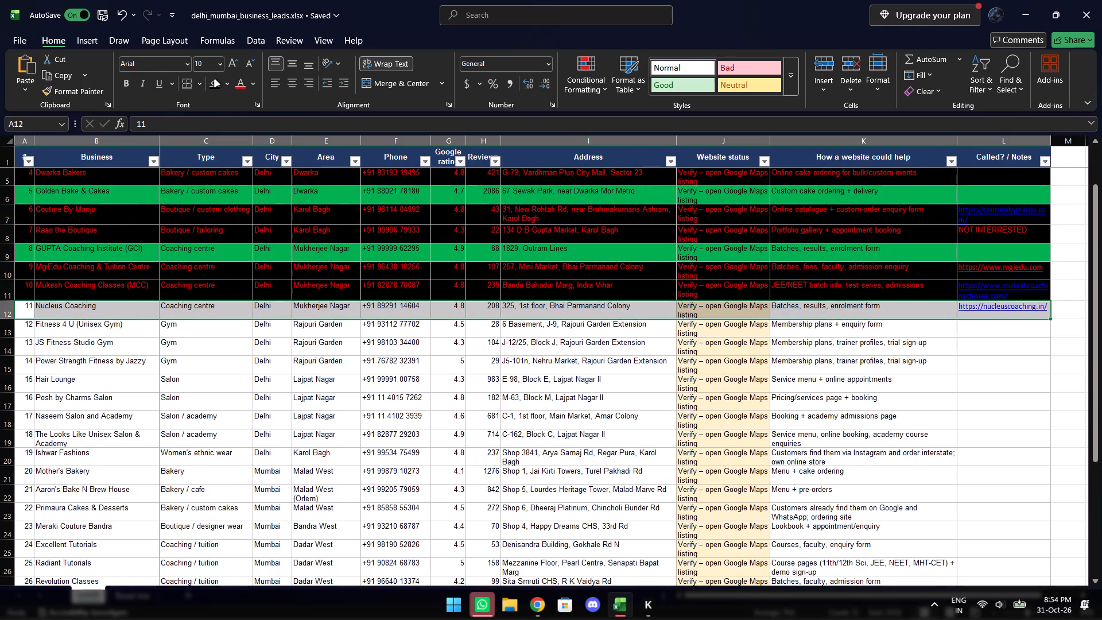
pyautogui.click(215, 80)
pyautogui.click(240, 87)
# Copy the business name Fitness 4 U (Unisex Gym) from the spreadsheet and switch to Chrome to look it up.
pyautogui.click(56, 328)
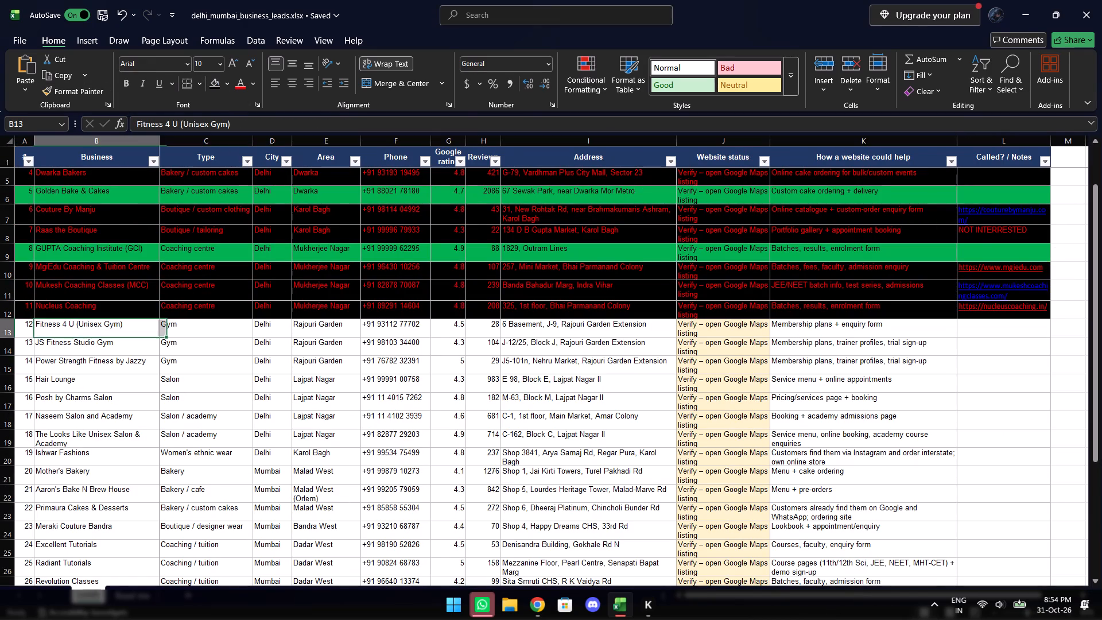
pyautogui.hotkey('ctrl', 'c')
pyautogui.hotkey('alt', 'Tab')
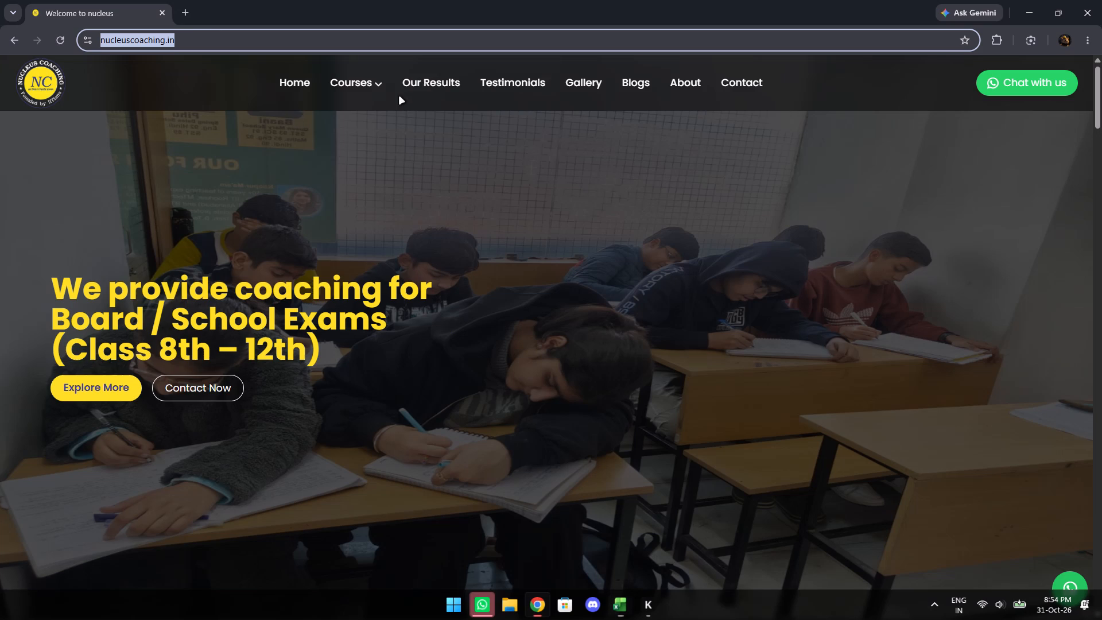
# Search Google for the copied business name Fitness 4 U (Unisex Gym).
pyautogui.hotkey('ctrl', 'v')
pyautogui.press('Return')
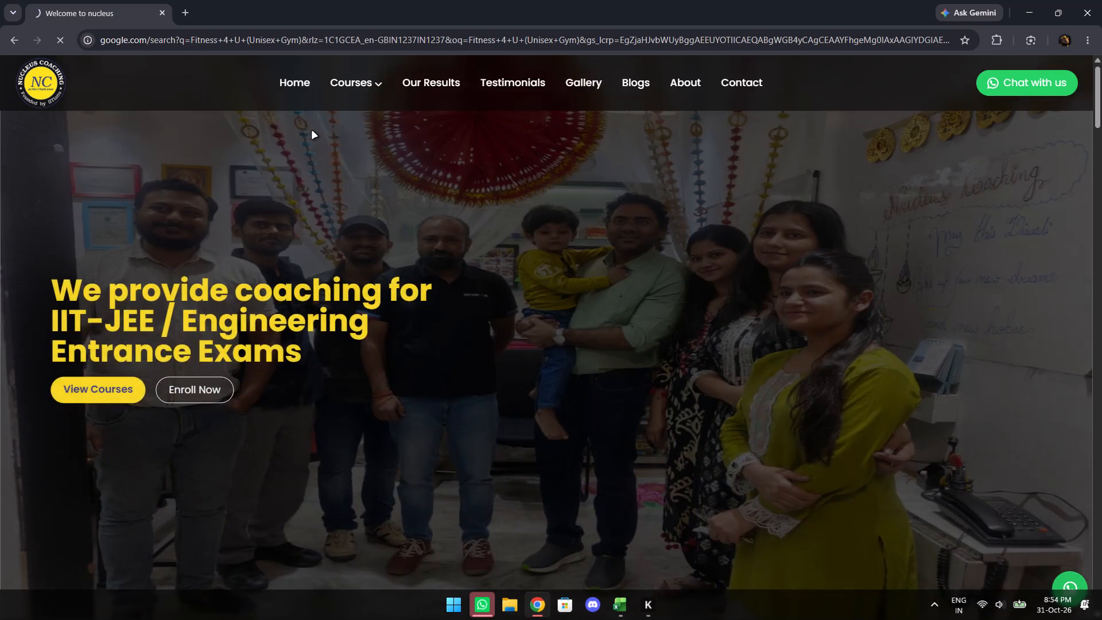
# Open the LyfSkills Discover result for Fitness 4 U (UNISEX GYM) in Delhi and look over the listing page.
pyautogui.scroll(-1, 300, 200)
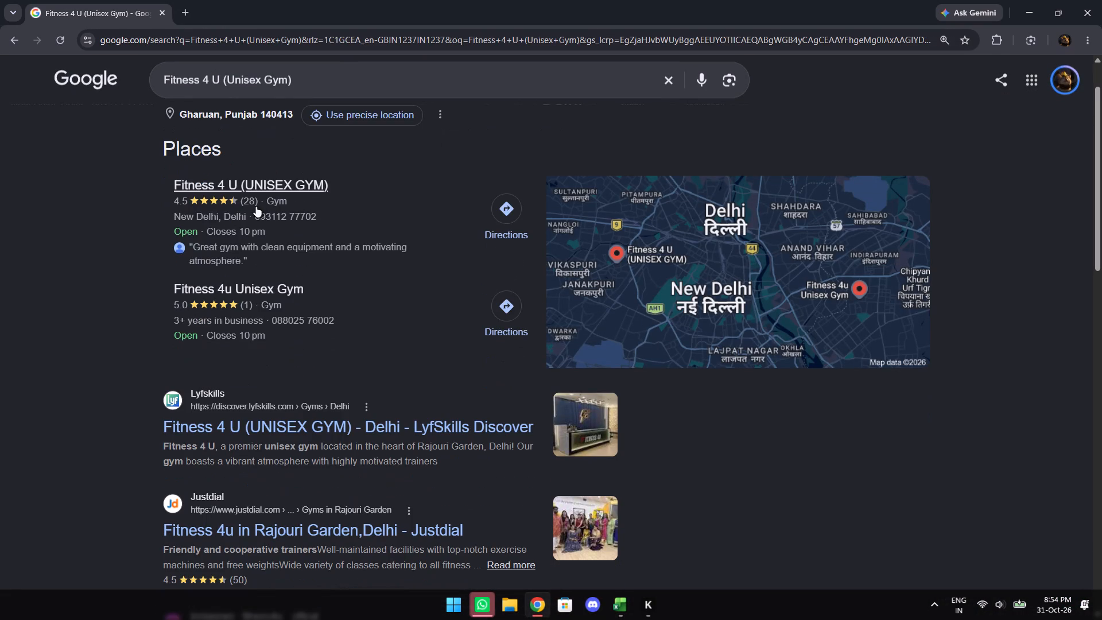
pyautogui.scroll(-1, 219, 217)
pyautogui.scroll(-1, 352, 370)
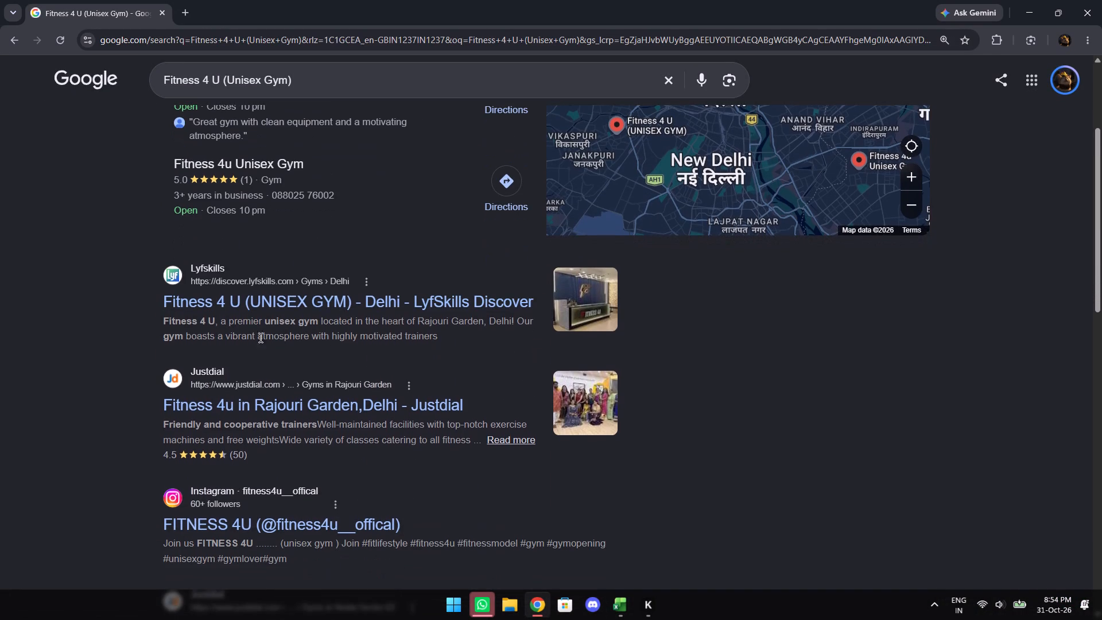
pyautogui.click(399, 308)
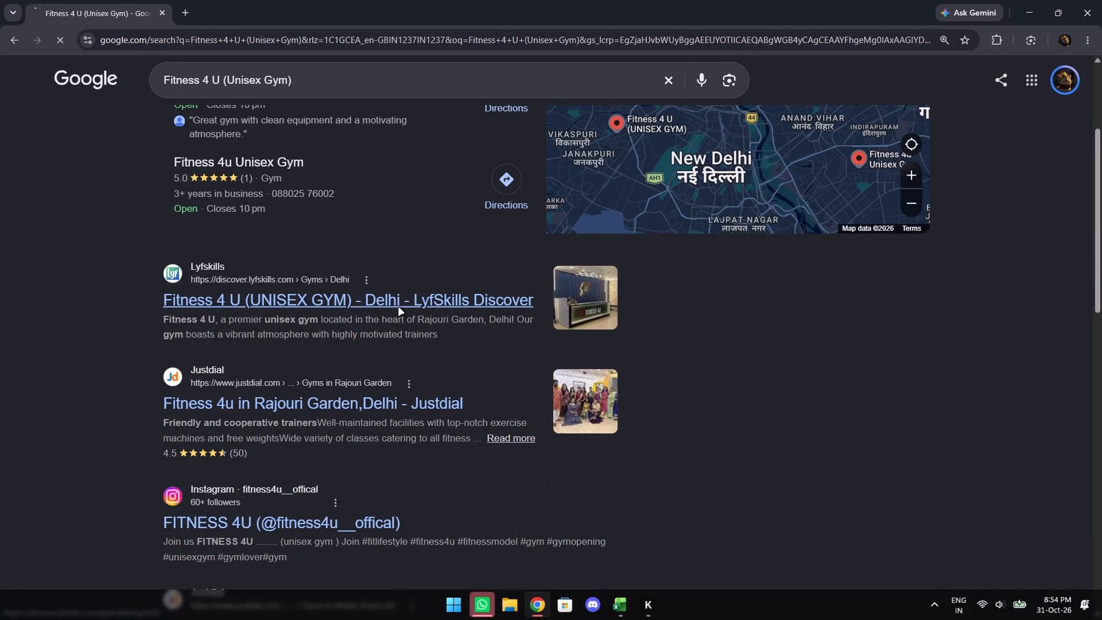
pyautogui.scroll(-5, 242, 384)
pyautogui.scroll(-2, 312, 367)
pyautogui.scroll(6, 331, 360)
pyautogui.moveTo(329, 350); pyautogui.dragTo(329, 349)
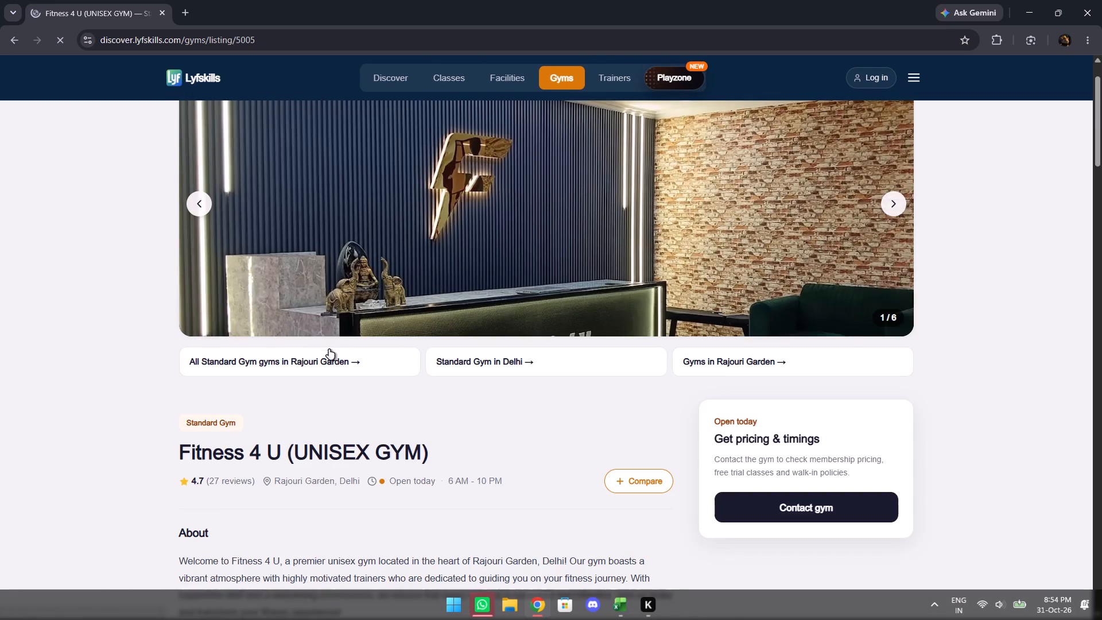
pyautogui.moveTo(329, 349); pyautogui.dragTo(325, 342)
# Return to the Google results and check the places and links for a website belonging to Fitness 4 U (Unisex Gym).
pyautogui.scroll(-1, 108, 314)
pyautogui.scroll(-2, 292, 304)
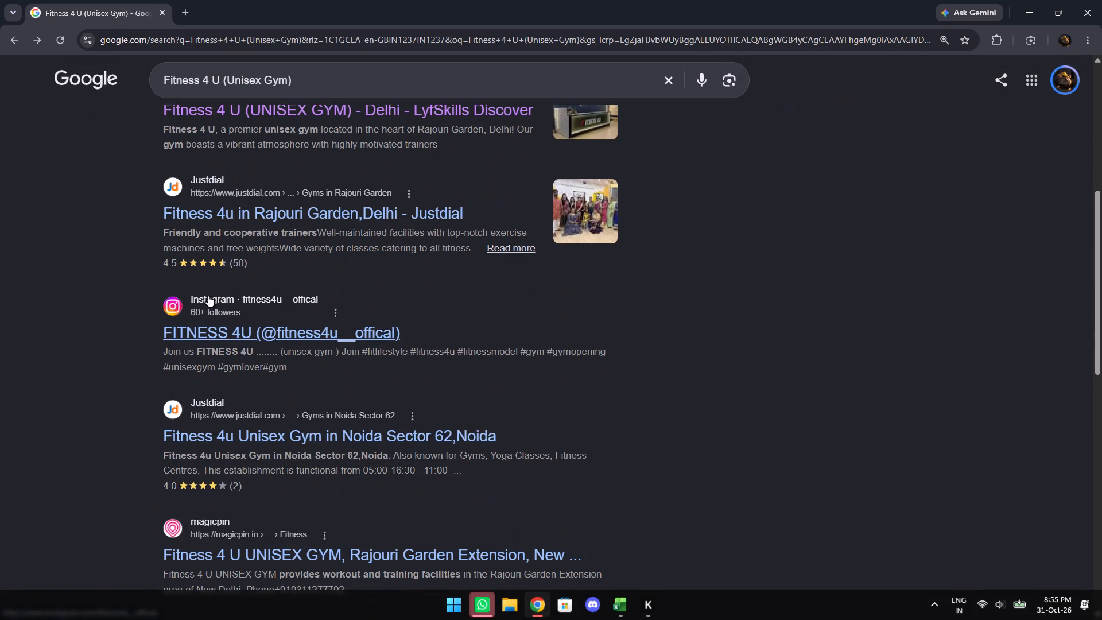
pyautogui.scroll(-4, 203, 300)
pyautogui.scroll(-1, 346, 316)
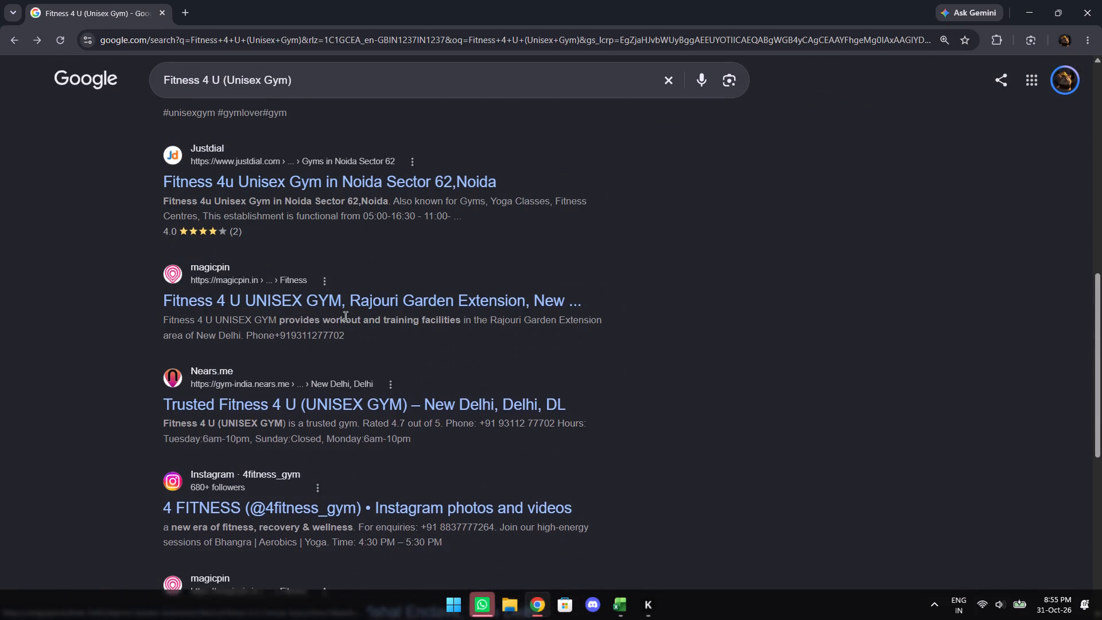
pyautogui.scroll(-5, 238, 307)
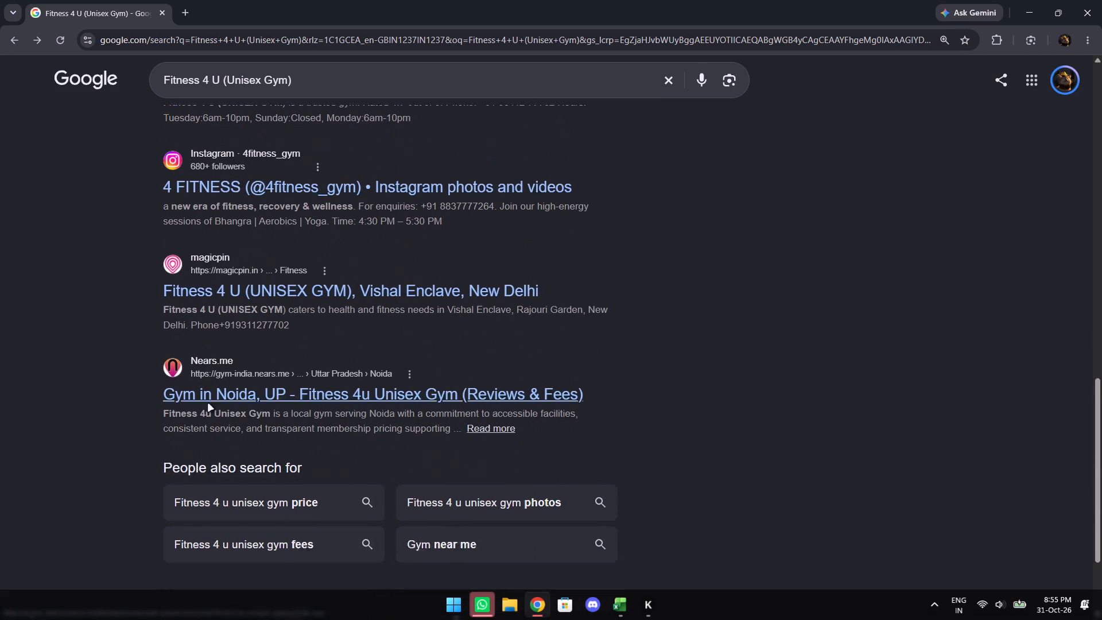
pyautogui.scroll(3, 235, 351)
pyautogui.scroll(10, 255, 290)
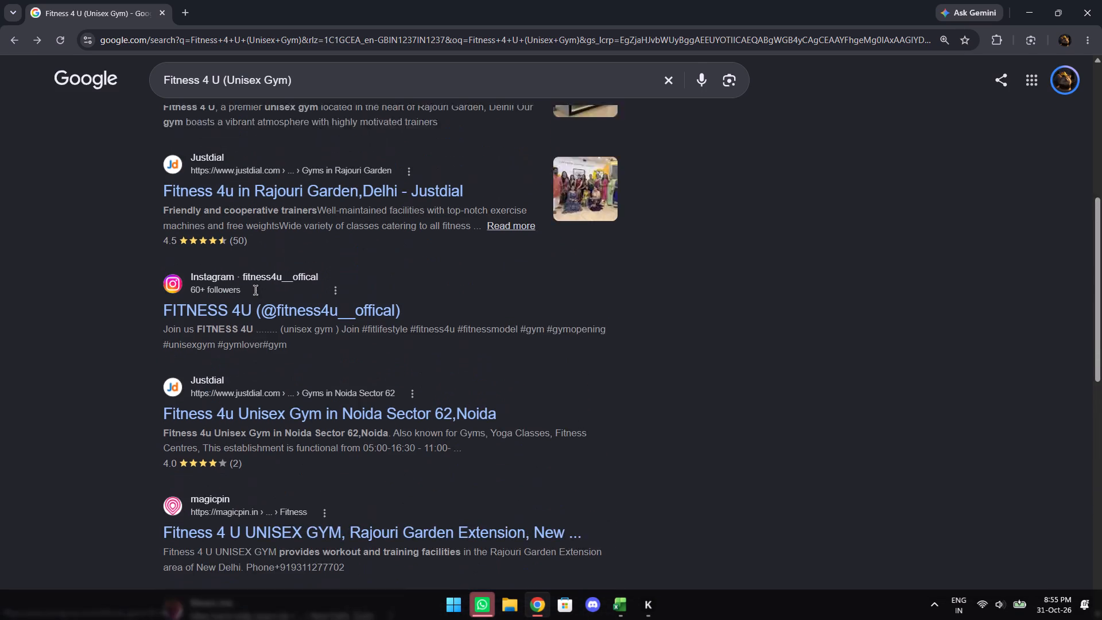
pyautogui.scroll(4, 257, 293)
pyautogui.scroll(-3, 726, 394)
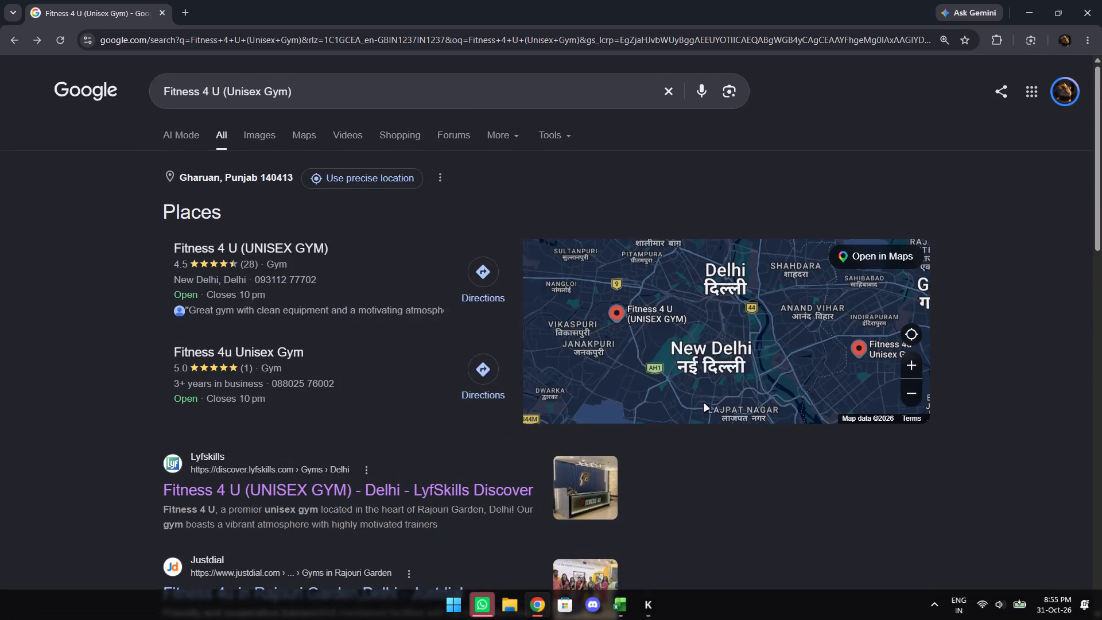
pyautogui.scroll(-1, 704, 404)
pyautogui.scroll(-1, 304, 419)
pyautogui.scroll(6, 777, 432)
pyautogui.scroll(5, 742, 255)
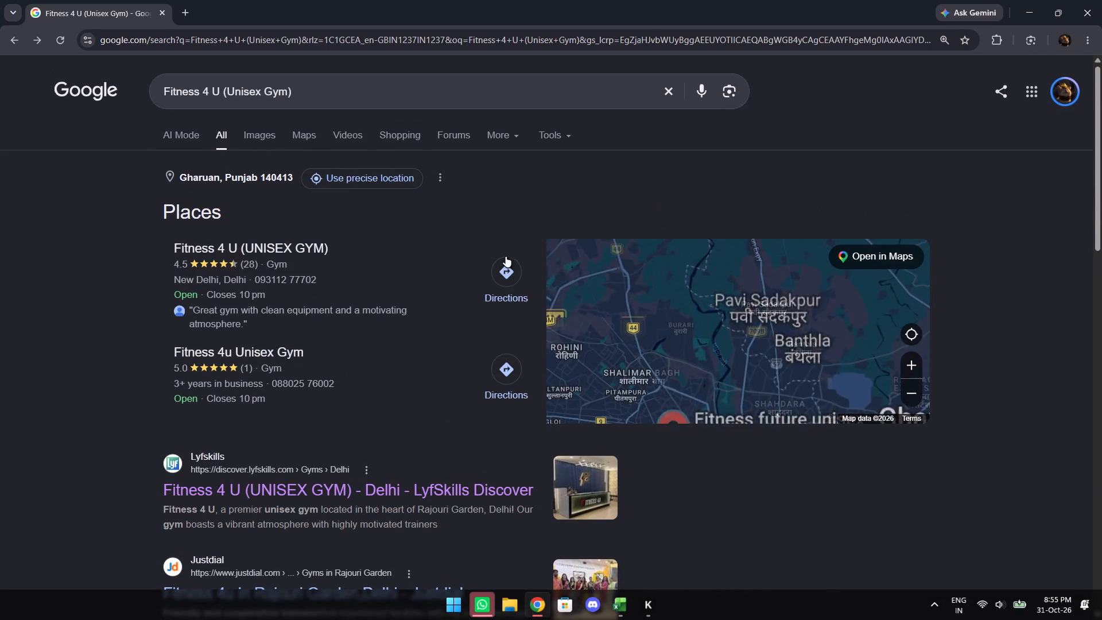
pyautogui.scroll(1, 623, 294)
pyautogui.scroll(-2, 644, 323)
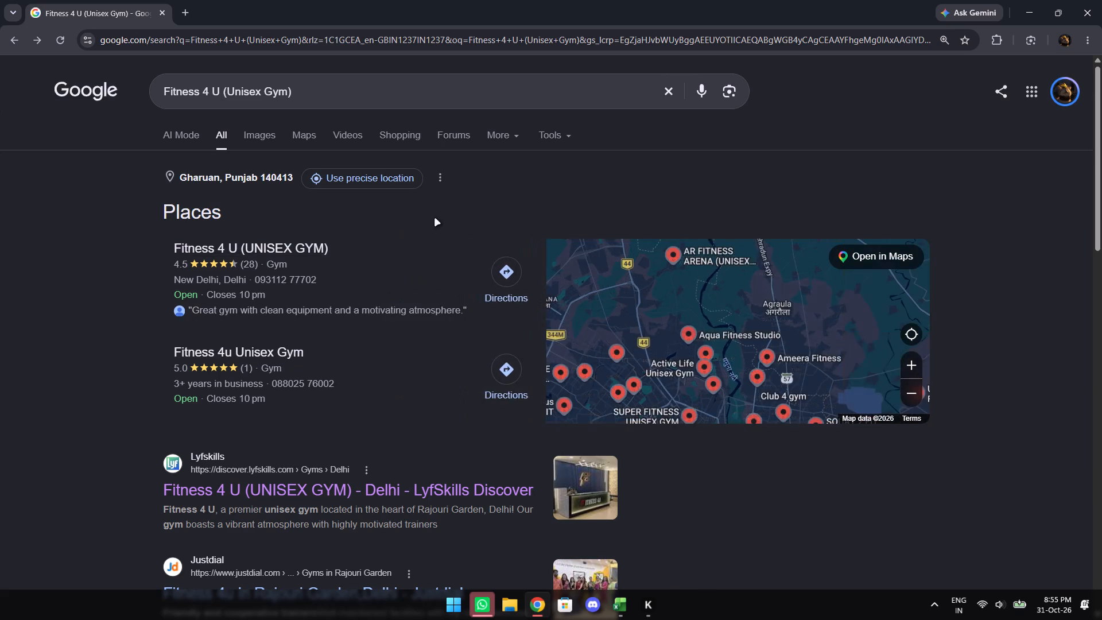
pyautogui.scroll(-5, 430, 223)
pyautogui.scroll(2, 272, 297)
# Switch to the Excel leads sheet, select the Fitness 4 U (Unisex Gym) row from # through Called? / Notes, and open the fill colour choices.
pyautogui.hotkey('alt', 'Tab')
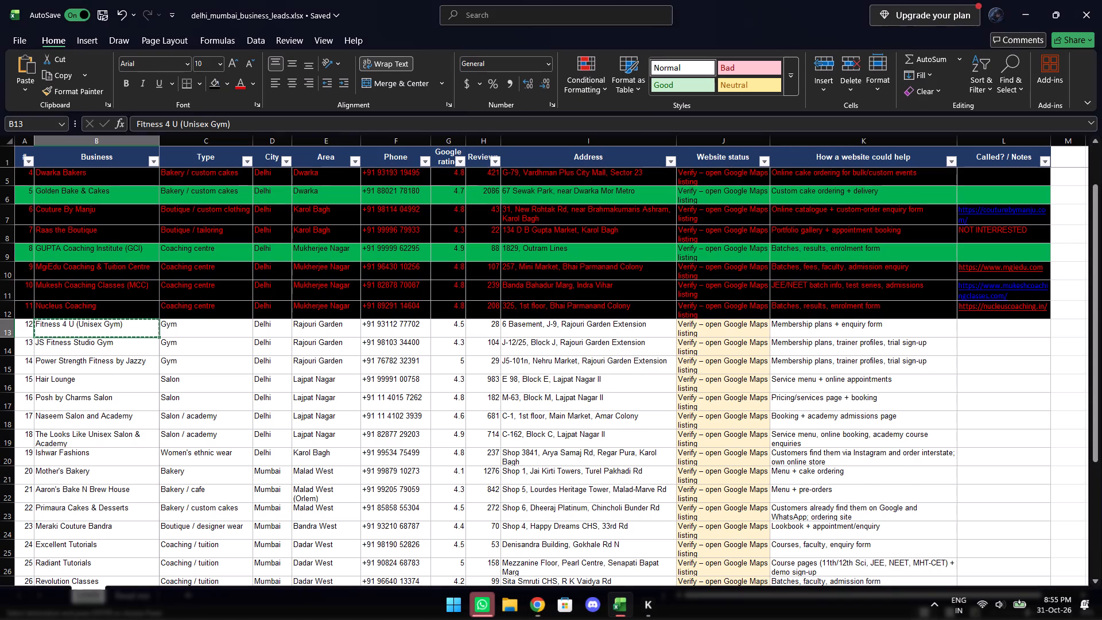
pyautogui.click(27, 325)
pyautogui.moveTo(27, 325); pyautogui.dragTo(511, 325)
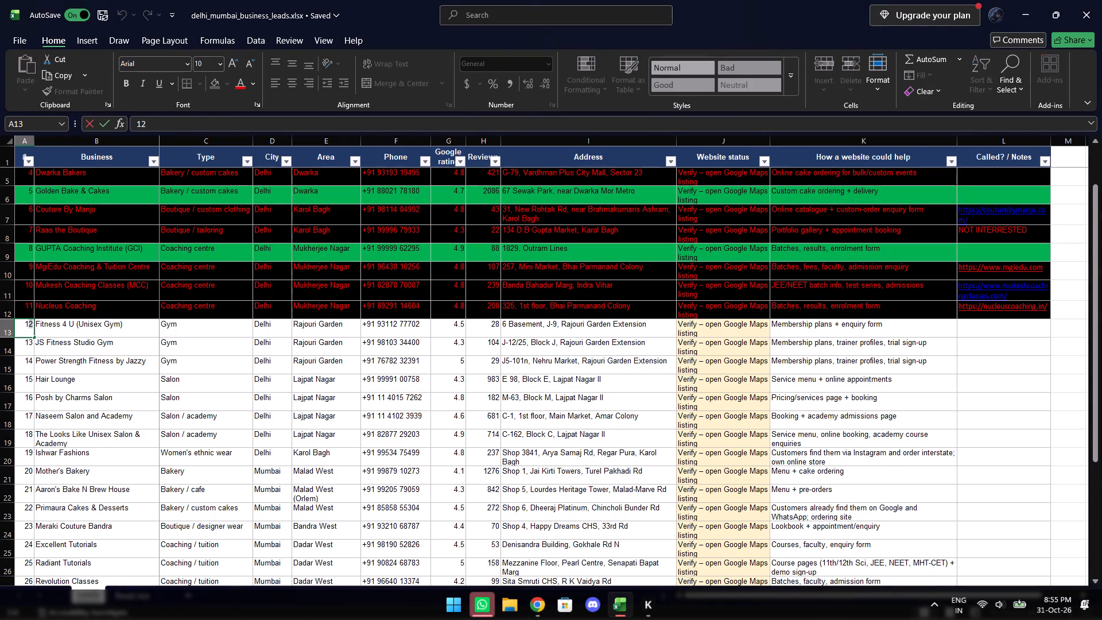
pyautogui.click(0, 359)
pyautogui.moveTo(23, 325); pyautogui.dragTo(584, 321)
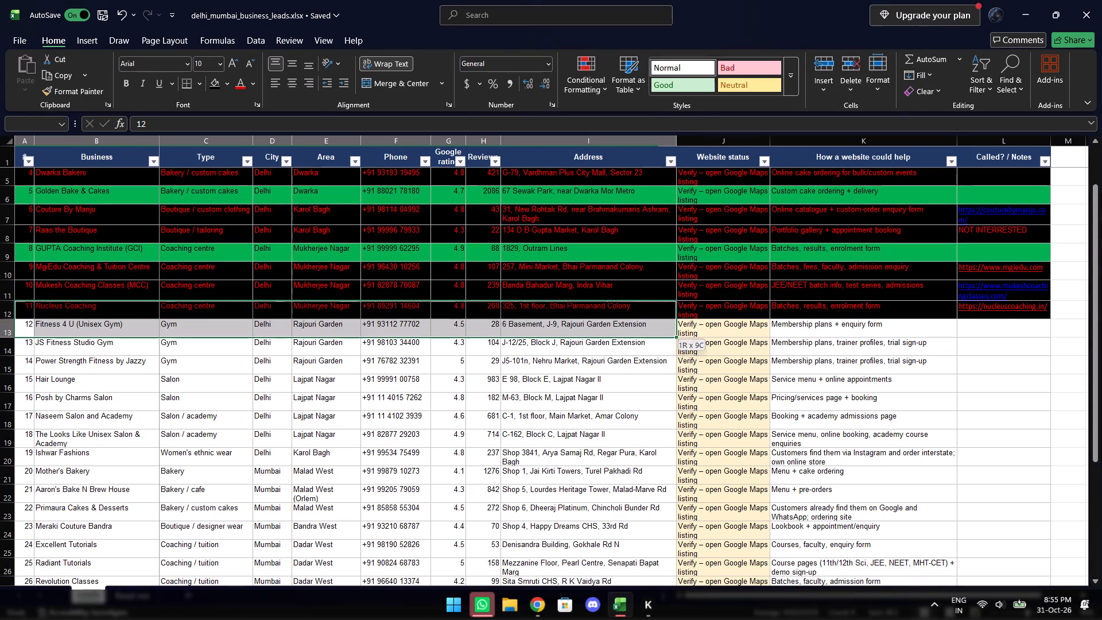
pyautogui.moveTo(584, 321); pyautogui.dragTo(1038, 321)
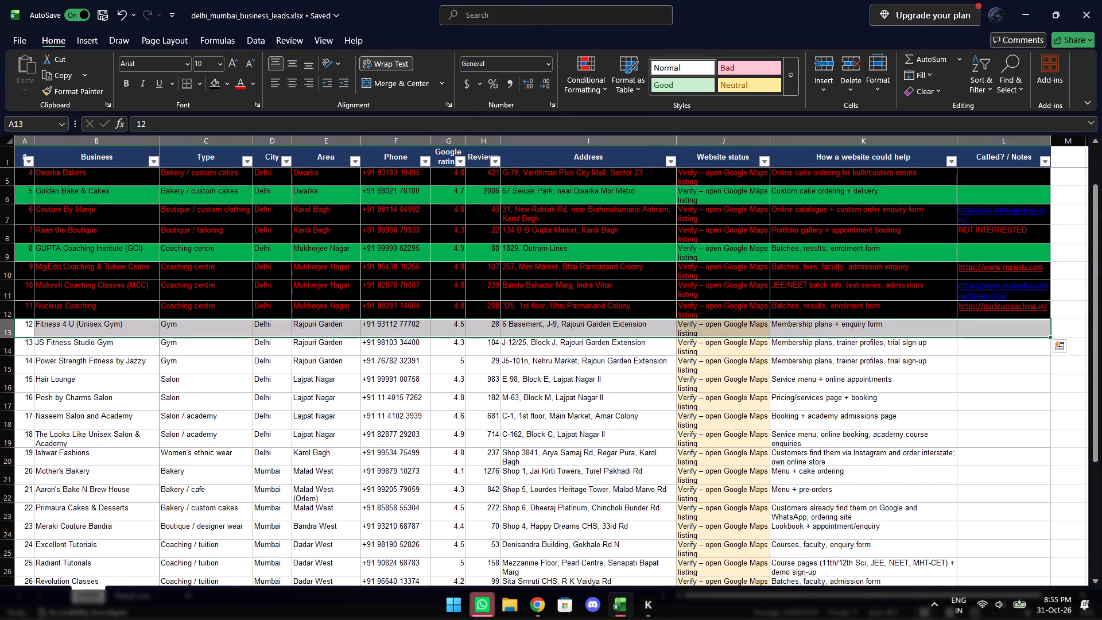
pyautogui.click(230, 85)
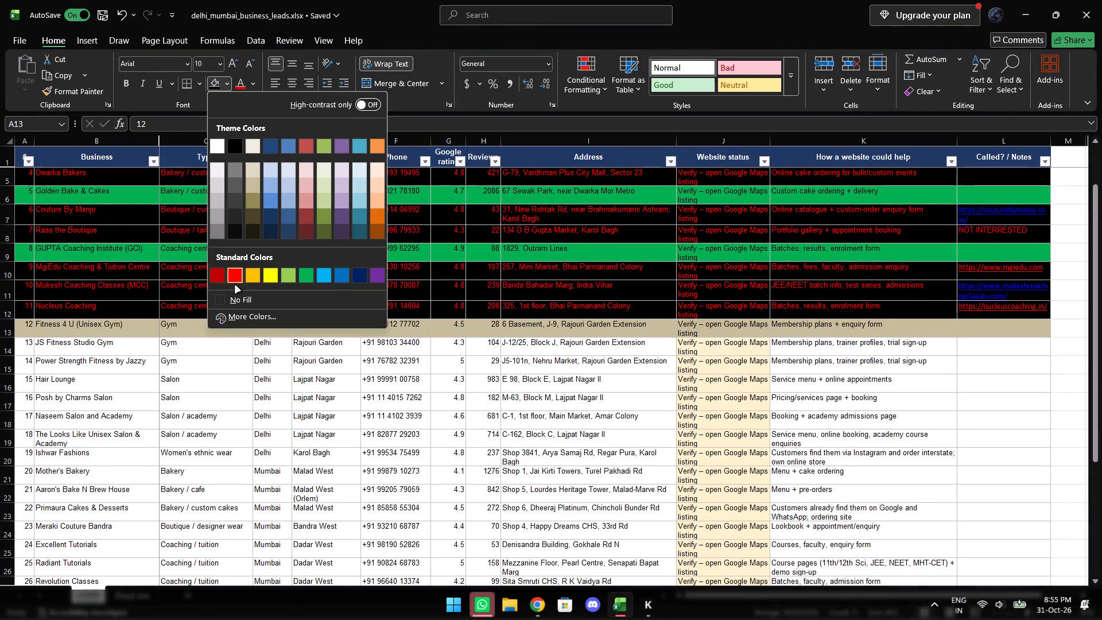
# Fill the selected Fitness 4 U (Unisex Gym) row with the standard green colour in Excel.
pyautogui.click(303, 273)
pyautogui.click(438, 411)
# Copy the business name JS Fitness Studio Gym from the spreadsheet, search Google for it in Chrome and check the results for a website.
pyautogui.click(48, 346)
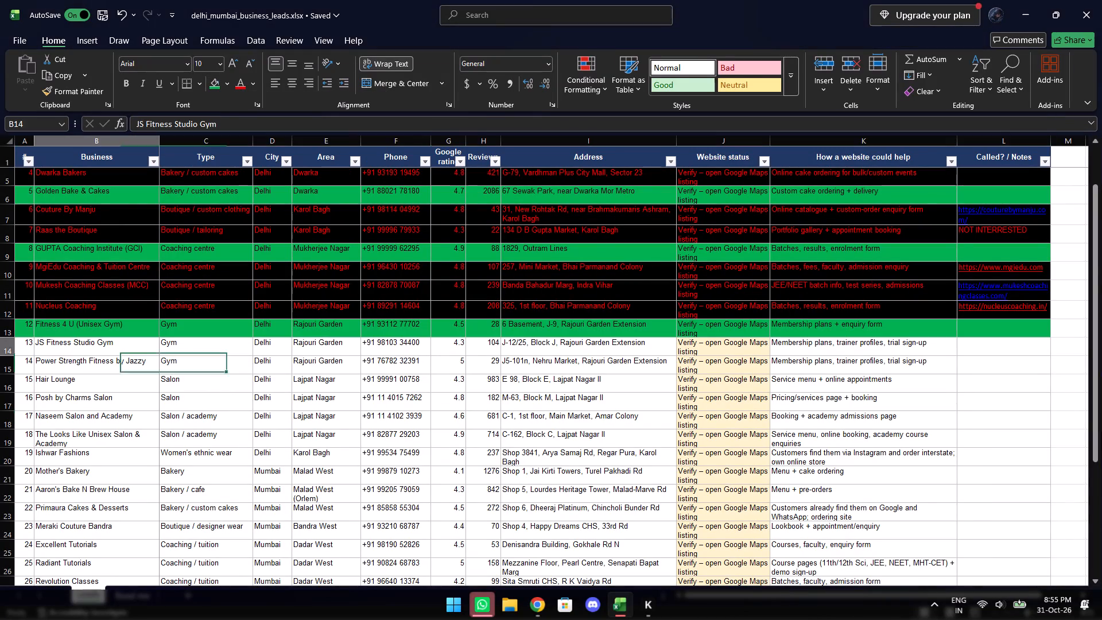
pyautogui.hotkey('ctrl', 'c')
pyautogui.hotkey('alt', 'Tab')
pyautogui.moveTo(343, 82); pyautogui.dragTo(271, 82)
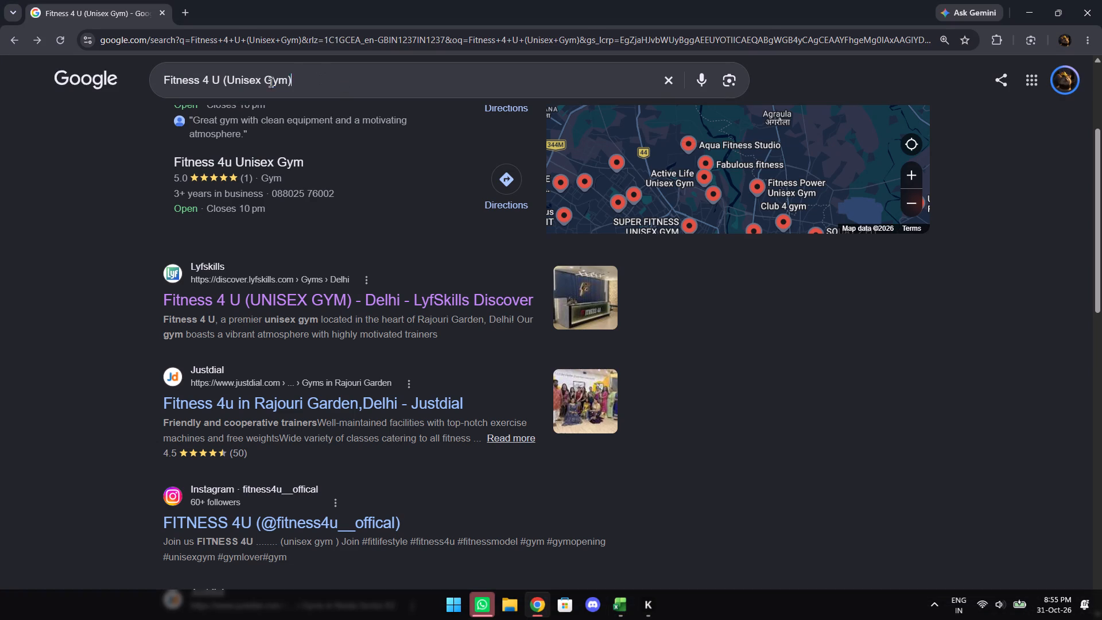
pyautogui.moveTo(271, 82); pyautogui.dragTo(0, 83)
pyautogui.hotkey('ctrl', 'v')
pyautogui.press('Return')
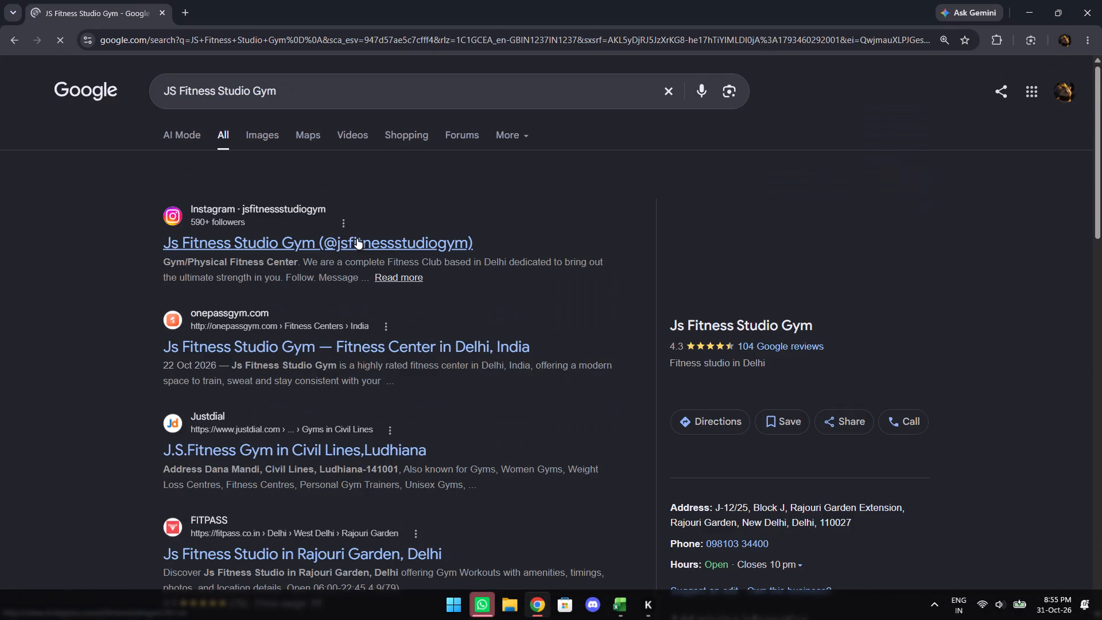
pyautogui.scroll(-3, 230, 269)
pyautogui.scroll(2, 238, 276)
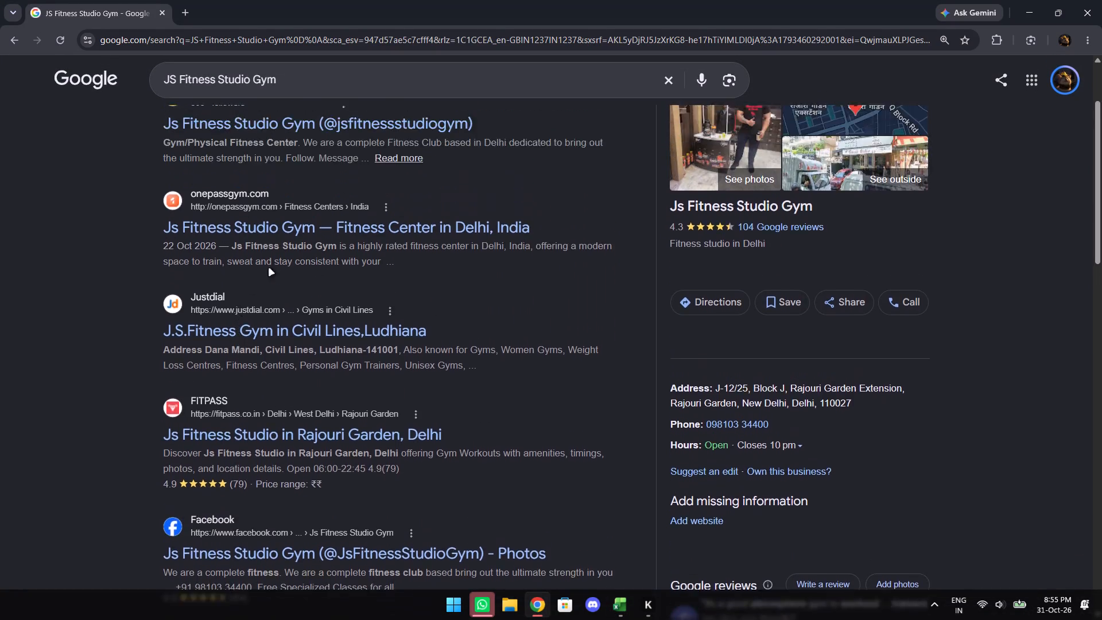
# Open the onepassgym.com result for Js Fitness Studio Gym and examine whether the page is the gym's own website.
pyautogui.click(294, 276)
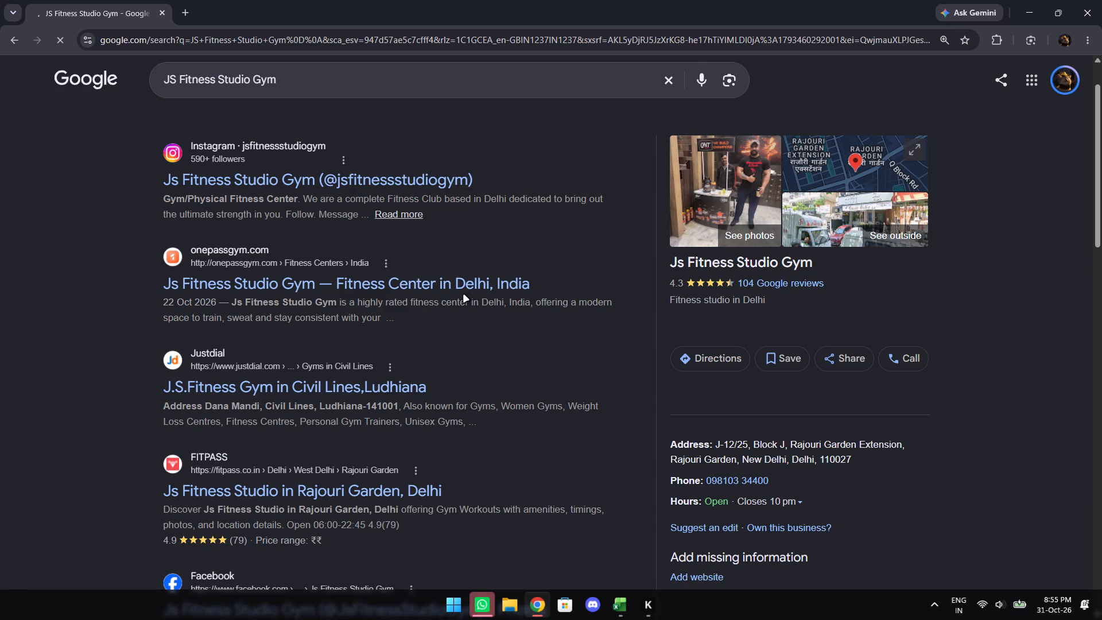
pyautogui.click(272, 283)
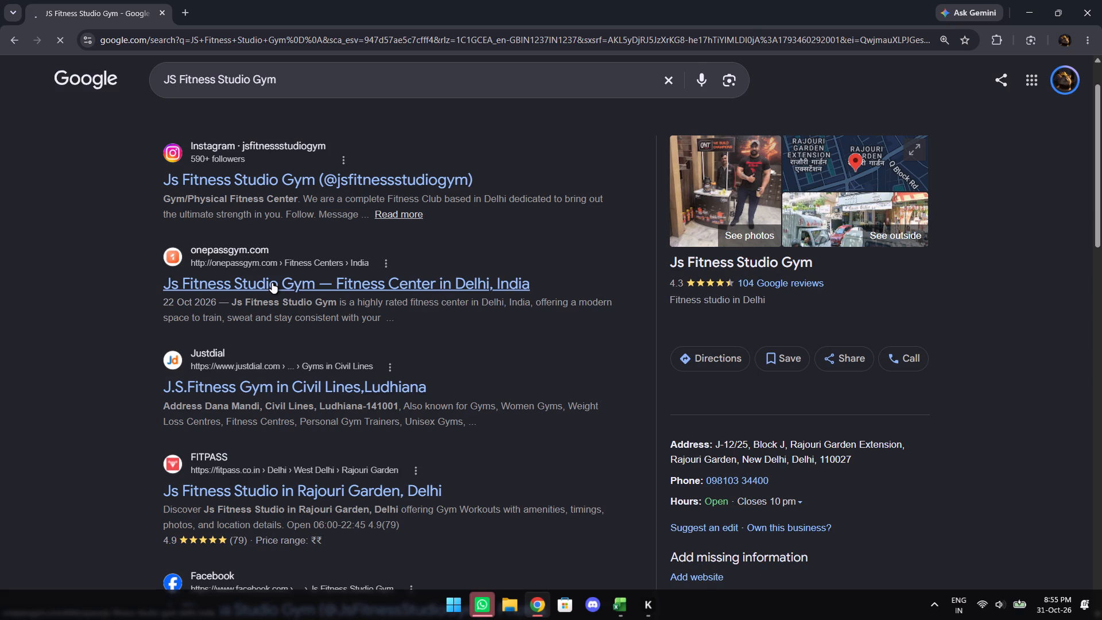
pyautogui.doubleClick(273, 283)
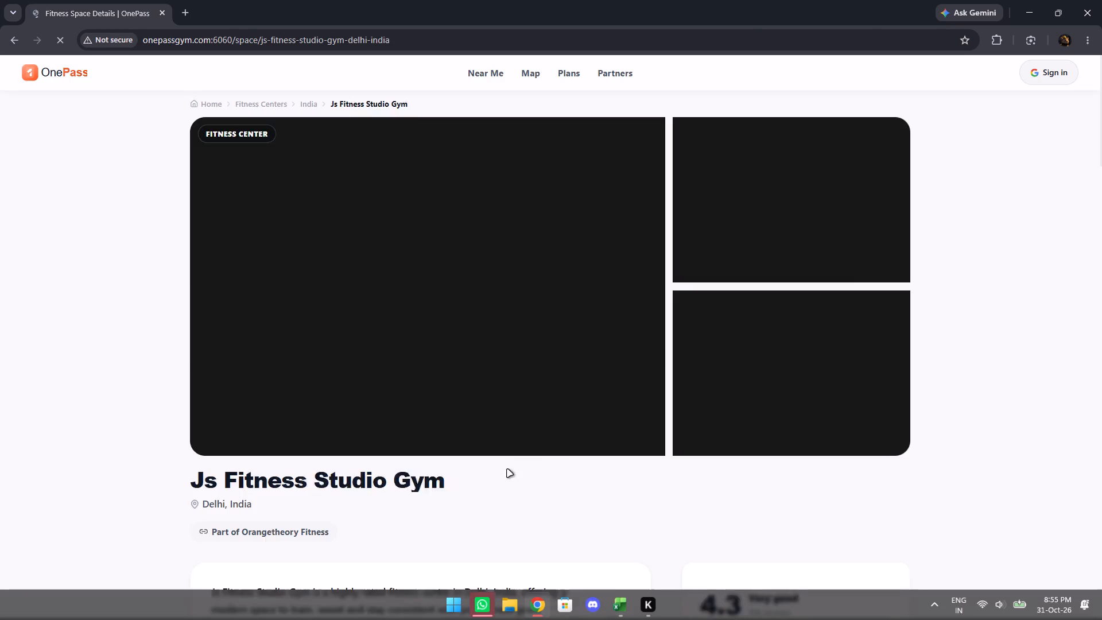
pyautogui.scroll(-1, 372, 301)
pyautogui.scroll(2, 674, 335)
pyautogui.scroll(-7, 784, 370)
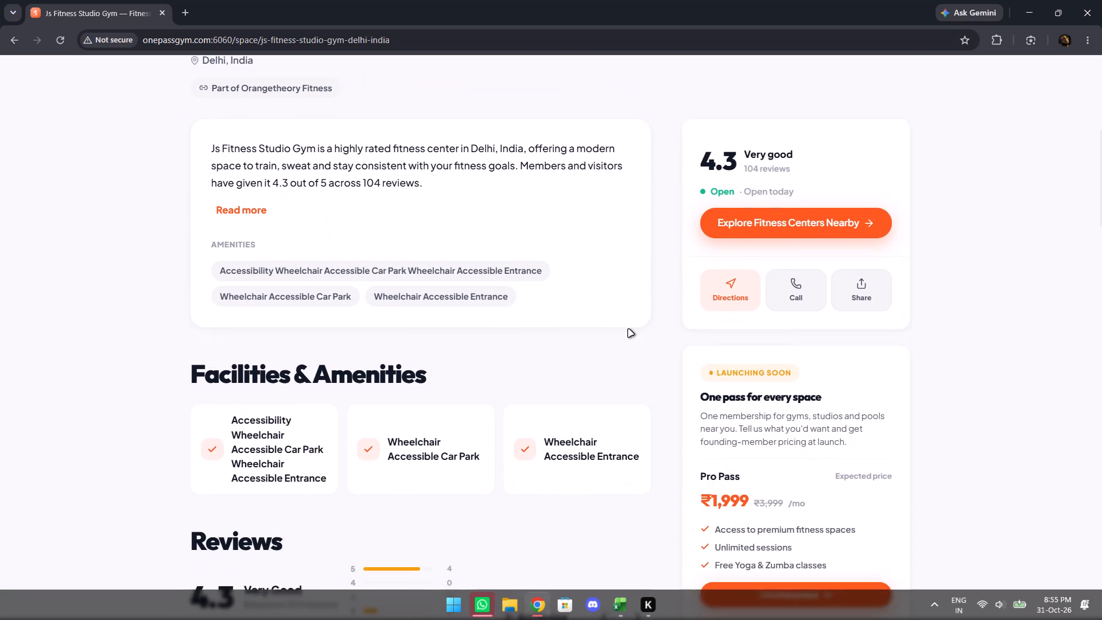
pyautogui.scroll(2, 693, 309)
pyautogui.scroll(-3, 768, 263)
pyautogui.scroll(-3, 619, 272)
pyautogui.scroll(9, 839, 308)
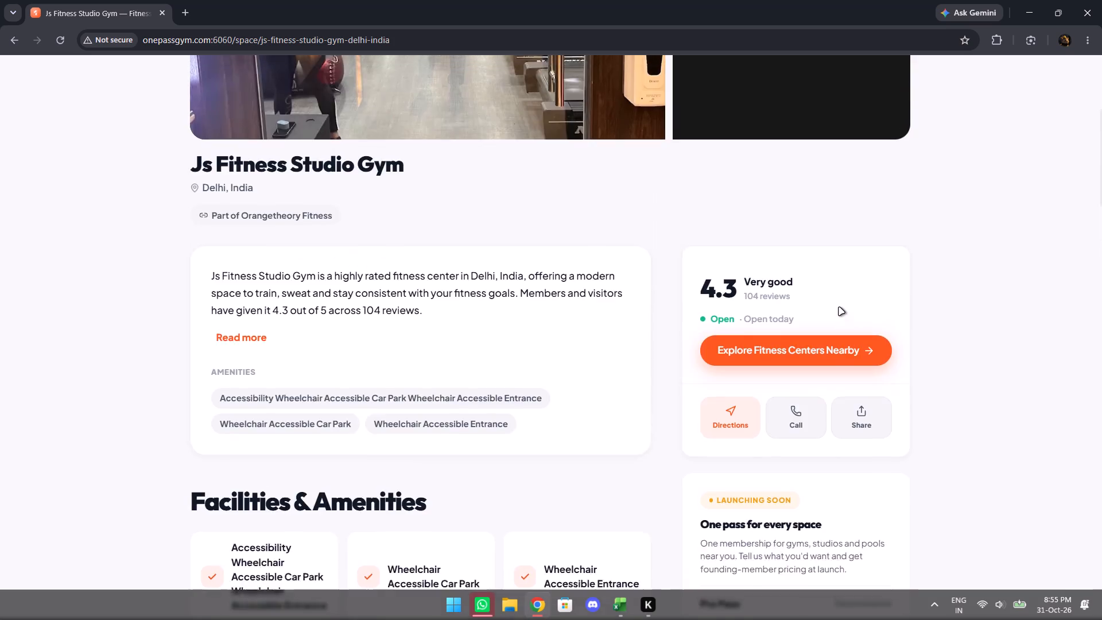
pyautogui.scroll(2, 839, 308)
pyautogui.scroll(-6, 839, 308)
pyautogui.scroll(-8, 242, 324)
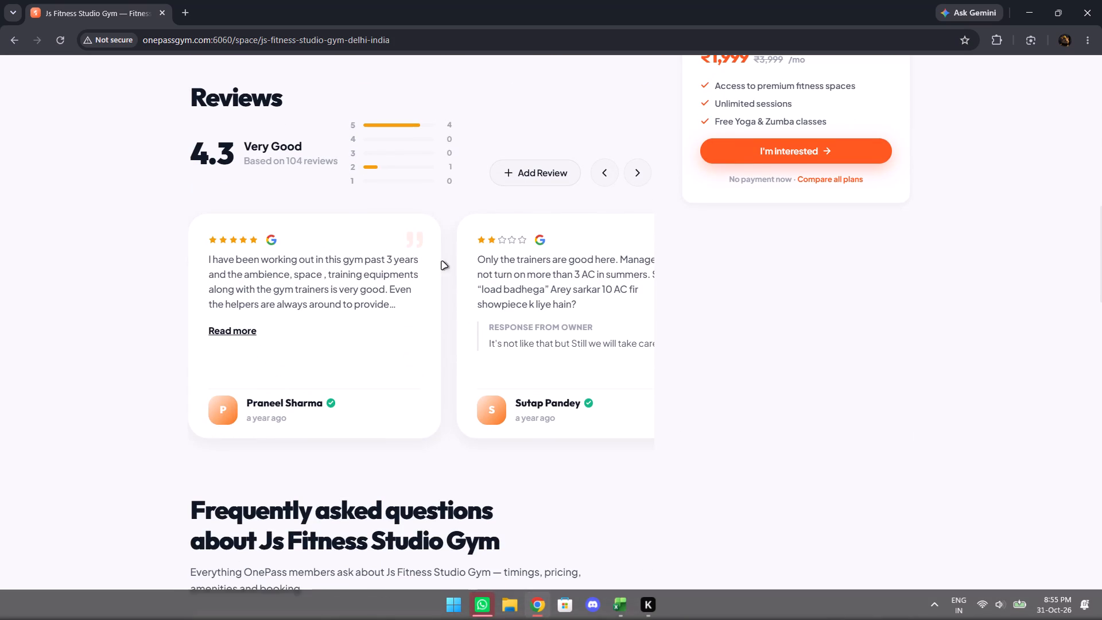
pyautogui.scroll(1, 545, 286)
pyautogui.scroll(4, 645, 337)
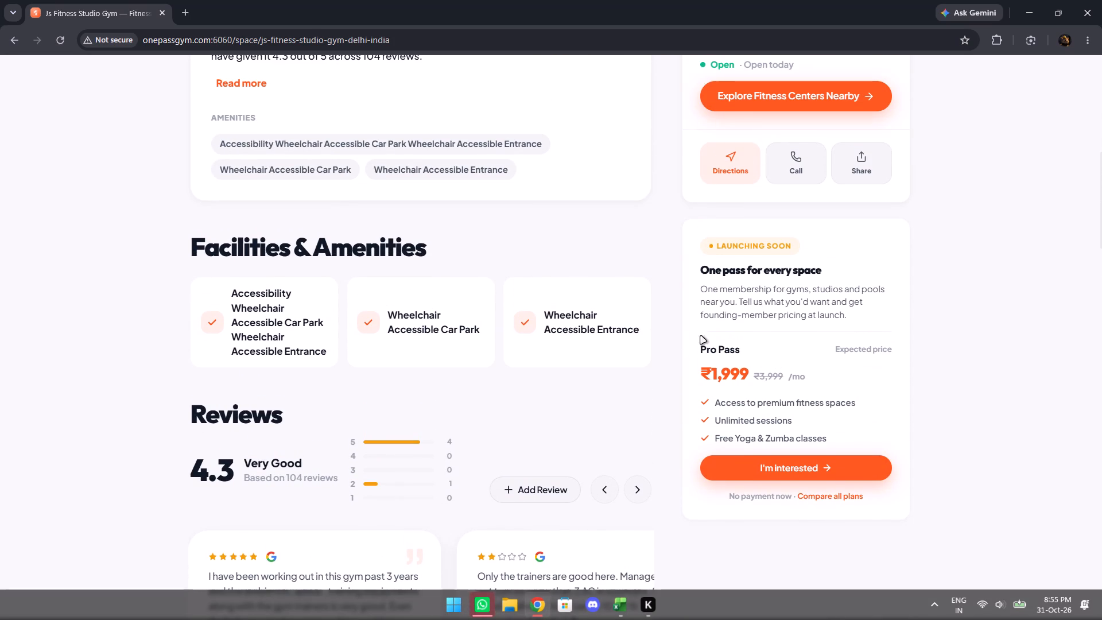
pyautogui.scroll(-1, 805, 394)
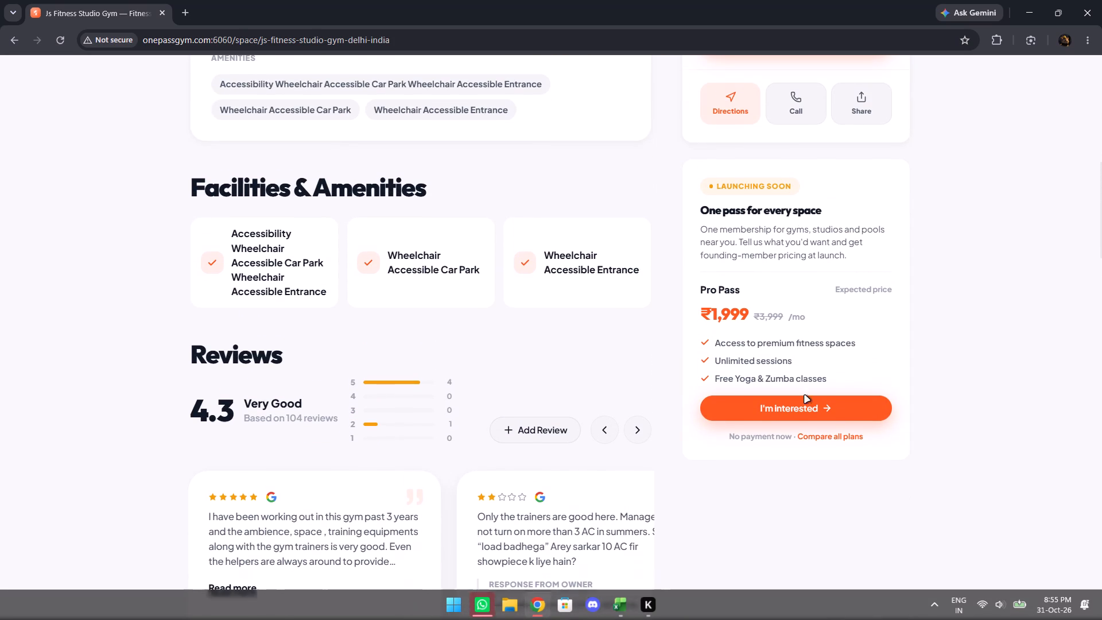
pyautogui.scroll(1, 201, 321)
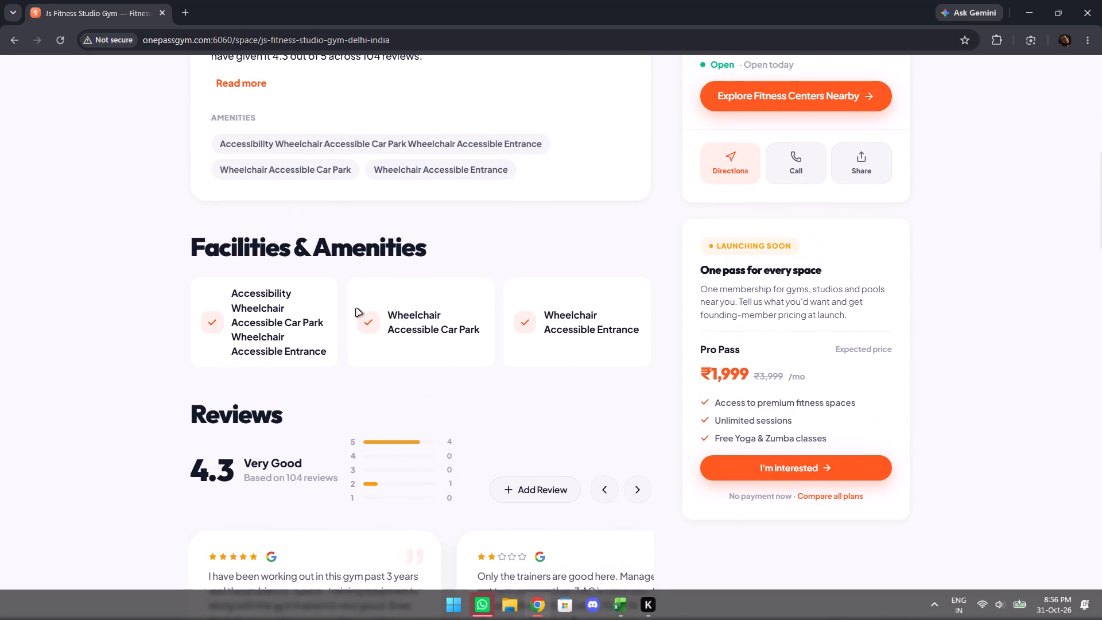
pyautogui.scroll(5, 436, 305)
pyautogui.scroll(1, 395, 277)
pyautogui.scroll(-19, 382, 274)
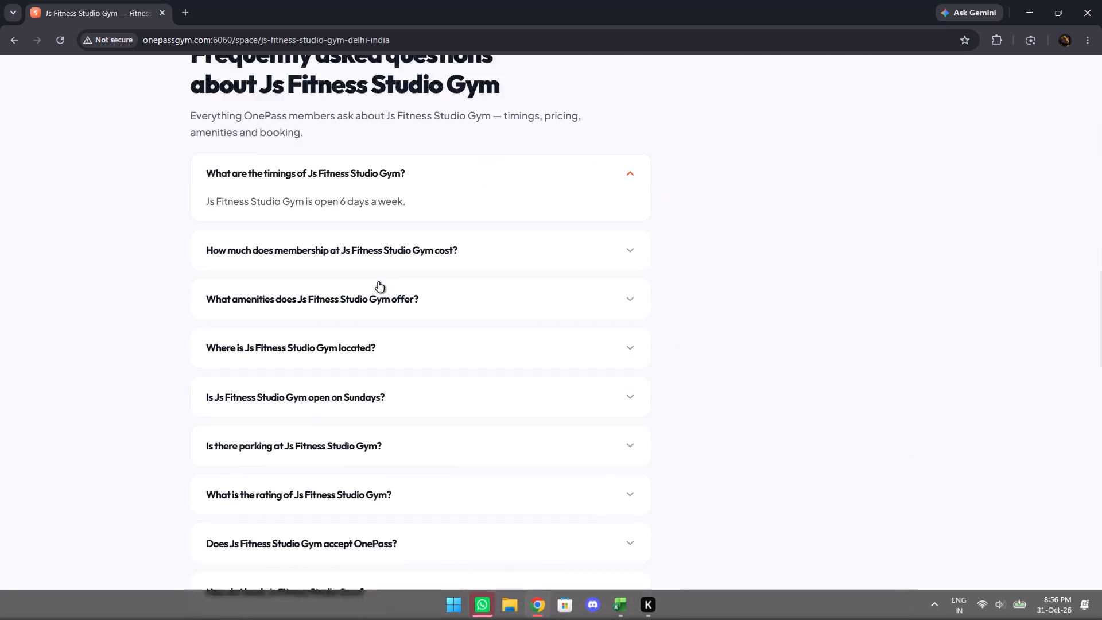
pyautogui.scroll(-11, 375, 284)
pyautogui.scroll(-9, 324, 295)
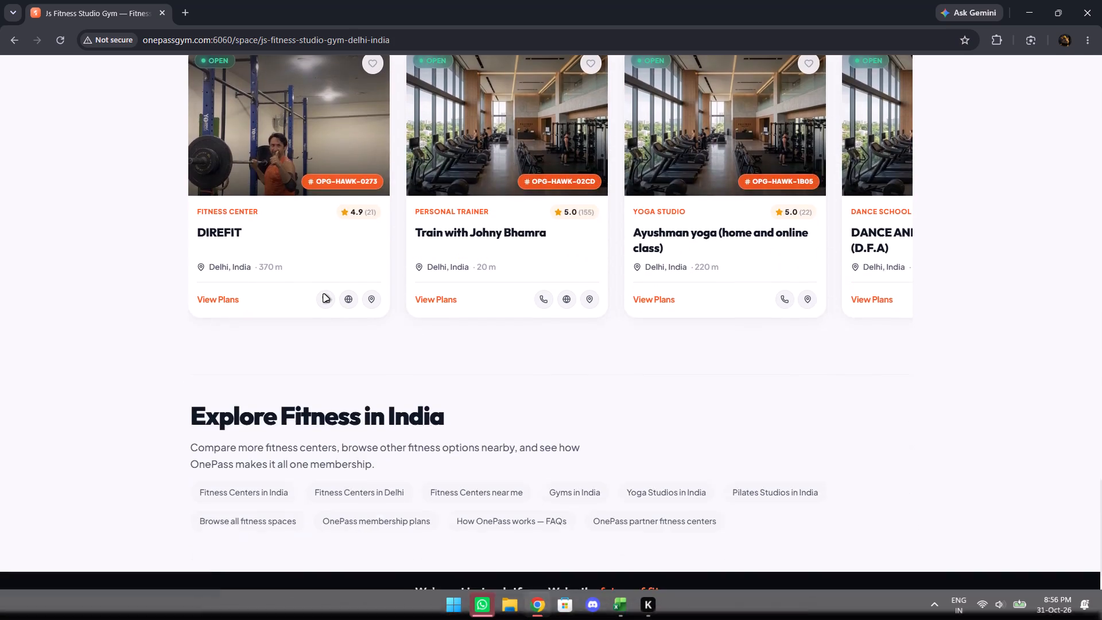
pyautogui.scroll(-4, 324, 294)
pyautogui.scroll(19, 322, 295)
pyautogui.middleClick(87, 3)
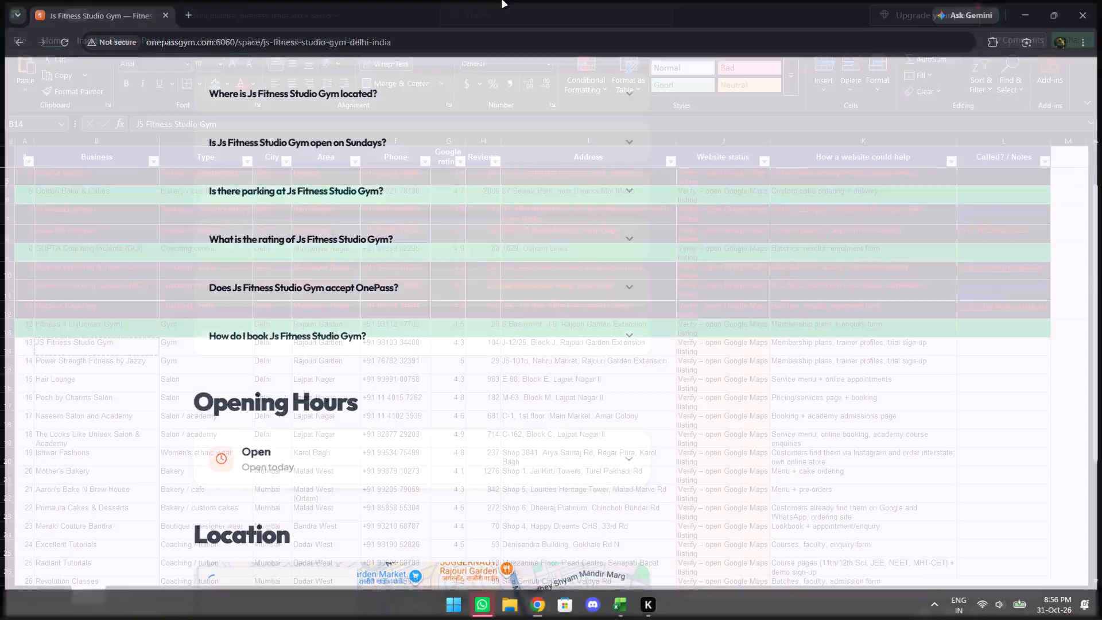
# Fill the JS Fitness Studio Gym row from # through Called? / Notes with standard yellow in Excel.
pyautogui.click(51, 358)
pyautogui.click(36, 346)
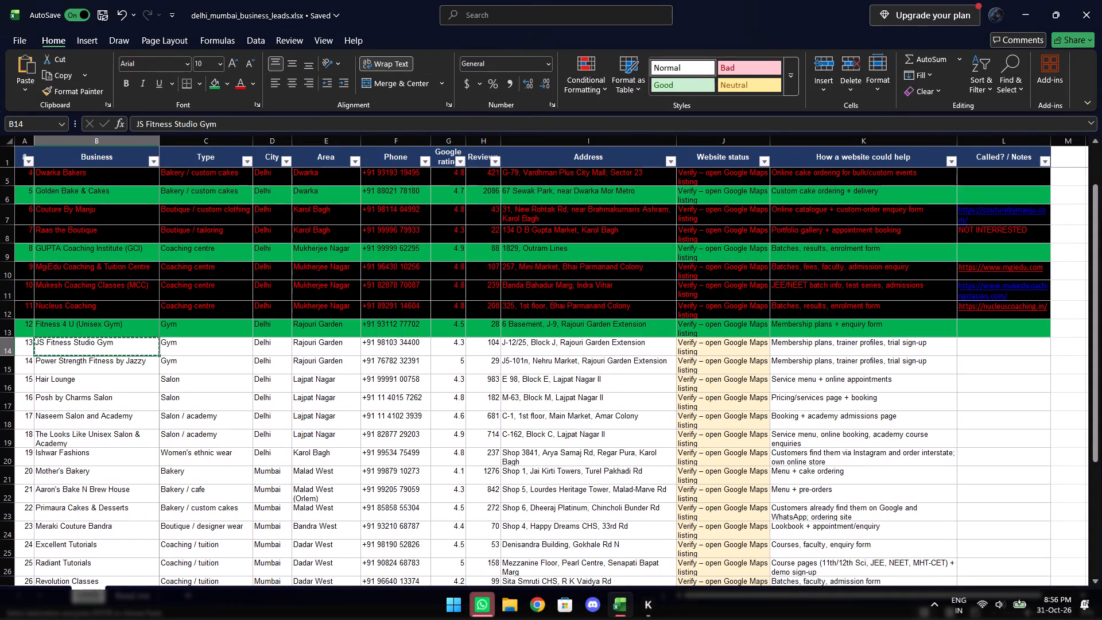
pyautogui.moveTo(26, 346); pyautogui.dragTo(1014, 339)
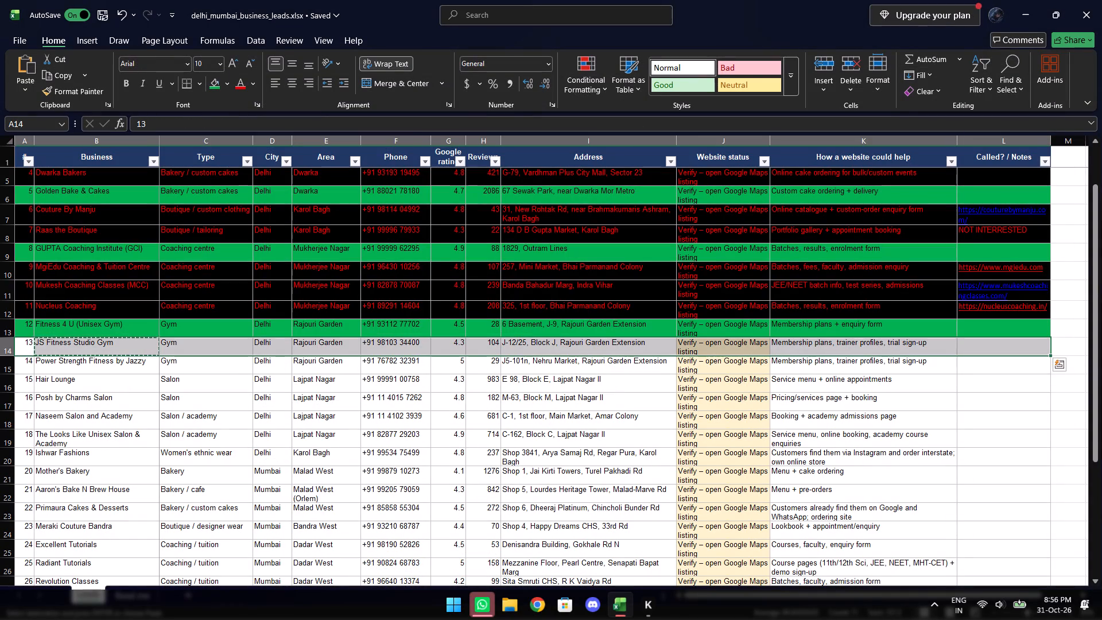
pyautogui.click(228, 81)
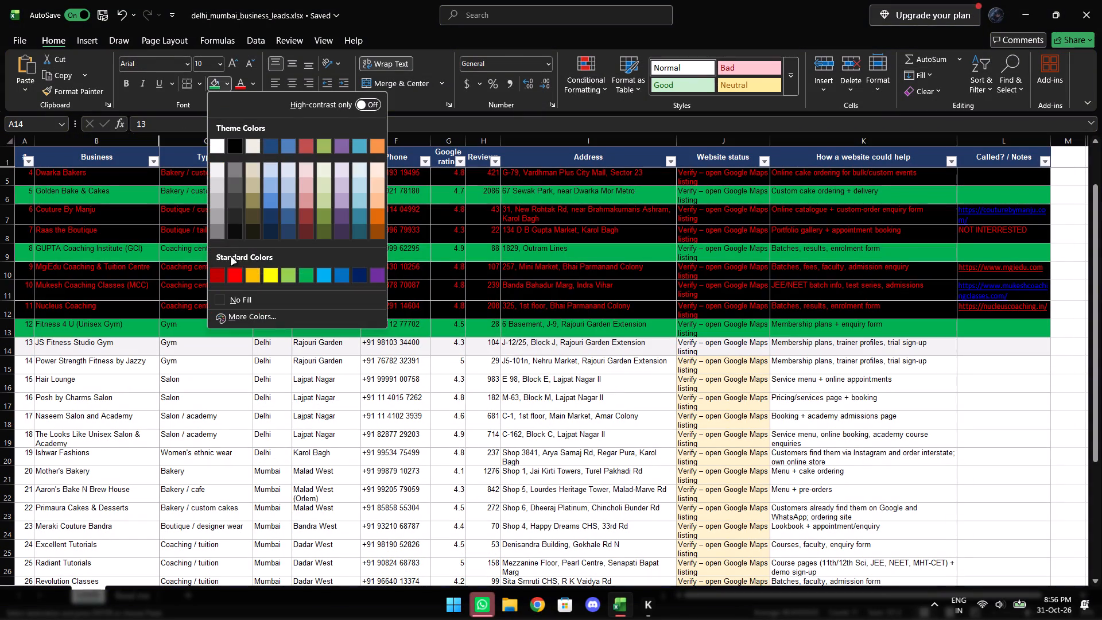
pyautogui.click(267, 268)
# Select the business name cell of Power Strength Fitness by Jazzy in the spreadsheet.
pyautogui.click(120, 370)
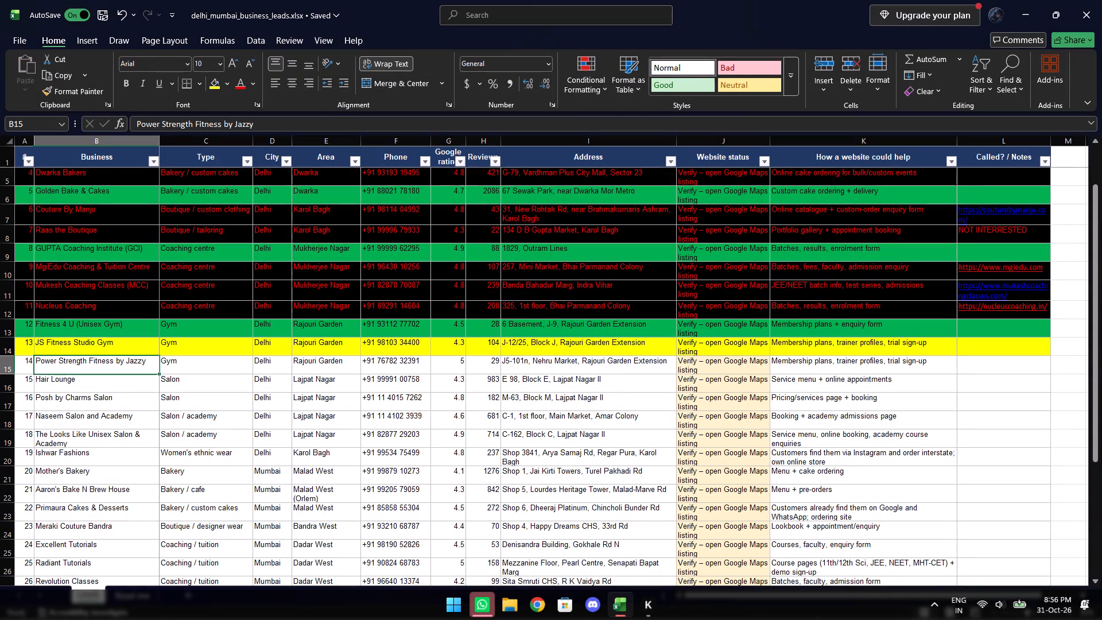
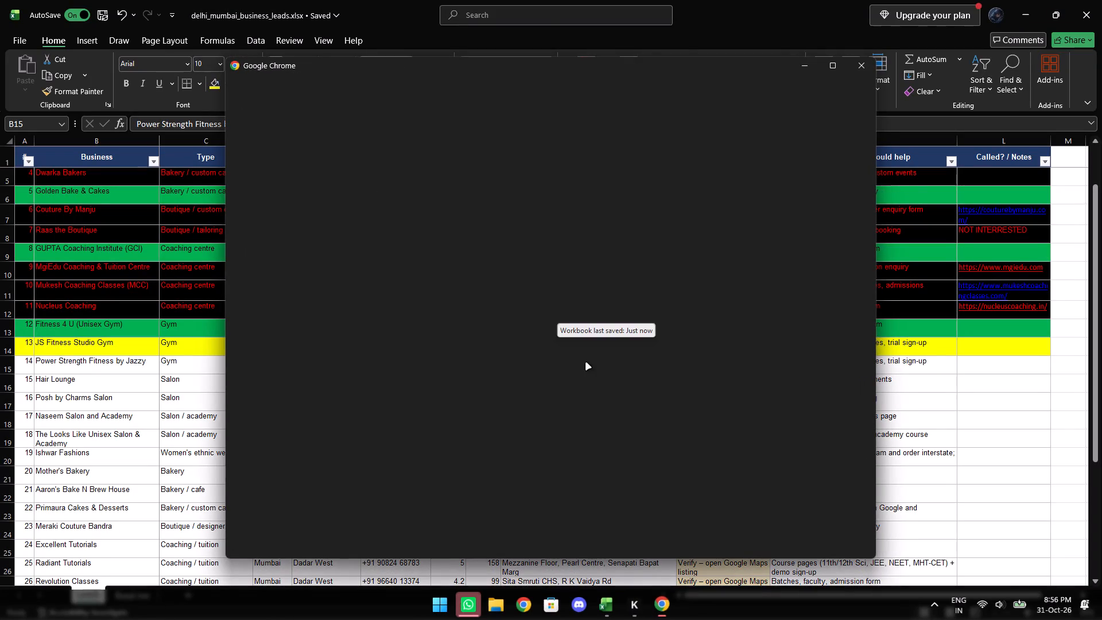
# Copy the business name Power Strength Fitness by Jazzy from the spreadsheet, search Google for it in Chrome and check the results for a website.
pyautogui.click(561, 363)
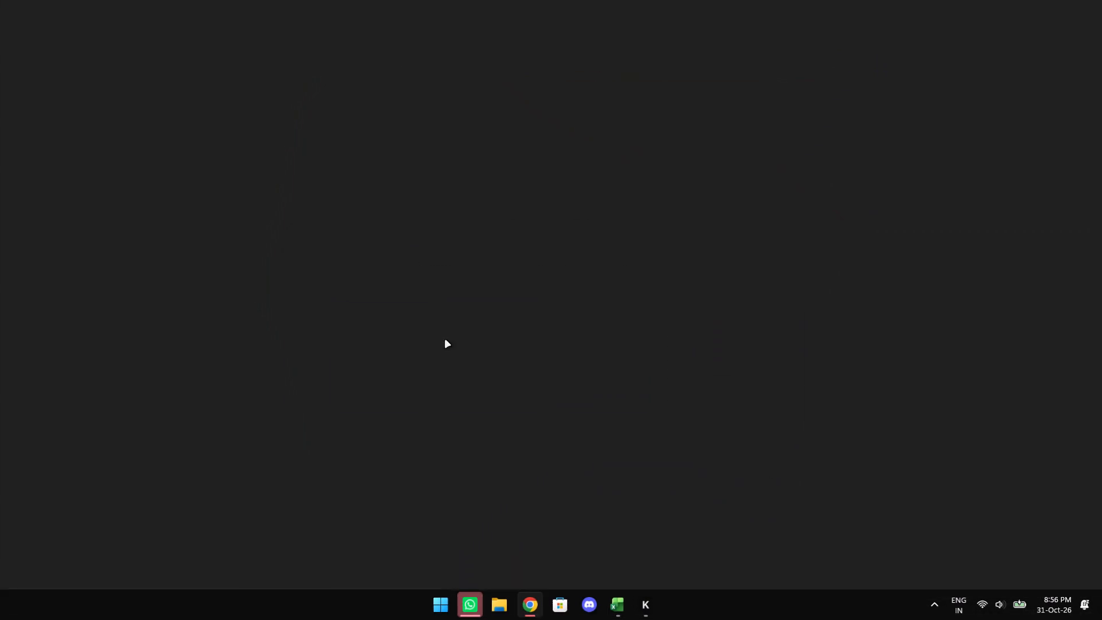
pyautogui.click(630, 606)
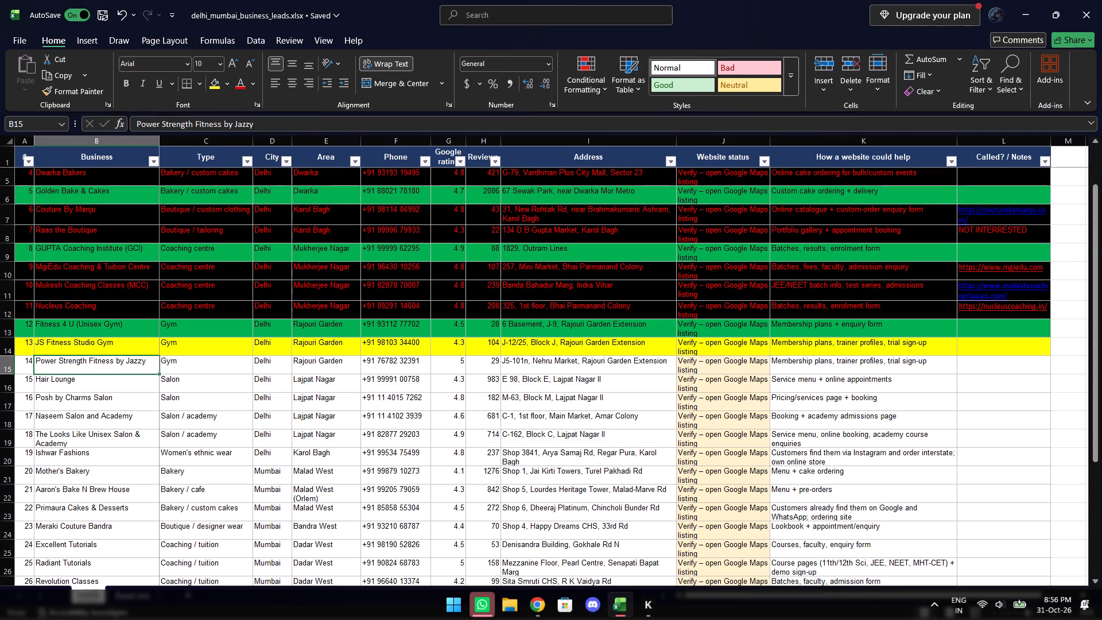
pyautogui.click(83, 367)
pyautogui.hotkey('ctrl', 'c')
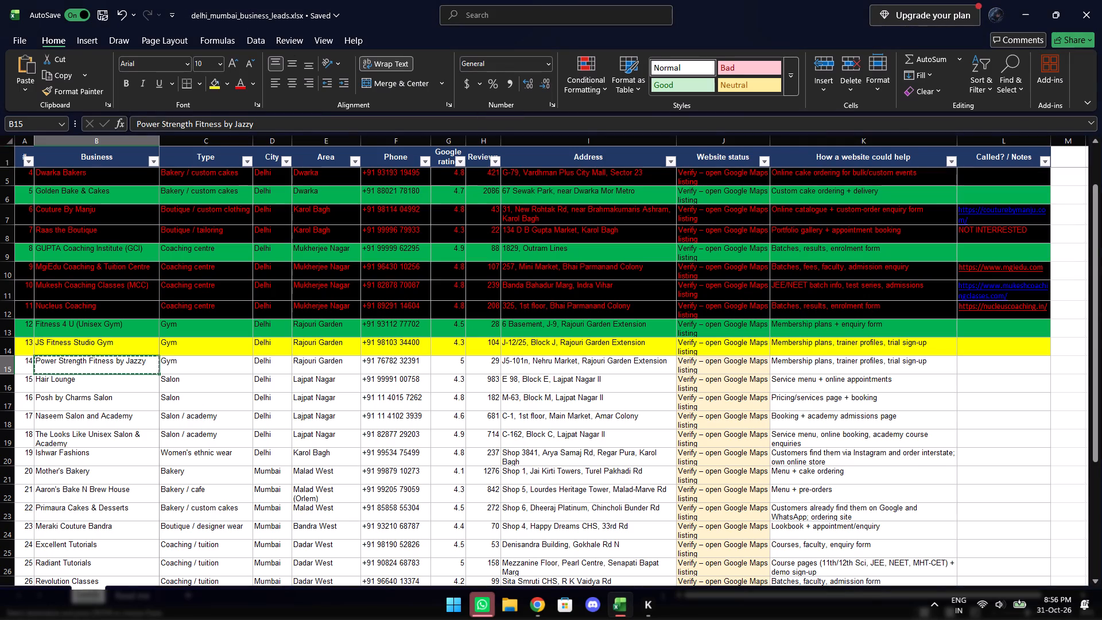
pyautogui.hotkey('alt', 'Tab')
pyautogui.hotkey('ctrl', 'c')
pyautogui.hotkey('ctrl', 'v')
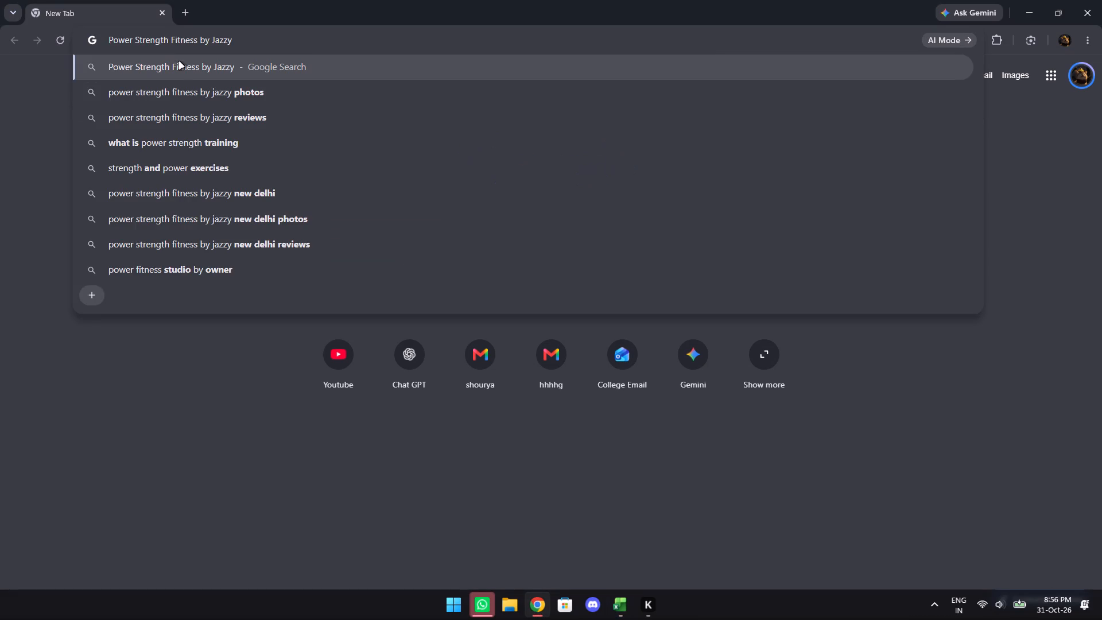
pyautogui.press('Return')
pyautogui.scroll(-4, 213, 303)
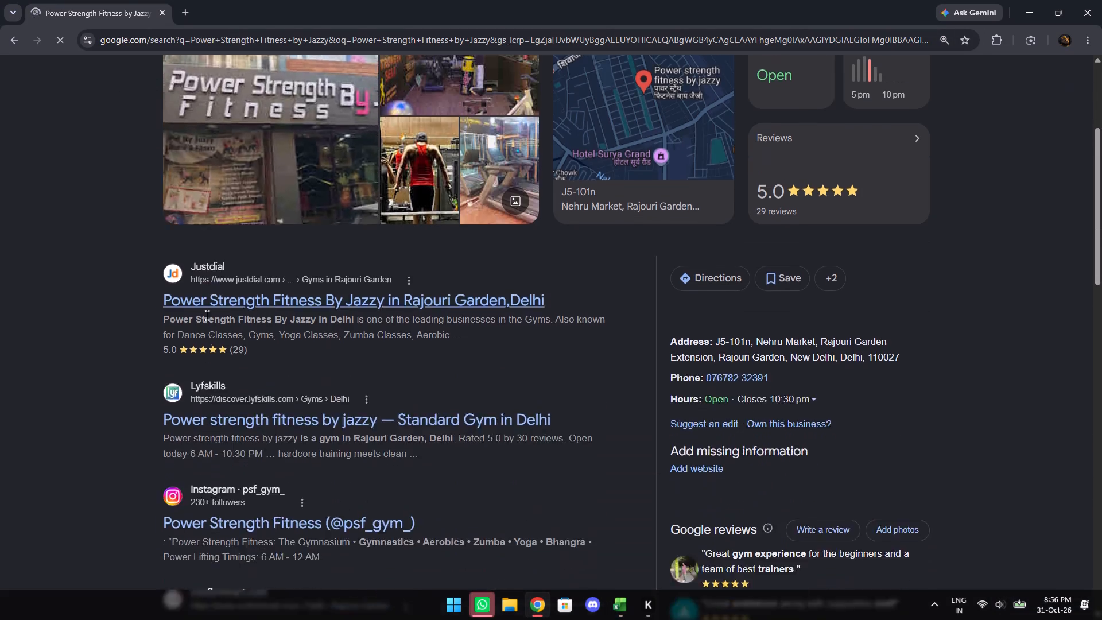
pyautogui.scroll(-2, 207, 315)
pyautogui.scroll(-1, 330, 255)
pyautogui.scroll(-4, 354, 204)
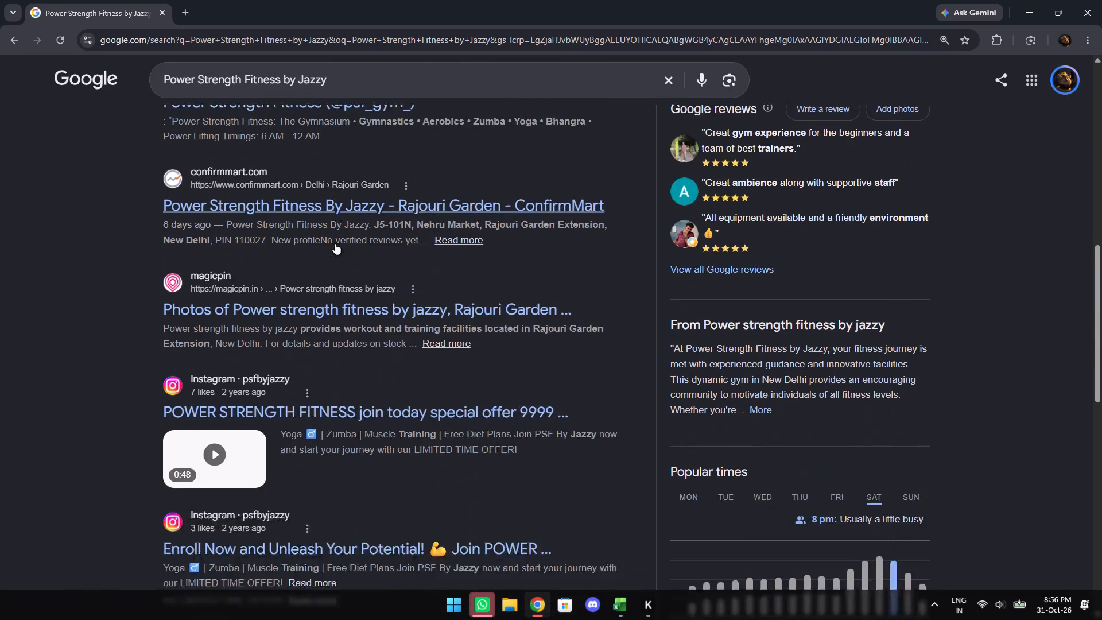
pyautogui.scroll(11, 335, 244)
pyautogui.scroll(4, 302, 158)
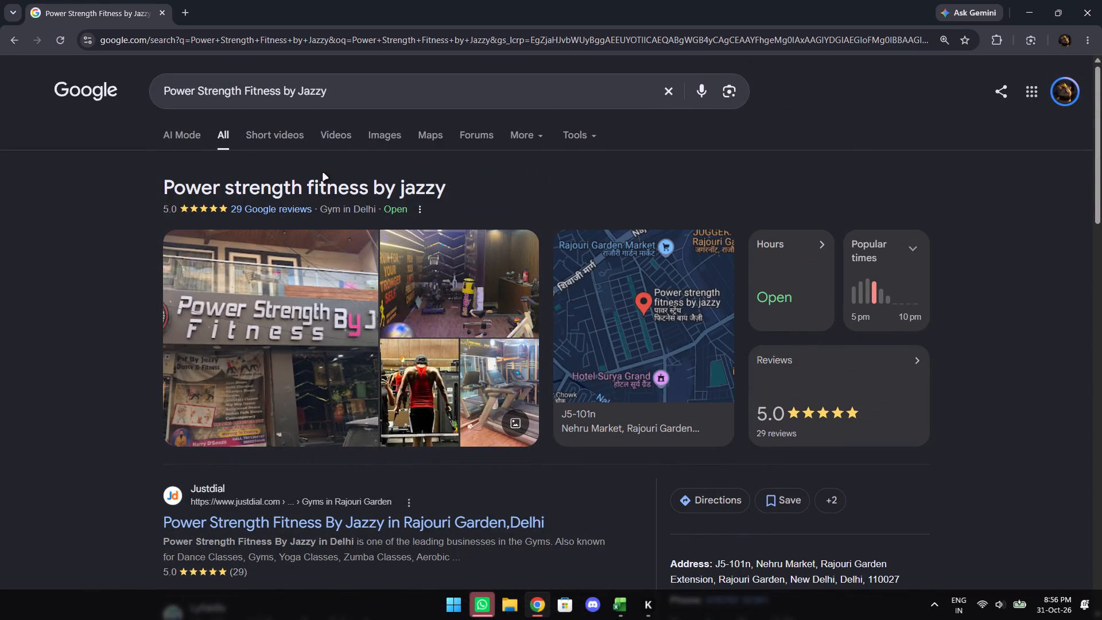
# Fill the Fitness 4 U (Unisex Gym) row from # through Called? / Notes with yellow in Excel.
pyautogui.hotkey('alt', 'Tab')
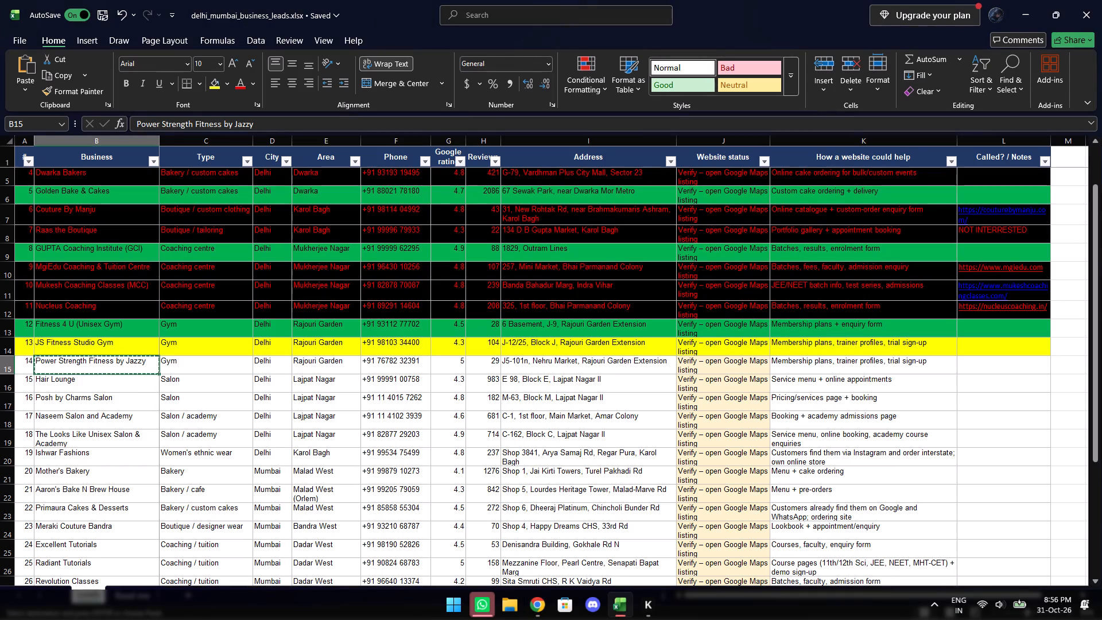
pyautogui.moveTo(28, 331); pyautogui.dragTo(989, 324)
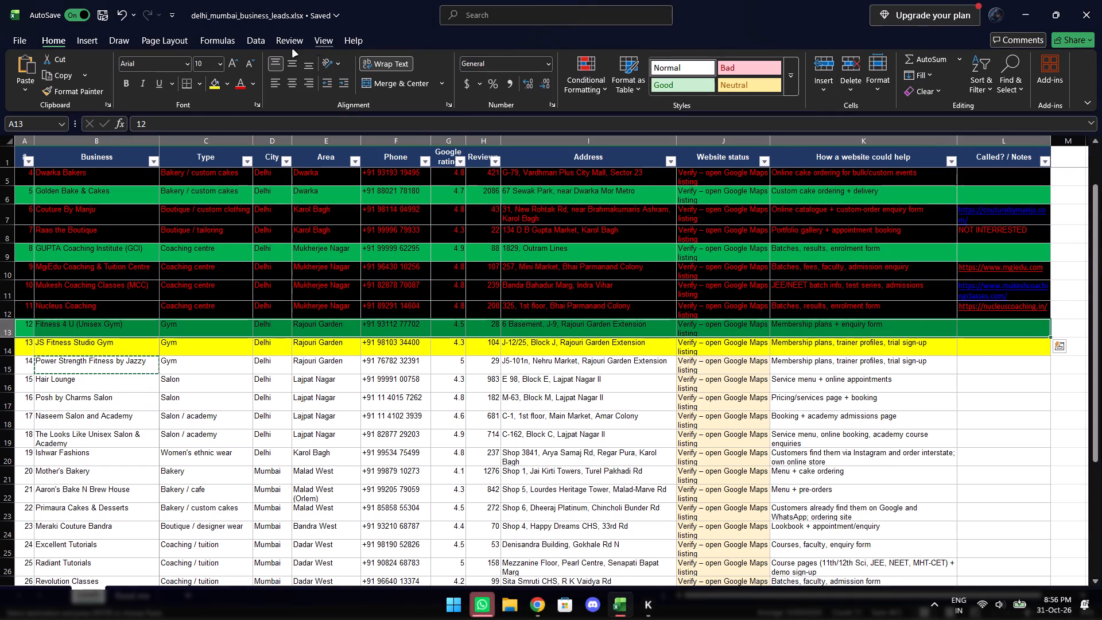
pyautogui.click(209, 88)
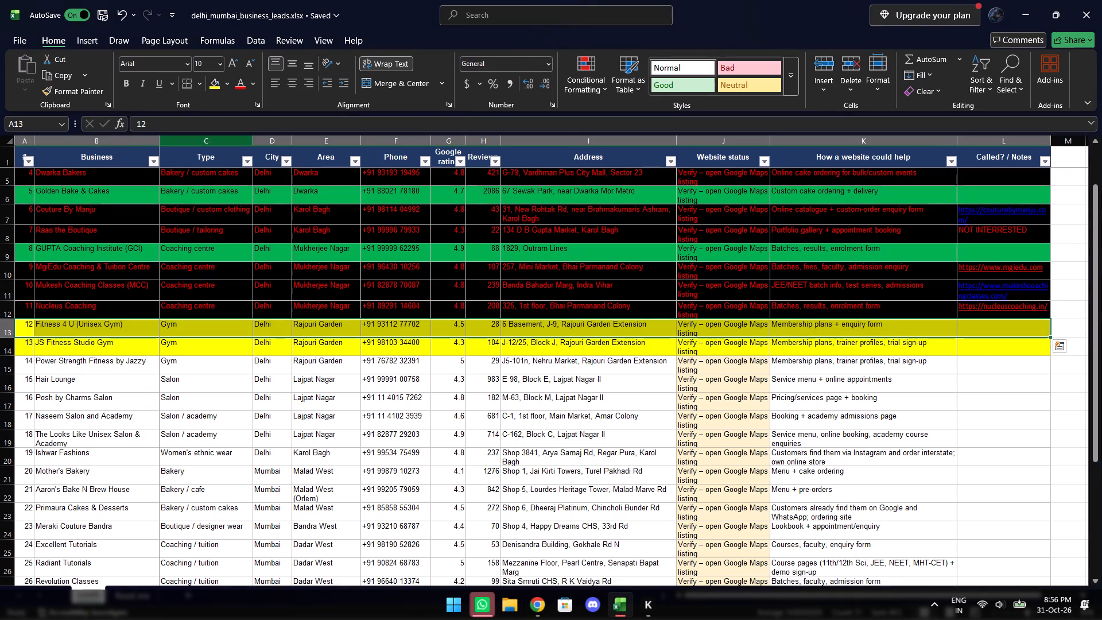
# Fill the Power Strength Fitness by Jazzy row from # through Called? / Notes with yellow.
pyautogui.moveTo(26, 370); pyautogui.dragTo(1005, 366)
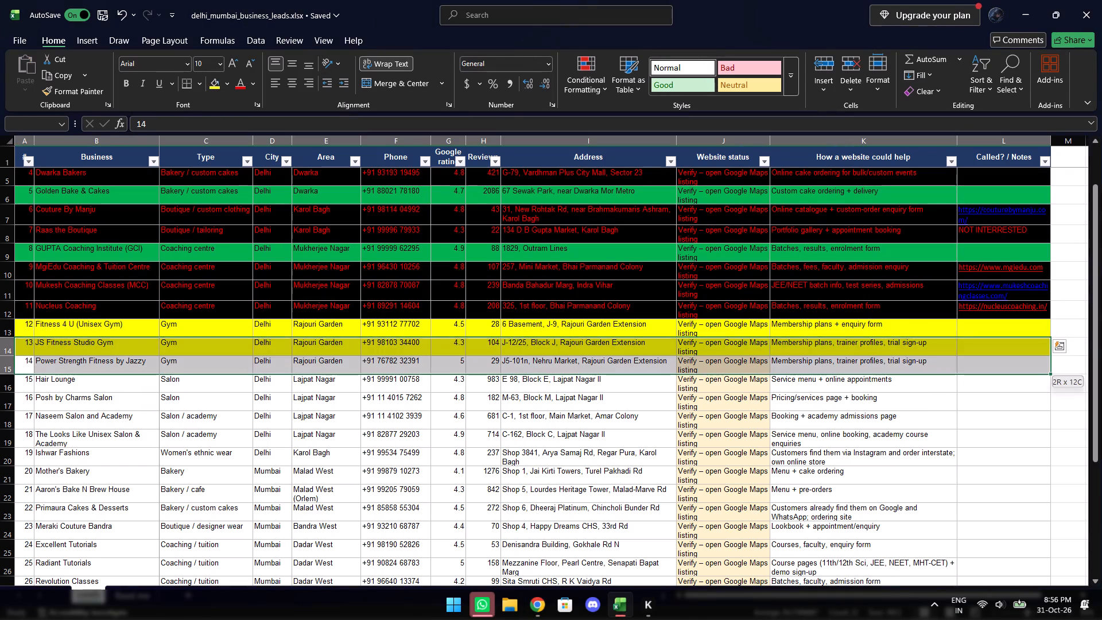
pyautogui.moveTo(1005, 366); pyautogui.dragTo(1006, 367)
pyautogui.click(212, 86)
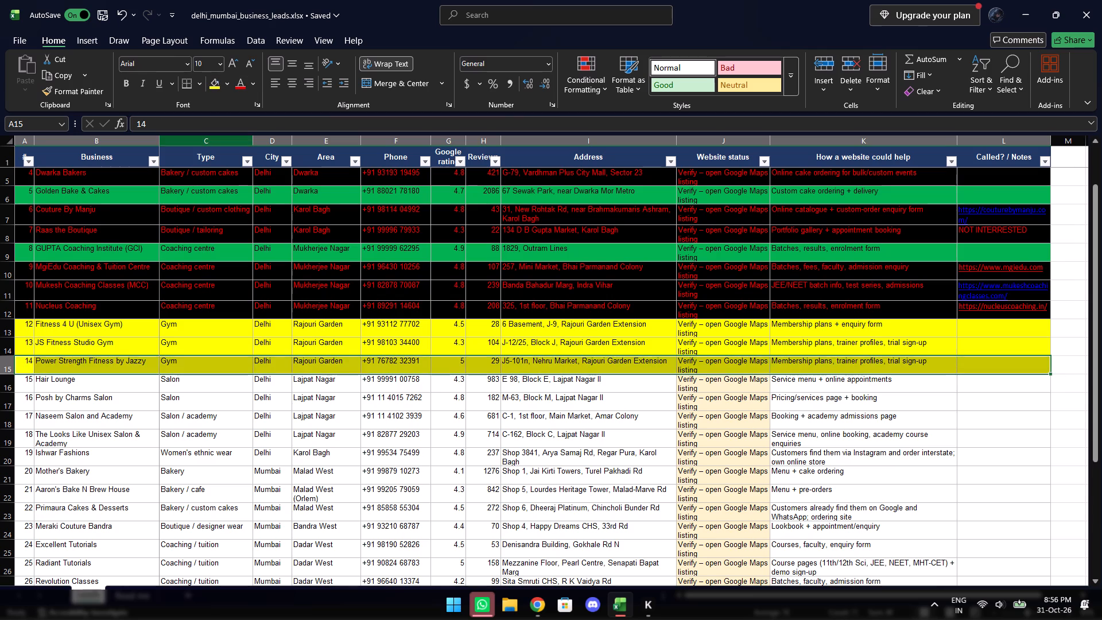
pyautogui.click(203, 288)
# Copy the business name Hair Lounge from the spreadsheet, search Google for it in Chrome and check the results for a website.
pyautogui.click(114, 387)
pyautogui.hotkey('ctrl', 'c')
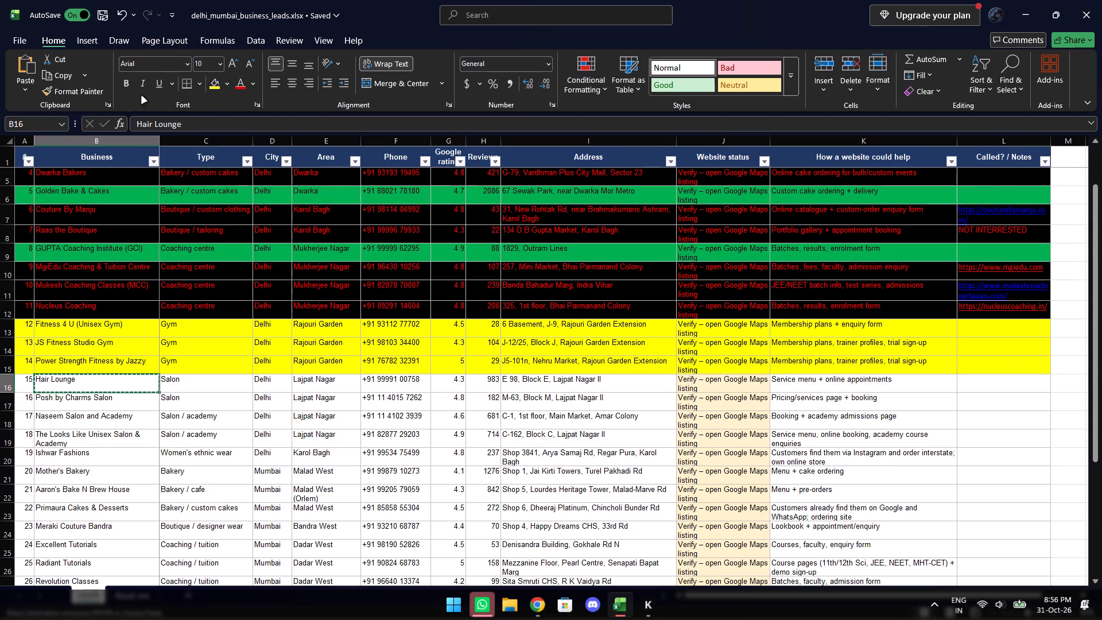
pyautogui.hotkey('alt', 'Tab')
pyautogui.moveTo(355, 92); pyautogui.dragTo(0, 118)
pyautogui.hotkey('ctrl', 'v')
pyautogui.hotkey('ctrl', 'b')
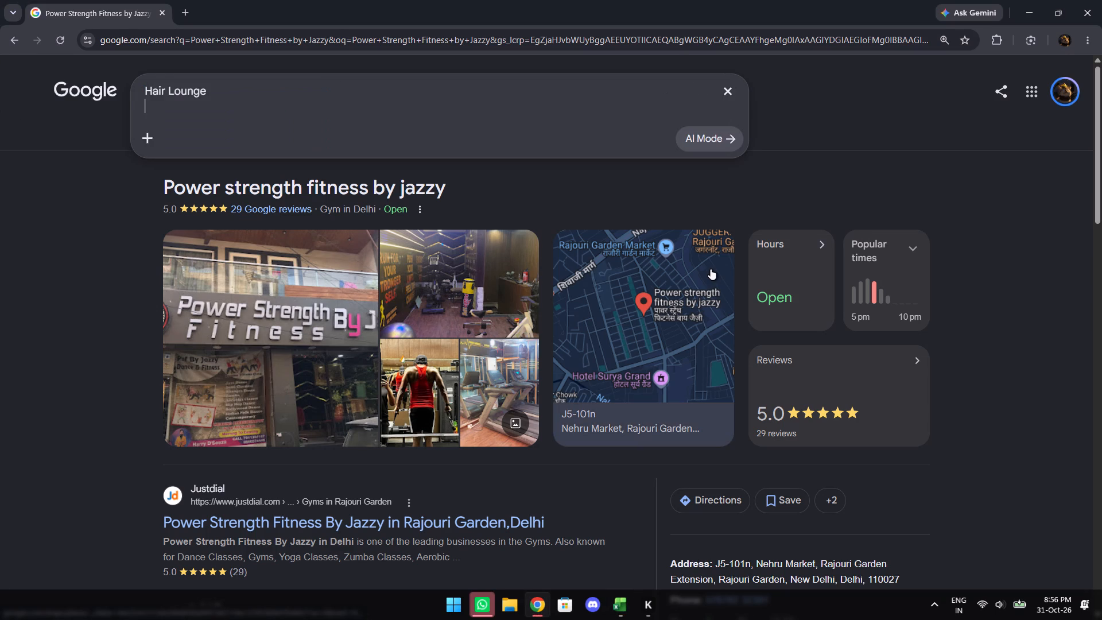
pyautogui.press('Return')
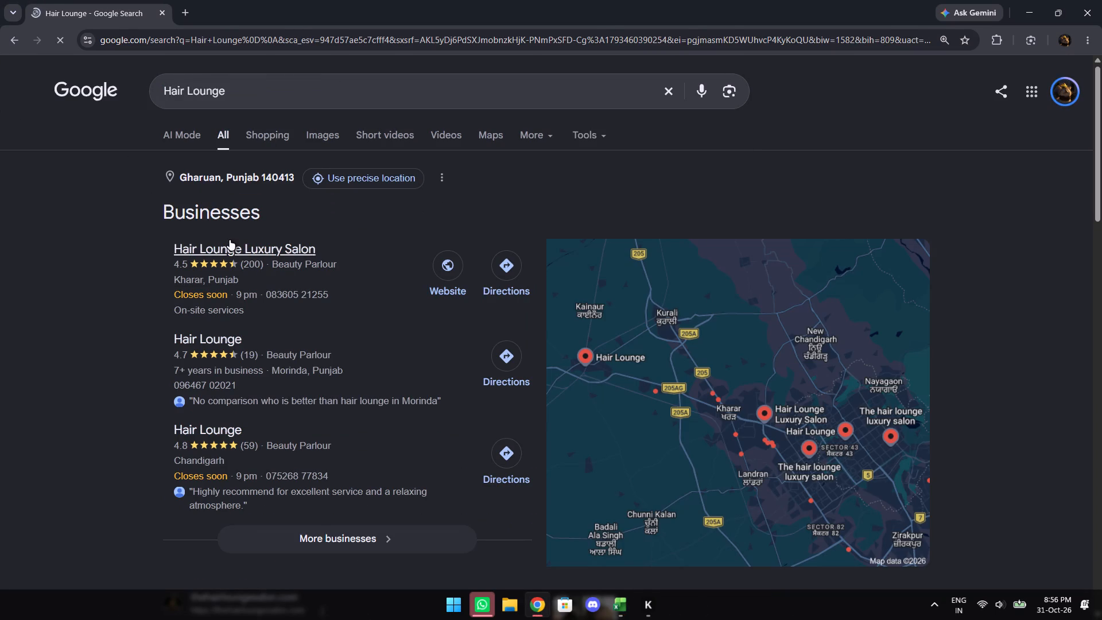
pyautogui.scroll(-5, 230, 240)
# Open the thehairloungesalon.com result and examine the salon's offers, services, locations, team and testimonials, ending back at the search results.
pyautogui.click(369, 319)
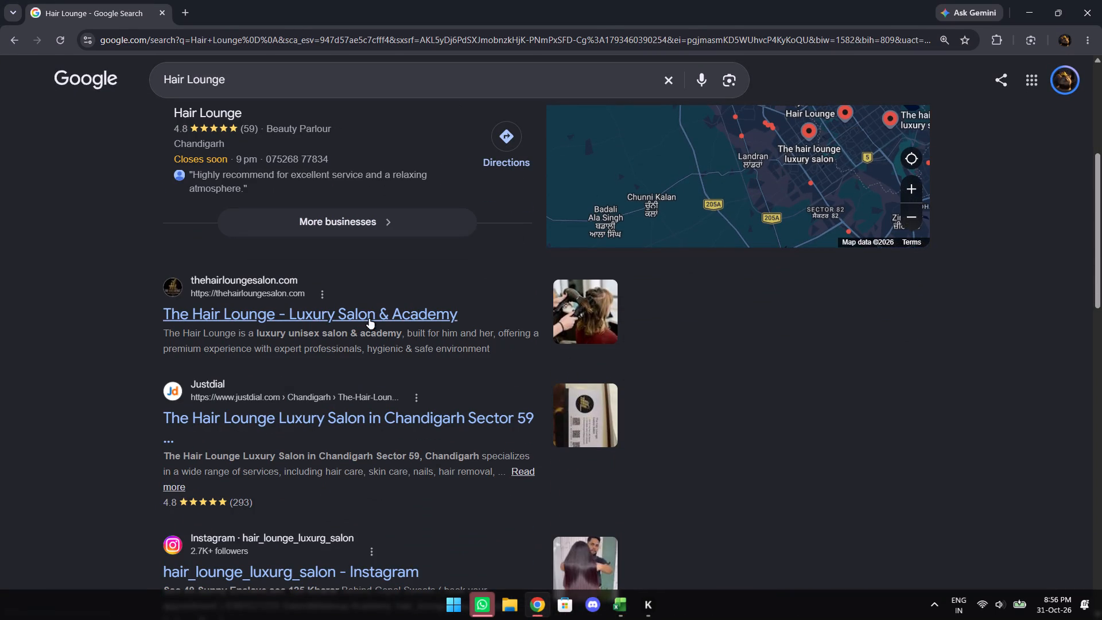
pyautogui.scroll(-5, 369, 319)
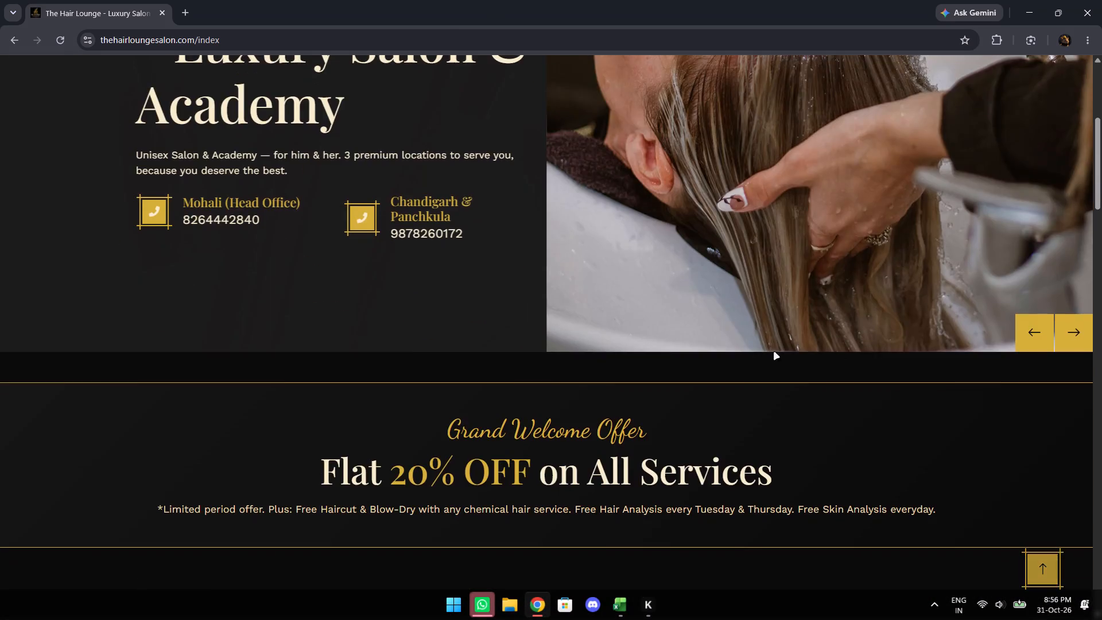
pyautogui.scroll(5, 712, 352)
pyautogui.scroll(4, 253, 275)
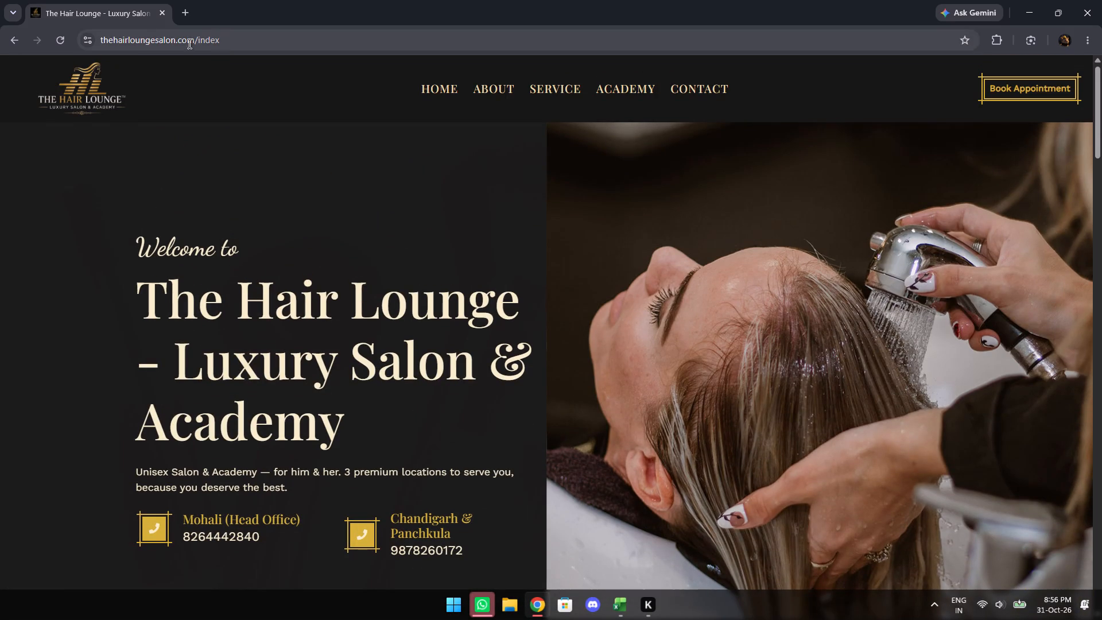
pyautogui.scroll(-15, 500, 373)
pyautogui.scroll(5, 413, 391)
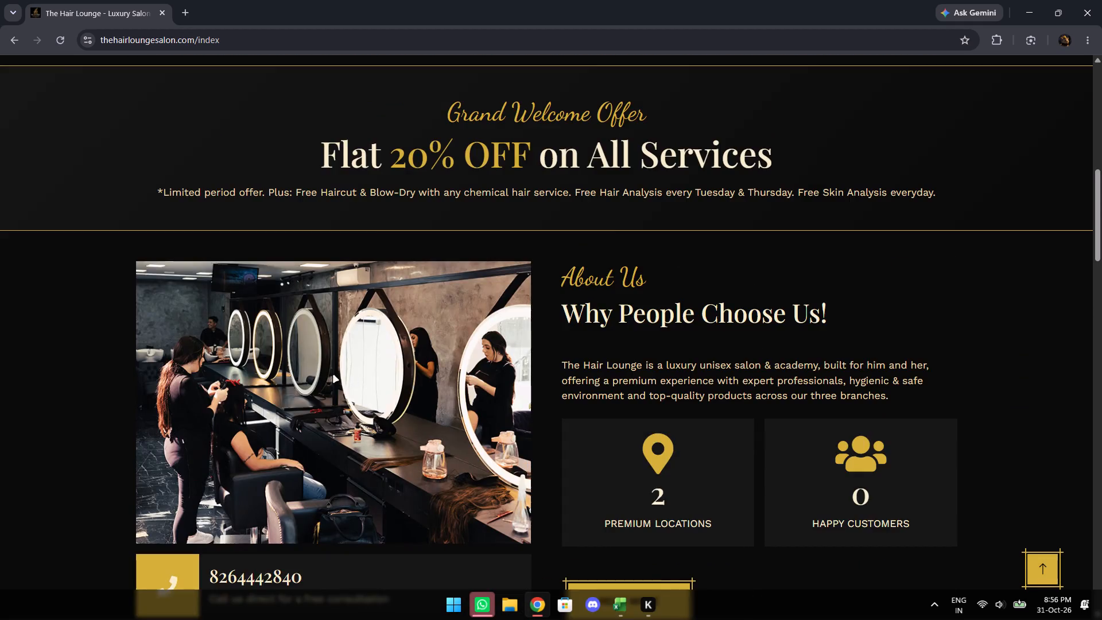
pyautogui.scroll(-7, 333, 379)
pyautogui.scroll(3, 485, 379)
pyautogui.scroll(-4, 686, 343)
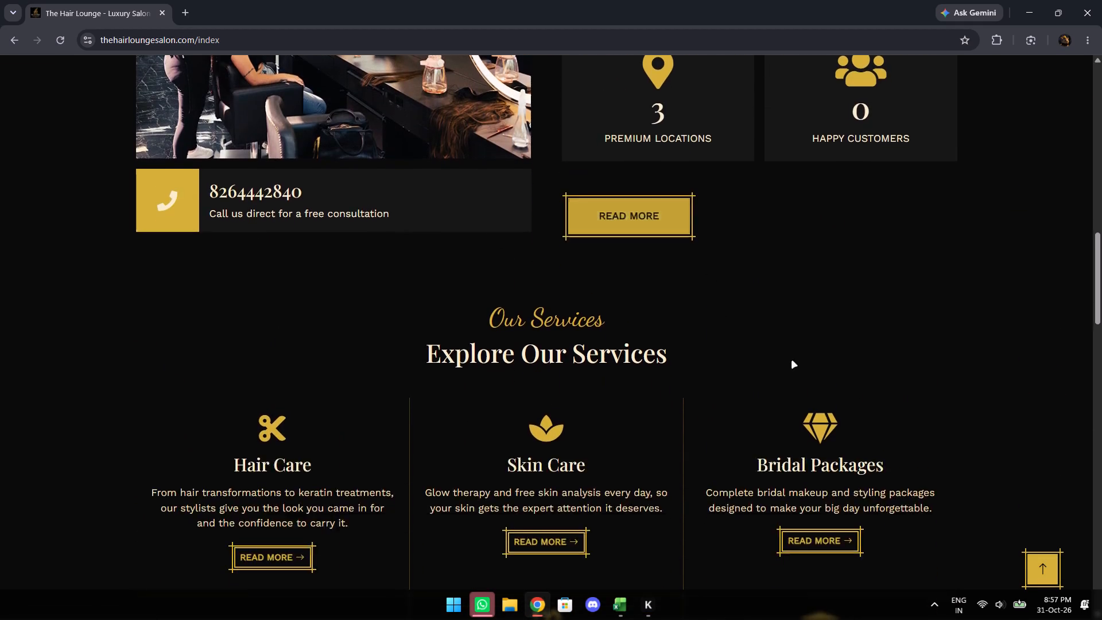
pyautogui.scroll(-6, 792, 361)
pyautogui.scroll(1, 647, 382)
pyautogui.scroll(-10, 662, 375)
pyautogui.scroll(3, 443, 331)
pyautogui.scroll(-1, 443, 331)
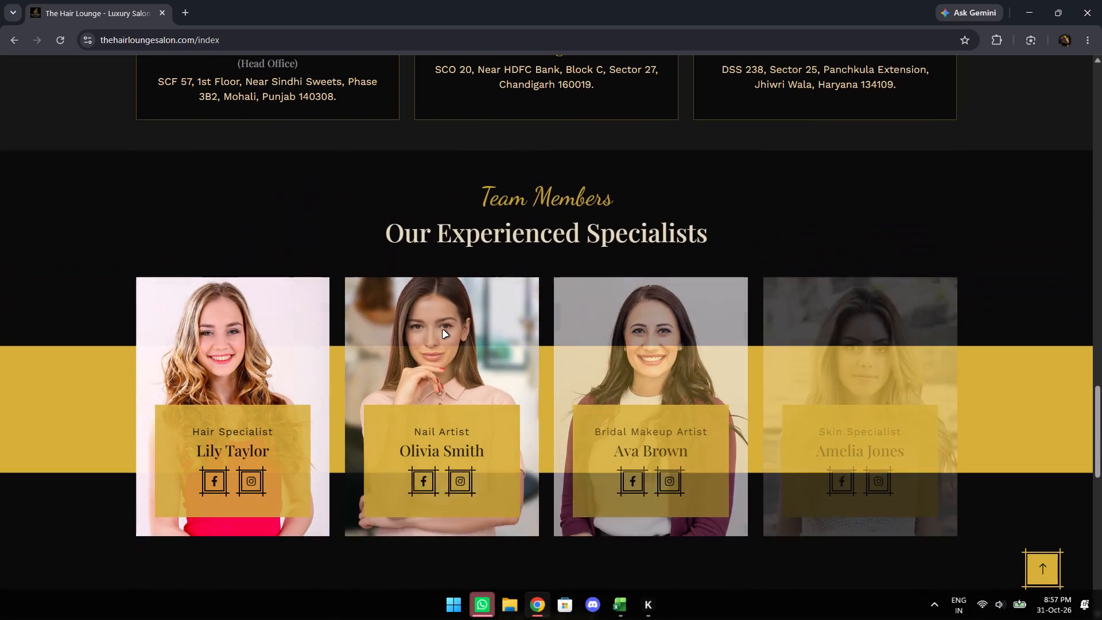
pyautogui.scroll(-9, 443, 331)
pyautogui.scroll(-6, 367, 343)
pyautogui.scroll(12, 1015, 326)
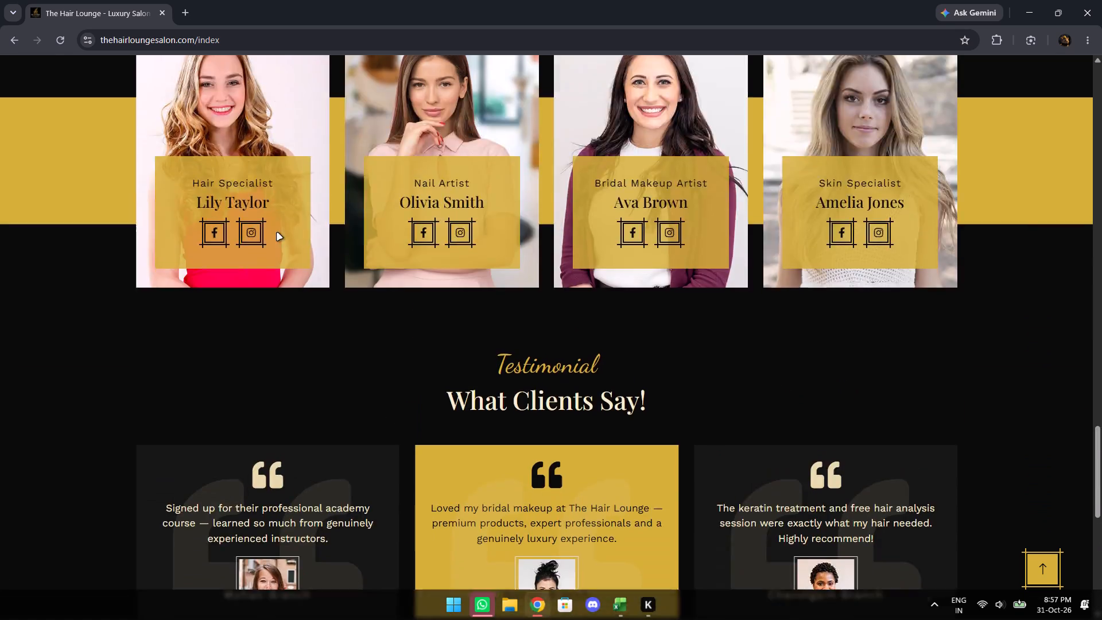
pyautogui.click(275, 232)
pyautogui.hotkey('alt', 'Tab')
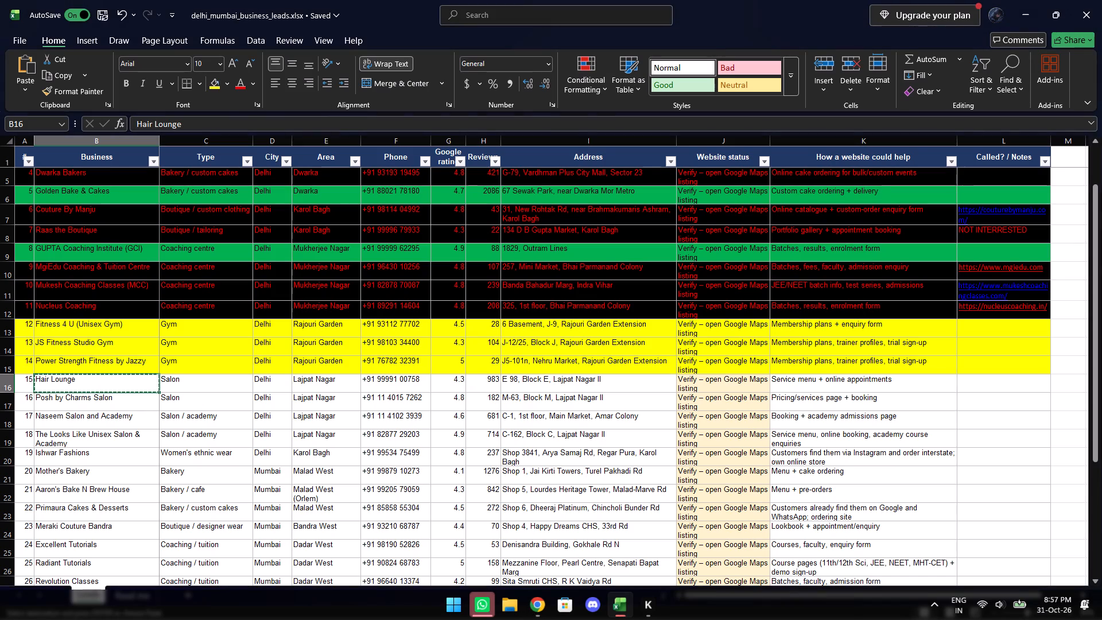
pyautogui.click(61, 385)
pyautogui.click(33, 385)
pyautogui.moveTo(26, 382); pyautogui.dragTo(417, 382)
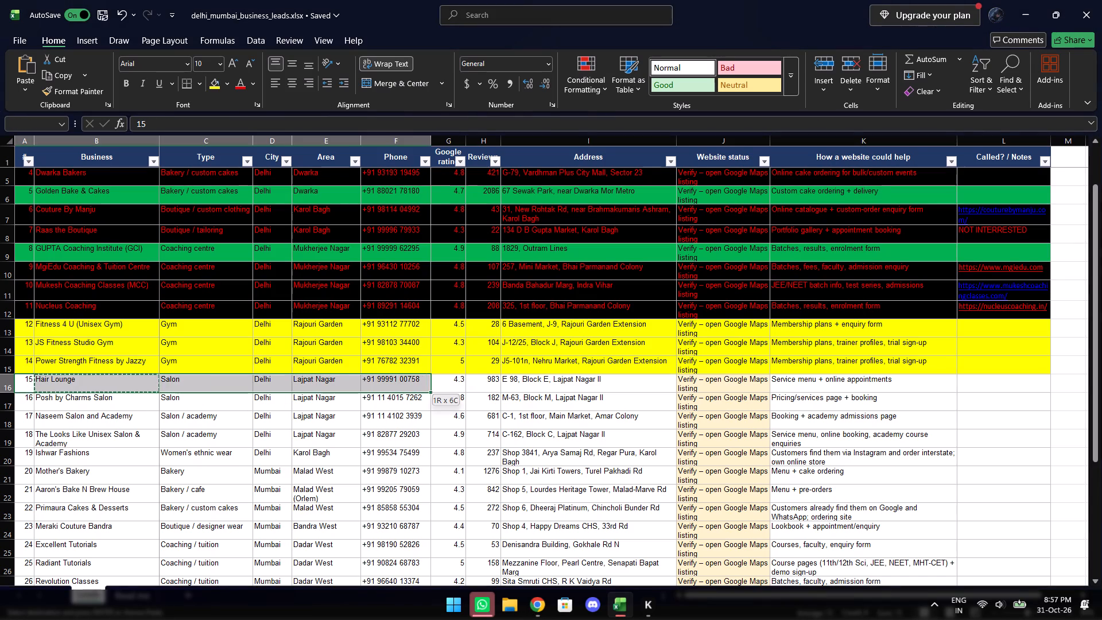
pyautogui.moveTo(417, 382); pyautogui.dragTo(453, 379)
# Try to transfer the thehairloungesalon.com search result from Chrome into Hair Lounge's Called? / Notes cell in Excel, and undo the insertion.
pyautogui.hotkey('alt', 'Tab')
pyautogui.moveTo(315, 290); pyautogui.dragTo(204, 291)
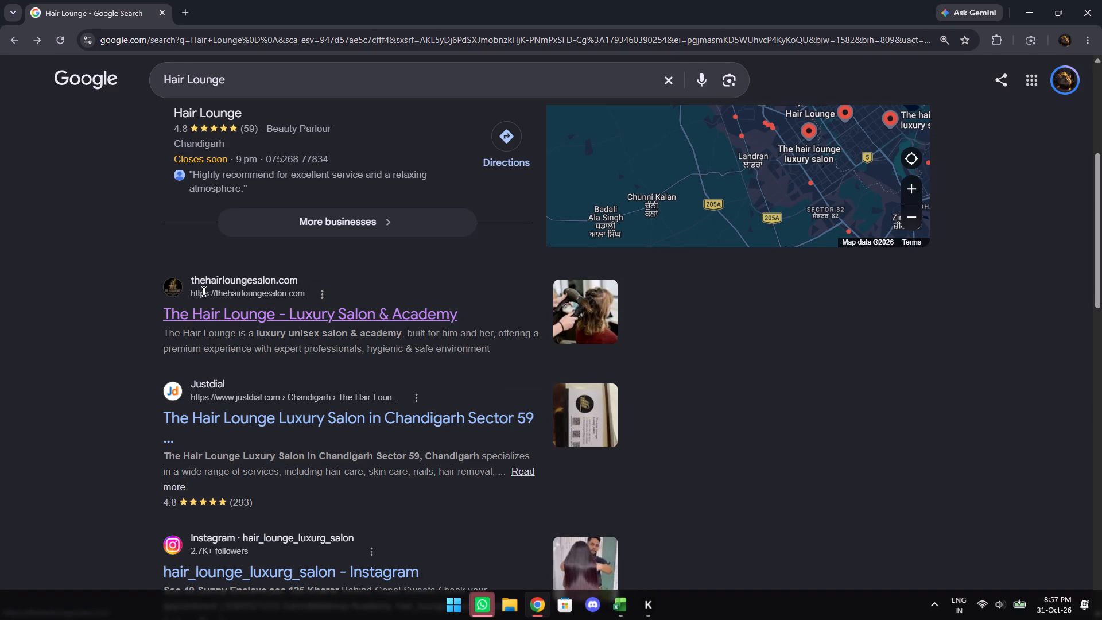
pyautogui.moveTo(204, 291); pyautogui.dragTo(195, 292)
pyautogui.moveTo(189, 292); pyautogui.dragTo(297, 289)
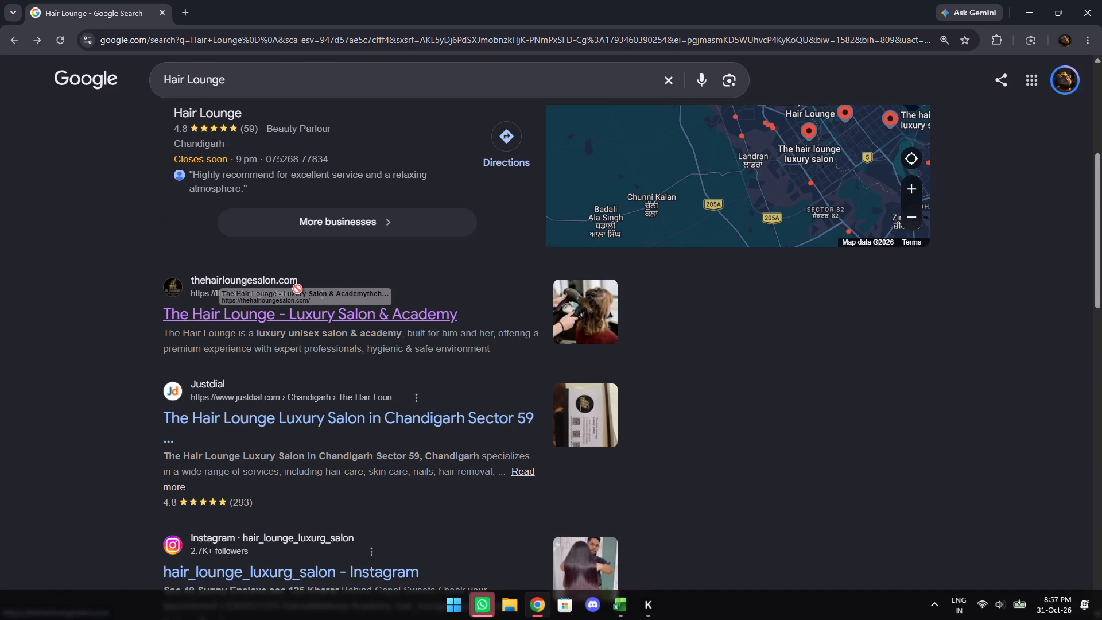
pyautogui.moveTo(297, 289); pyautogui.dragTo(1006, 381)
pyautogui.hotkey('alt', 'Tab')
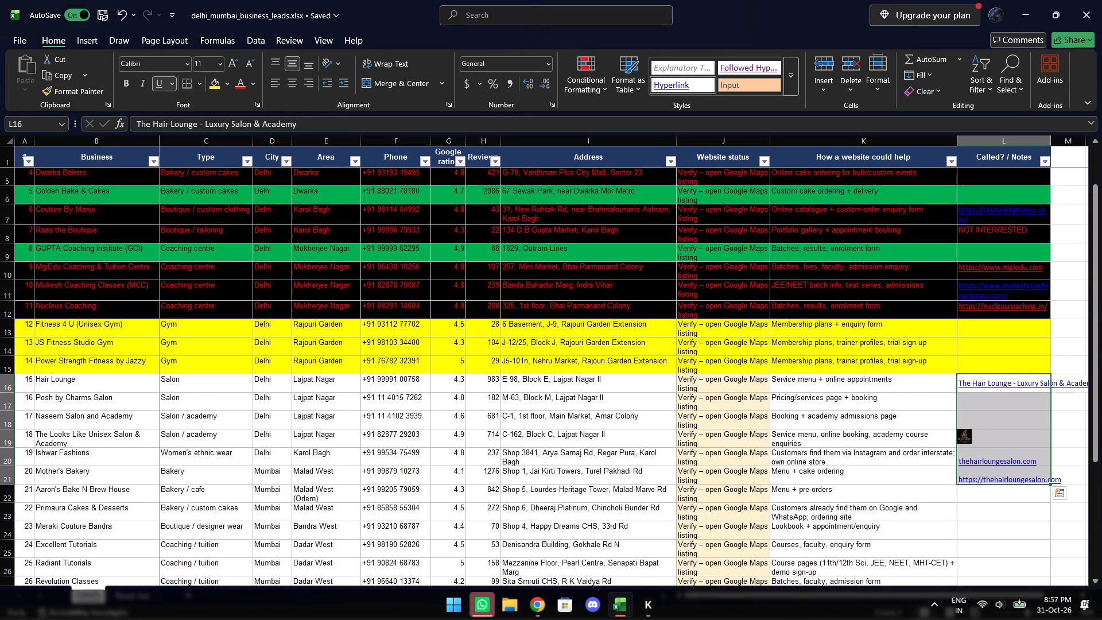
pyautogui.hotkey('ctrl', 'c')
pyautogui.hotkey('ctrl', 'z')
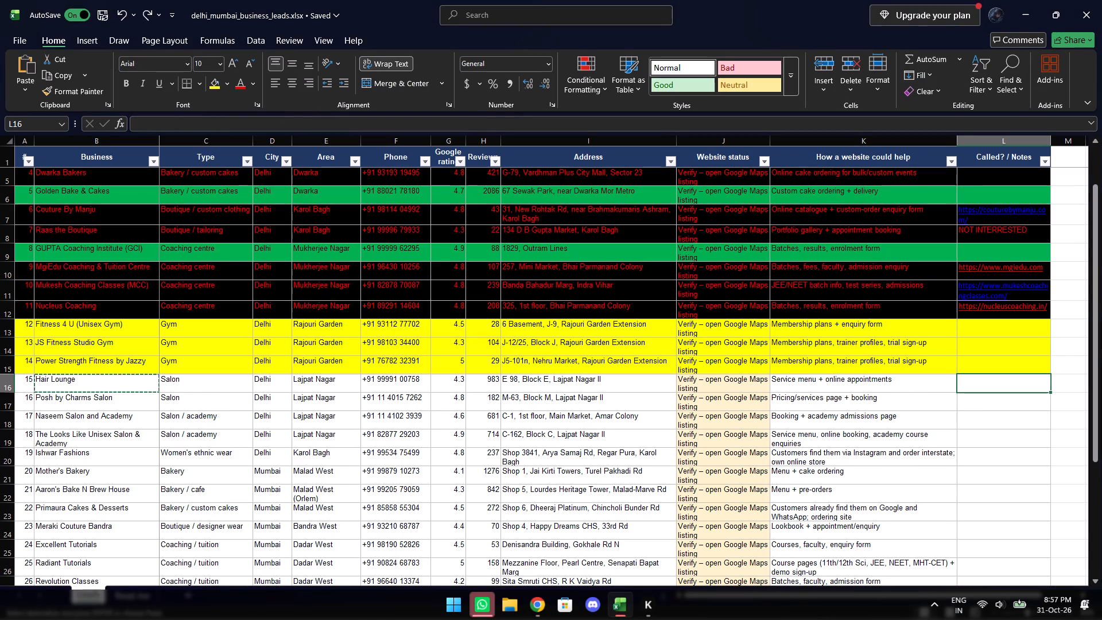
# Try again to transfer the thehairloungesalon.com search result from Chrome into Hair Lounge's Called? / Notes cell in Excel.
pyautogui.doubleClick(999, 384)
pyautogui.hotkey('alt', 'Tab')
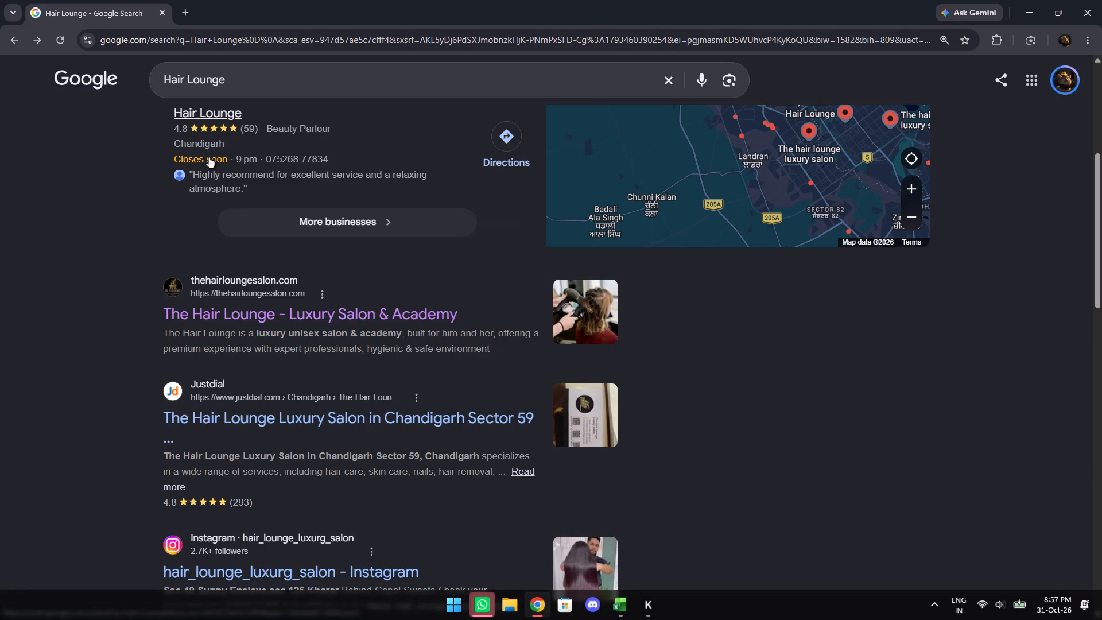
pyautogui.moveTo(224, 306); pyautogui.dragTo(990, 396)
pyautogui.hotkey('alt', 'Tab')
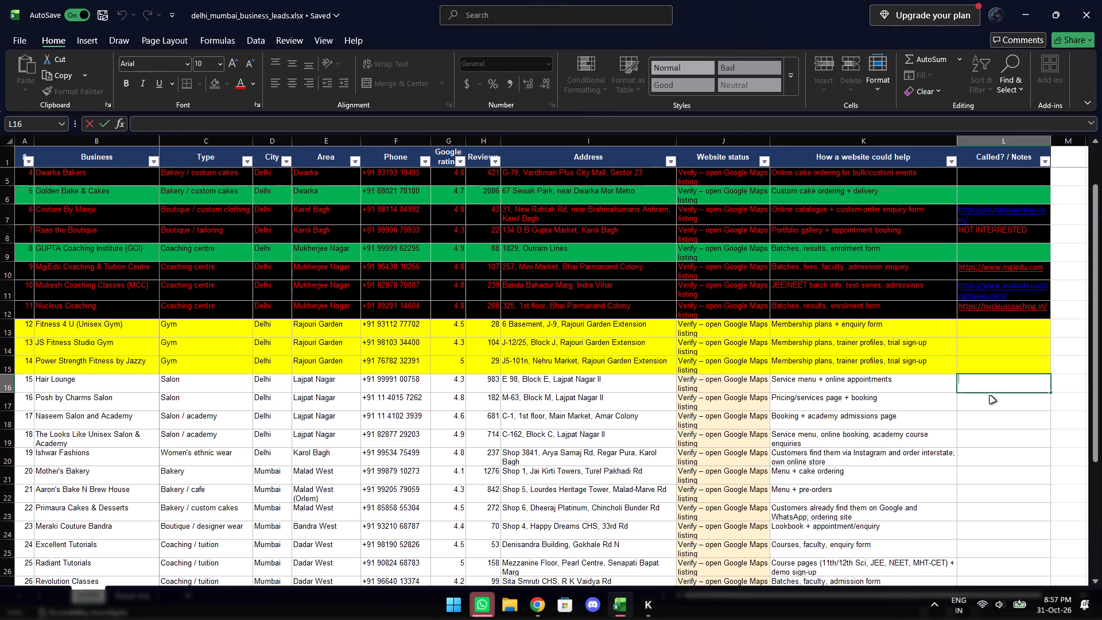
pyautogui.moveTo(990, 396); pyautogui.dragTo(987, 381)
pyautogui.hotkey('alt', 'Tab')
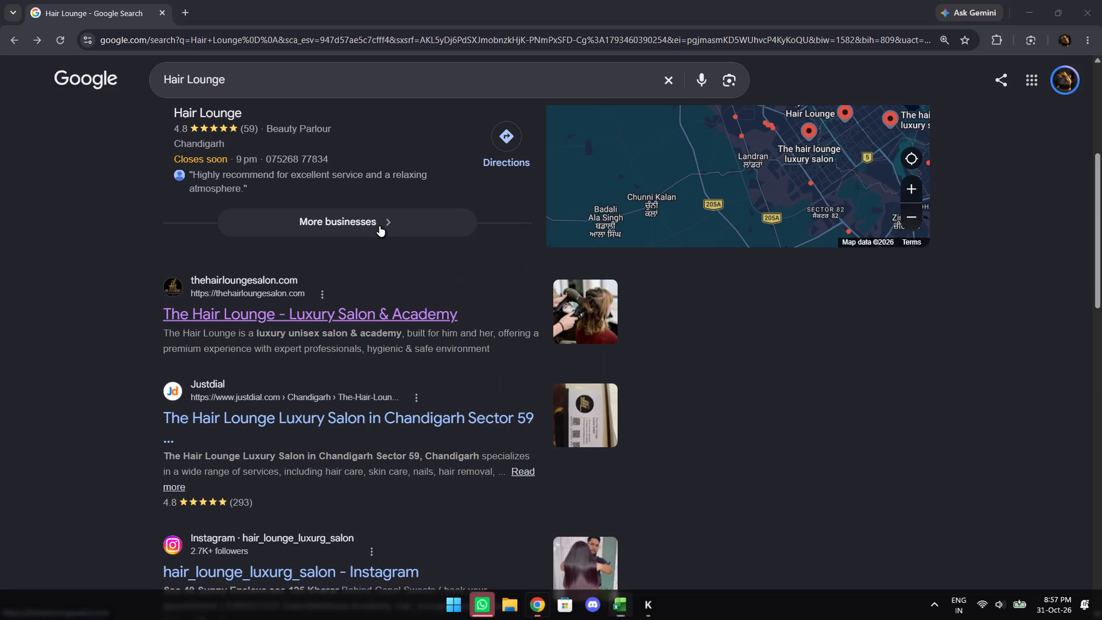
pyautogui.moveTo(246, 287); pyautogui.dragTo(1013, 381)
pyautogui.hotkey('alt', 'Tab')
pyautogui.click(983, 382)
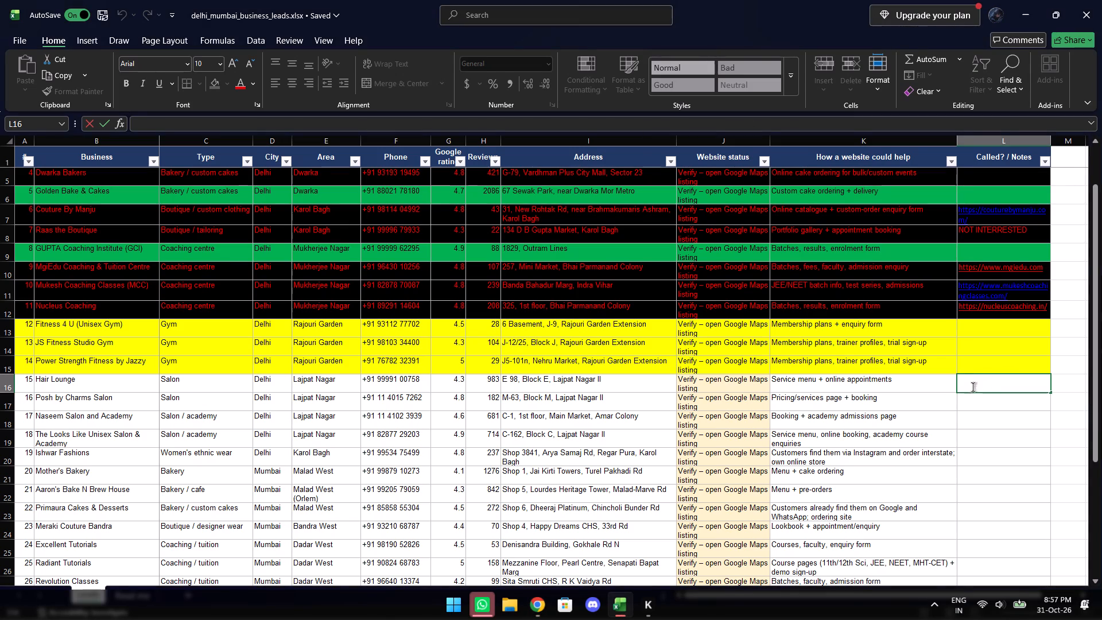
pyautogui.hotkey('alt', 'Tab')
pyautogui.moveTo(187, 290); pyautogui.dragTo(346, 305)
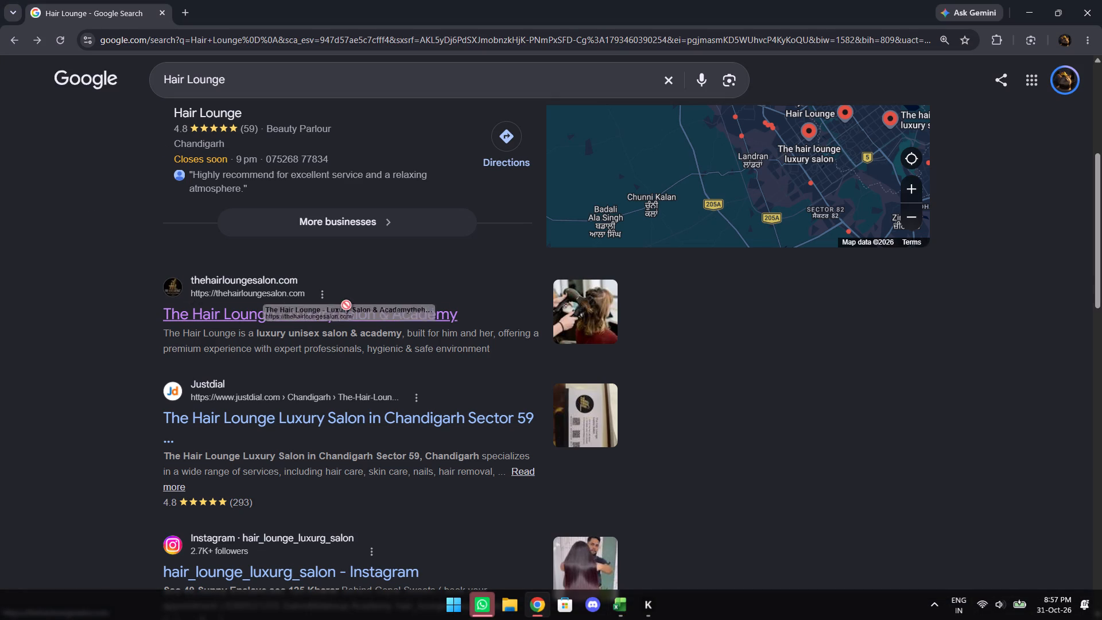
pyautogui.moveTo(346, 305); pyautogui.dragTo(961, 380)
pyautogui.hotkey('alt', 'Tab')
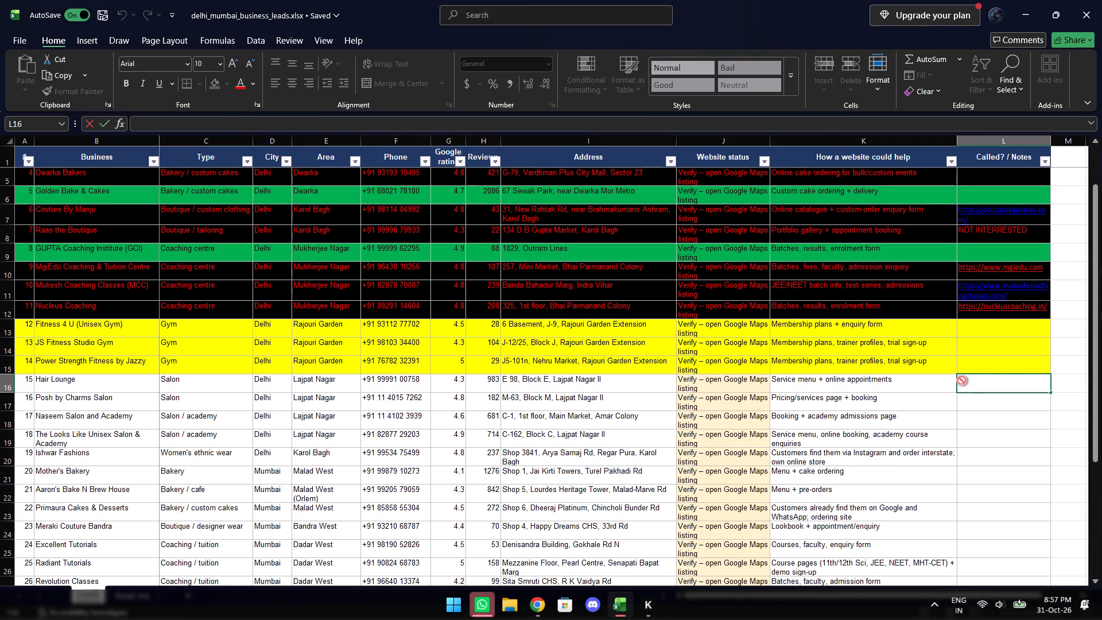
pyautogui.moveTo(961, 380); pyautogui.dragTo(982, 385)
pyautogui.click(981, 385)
# Open The Hair Lounge website in Chrome and copy its address, thehairloungesalon.com/index, into Hair Lounge's Called? / Notes cell in Excel.
pyautogui.hotkey('alt', 'Tab')
pyautogui.click(349, 317)
pyautogui.moveTo(246, 40); pyautogui.dragTo(0, 40)
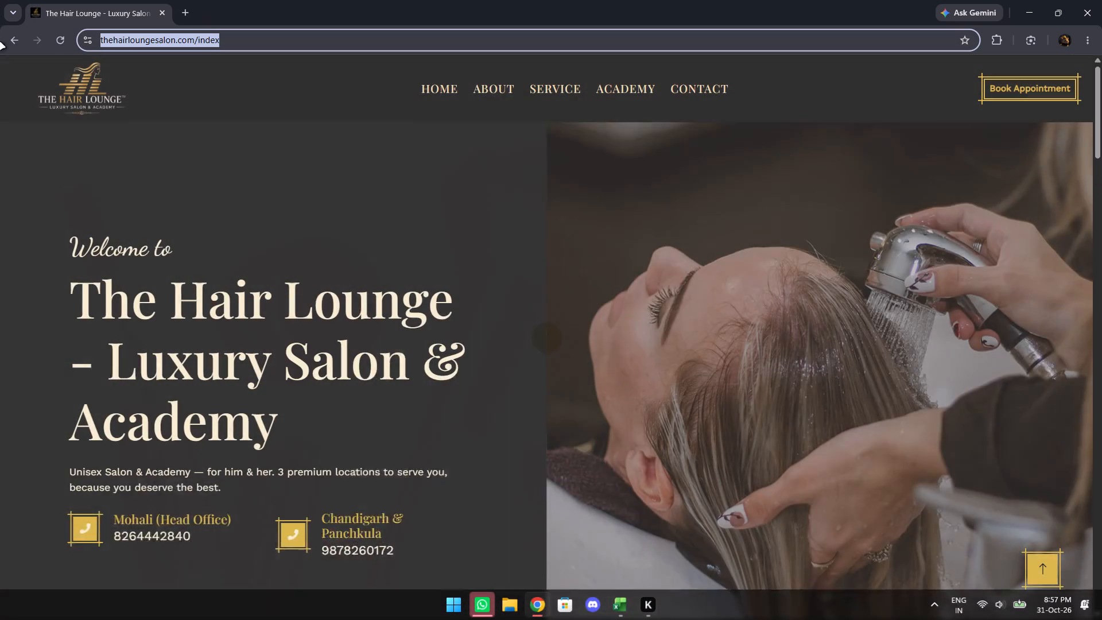
pyautogui.hotkey('ctrl', 'c')
pyautogui.hotkey('alt', 'Tab')
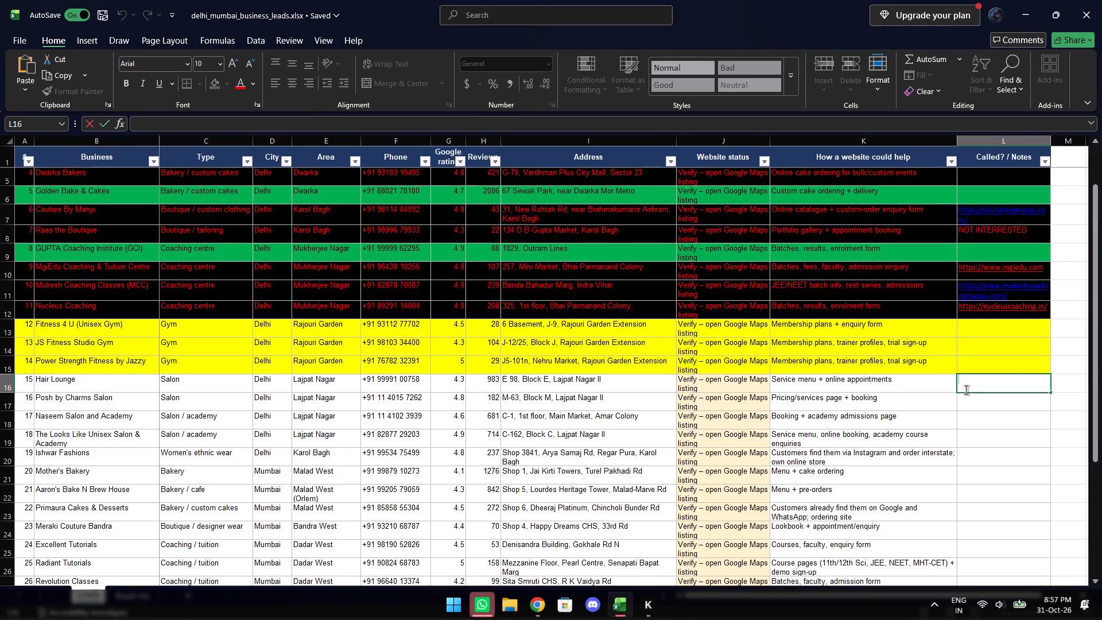
pyautogui.hotkey('ctrl', 'v')
pyautogui.click(521, 398)
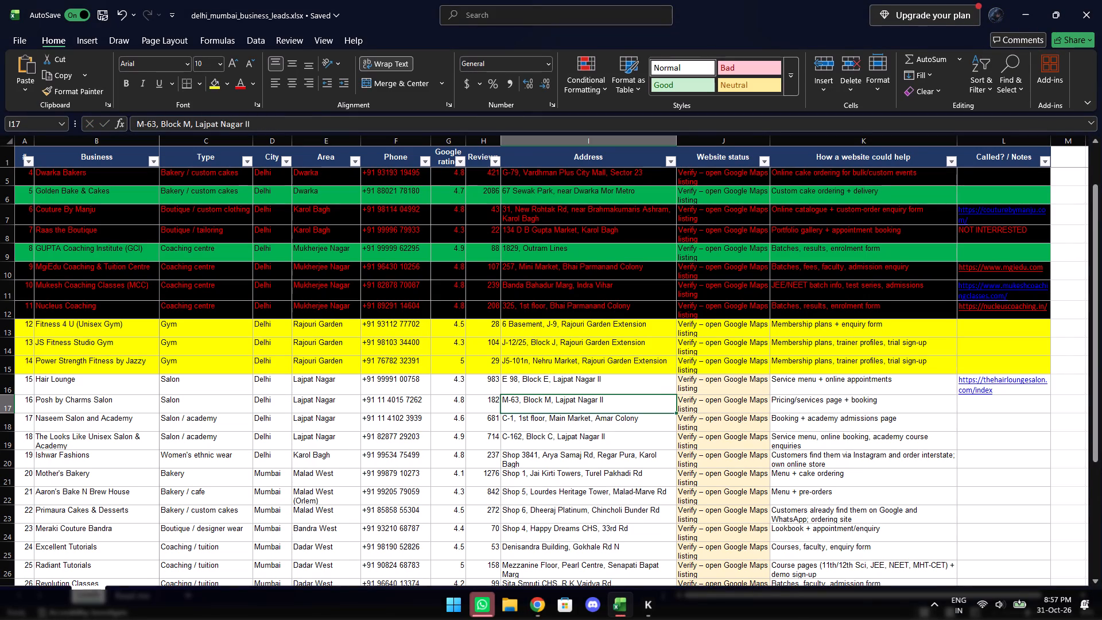
# Format the Hair Lounge row from # through Called? / Notes with black fill and red text.
pyautogui.moveTo(28, 384); pyautogui.dragTo(951, 389)
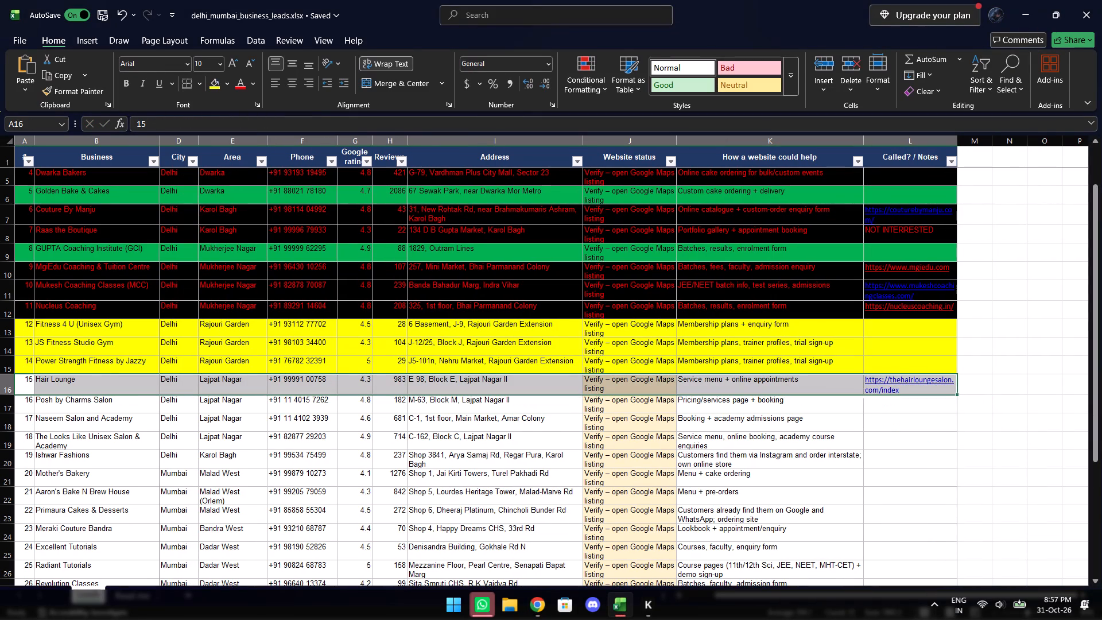
pyautogui.click(223, 87)
pyautogui.click(233, 139)
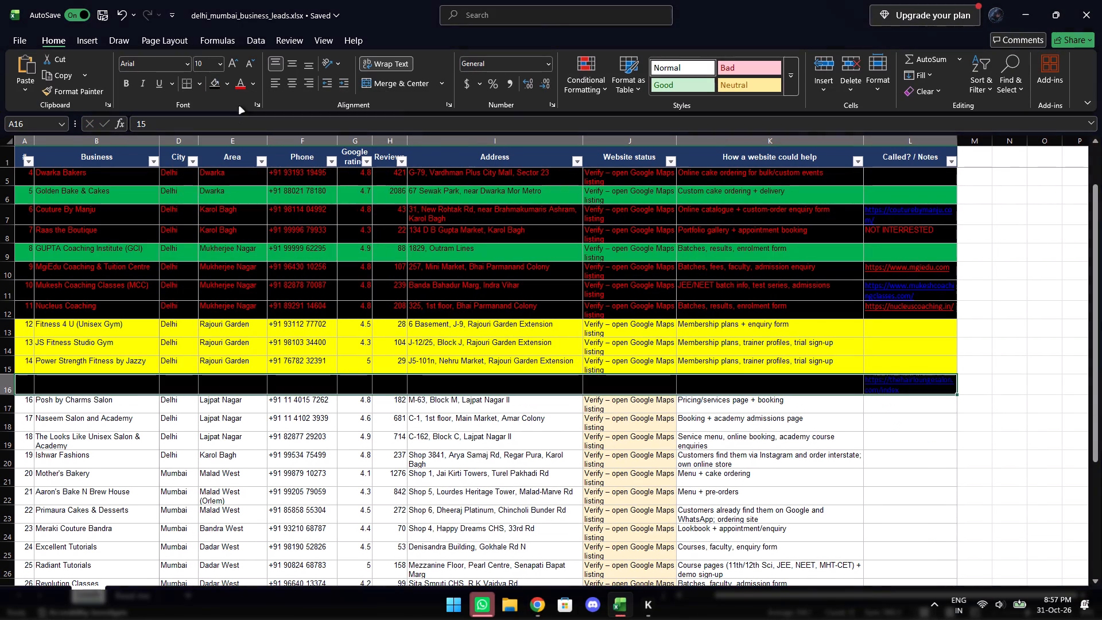
pyautogui.click(244, 88)
# Copy the business name Posh by Charms Salon from the spreadsheet and search Google for it in Chrome.
pyautogui.scroll(-1, 156, 363)
pyautogui.click(39, 340)
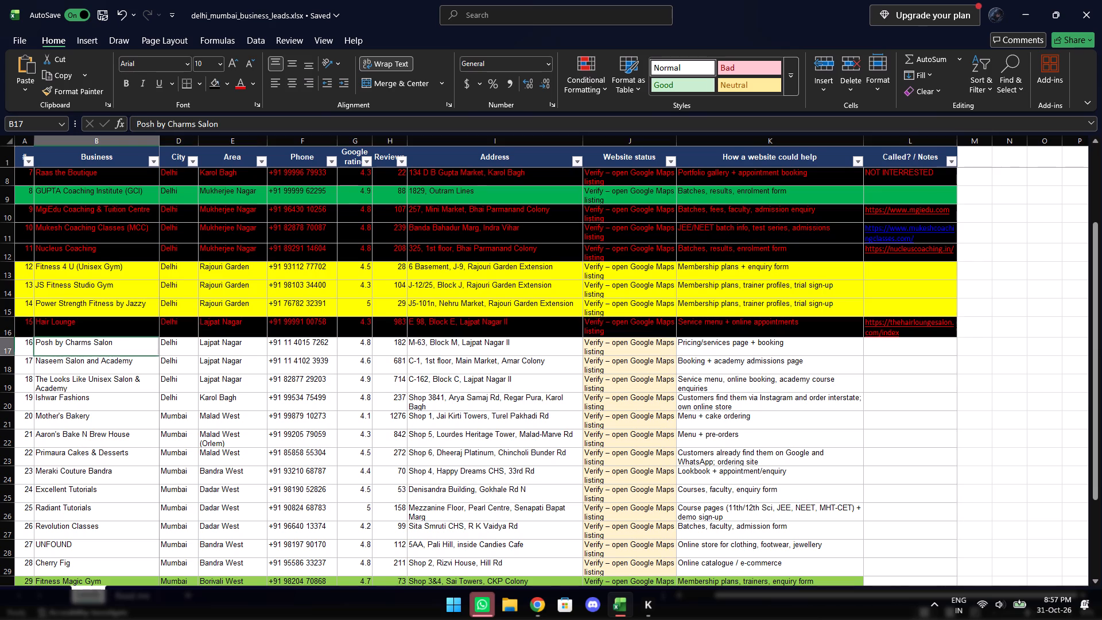
pyautogui.hotkey('ctrl', 'c')
pyautogui.hotkey('alt', 'Tab')
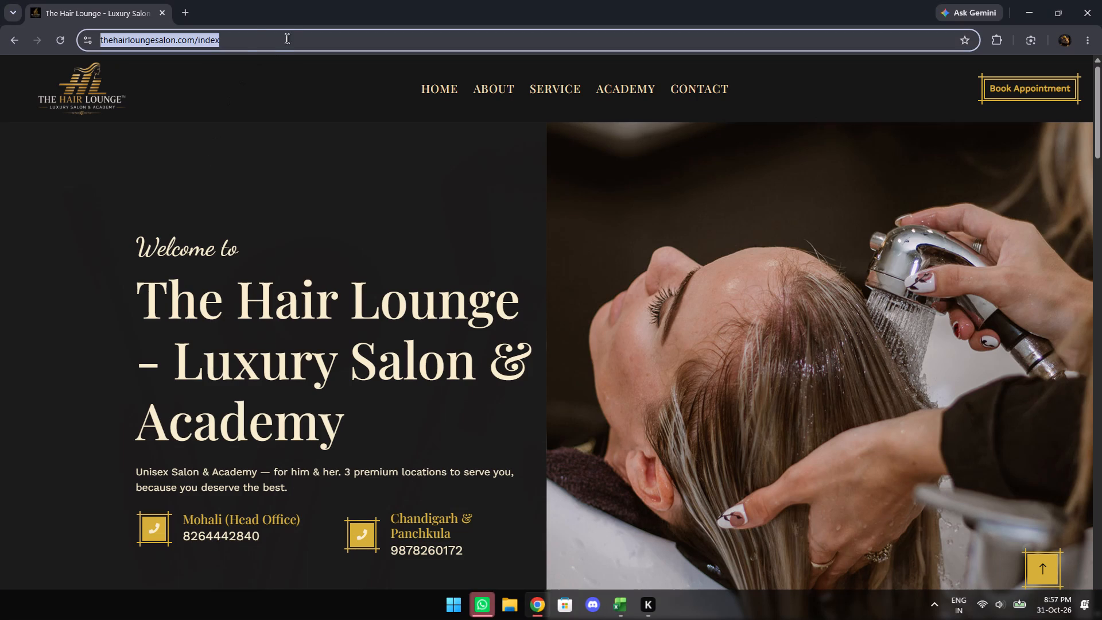
pyautogui.moveTo(288, 38); pyautogui.dragTo(0, 71)
pyautogui.hotkey('ctrl', 'v')
pyautogui.press('Return')
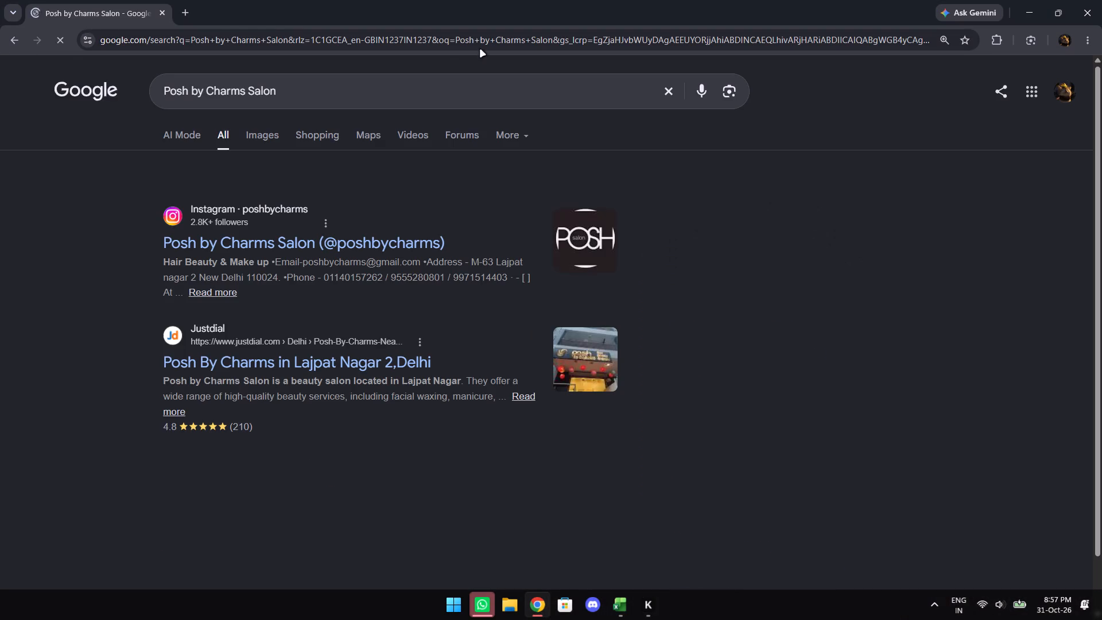
# Examine the Posh by Charms Salon search results and business profile for a website of its own.
pyautogui.scroll(-1, 343, 292)
pyautogui.scroll(-2, 339, 203)
pyautogui.scroll(-1, 295, 254)
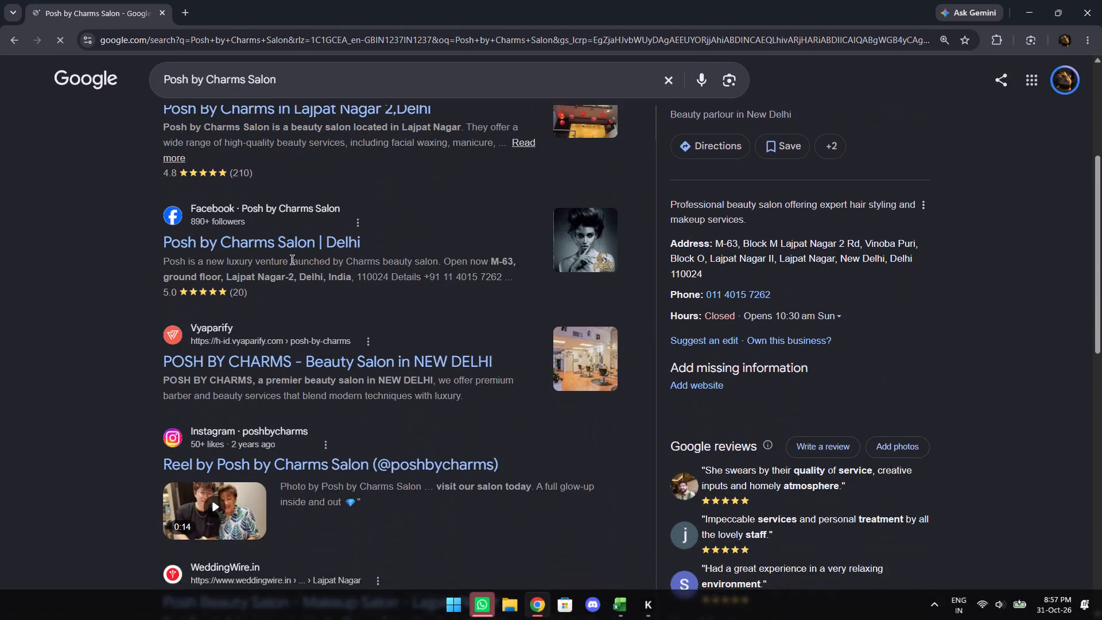
pyautogui.scroll(-5, 292, 259)
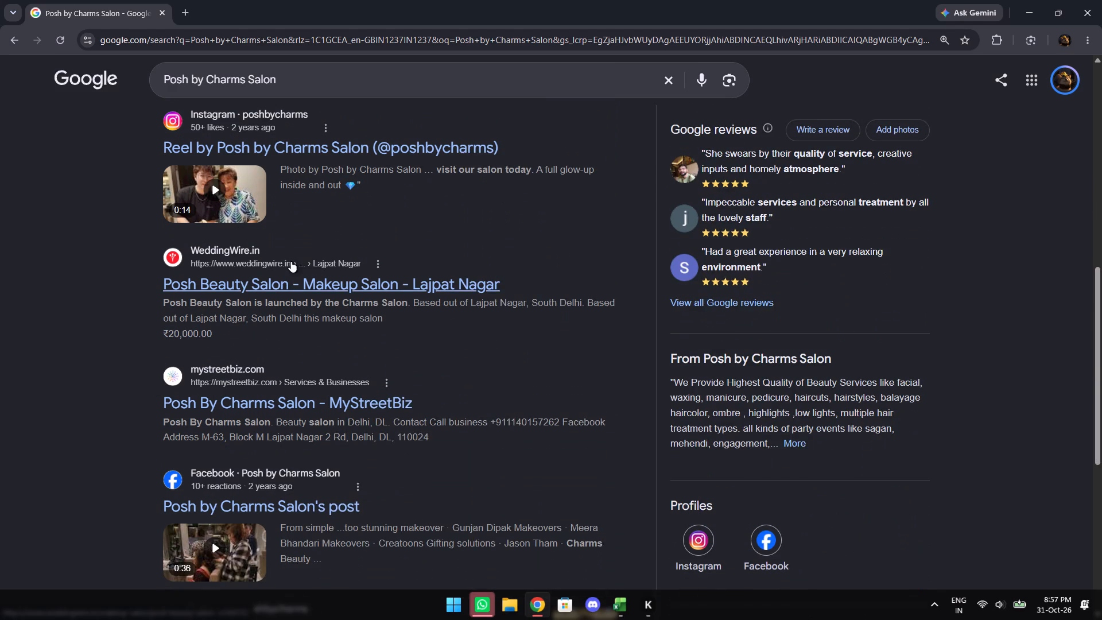
pyautogui.scroll(-3, 291, 262)
pyautogui.scroll(14, 317, 238)
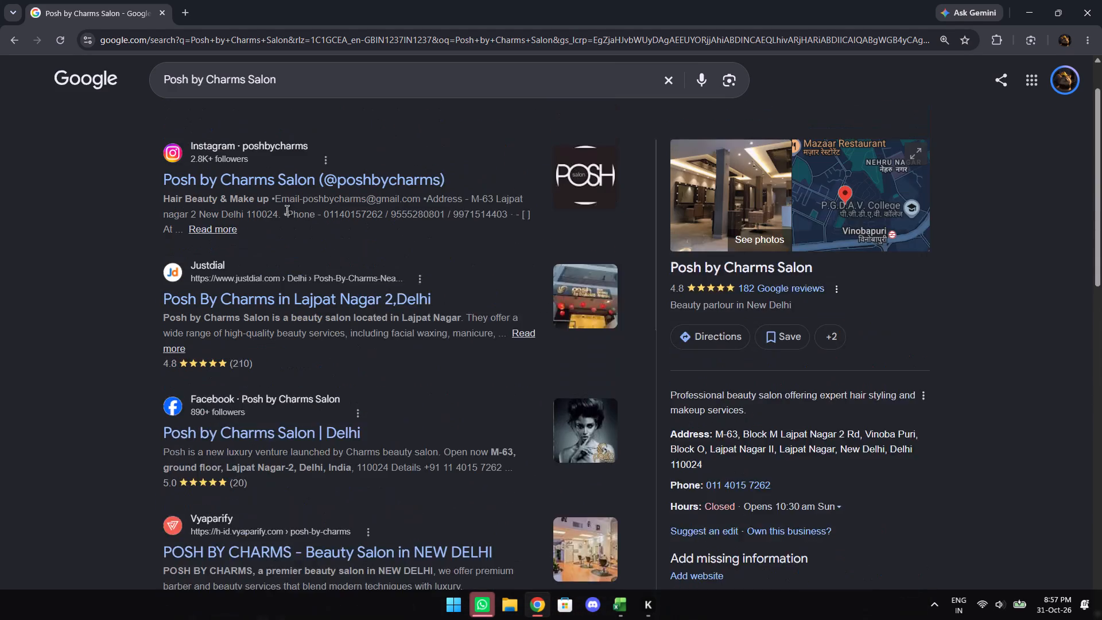
pyautogui.scroll(3, 287, 210)
# Fill the Posh by Charms Salon row in Excel from # through Called? / Notes with green.
pyautogui.hotkey('alt', 'Tab')
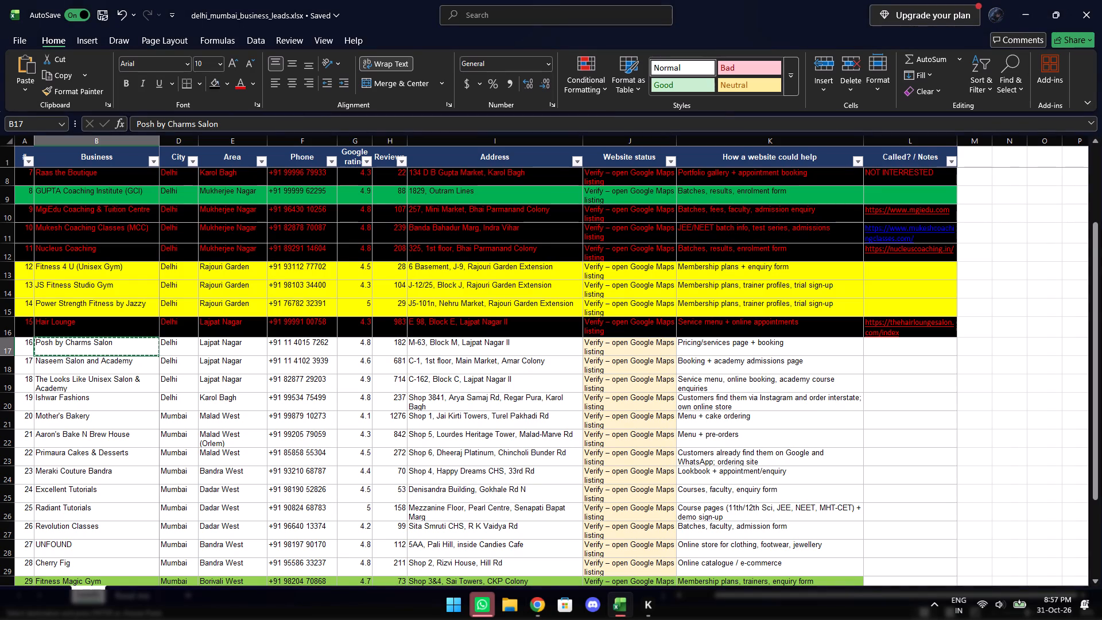
pyautogui.click(28, 340)
pyautogui.moveTo(25, 341); pyautogui.dragTo(1038, 343)
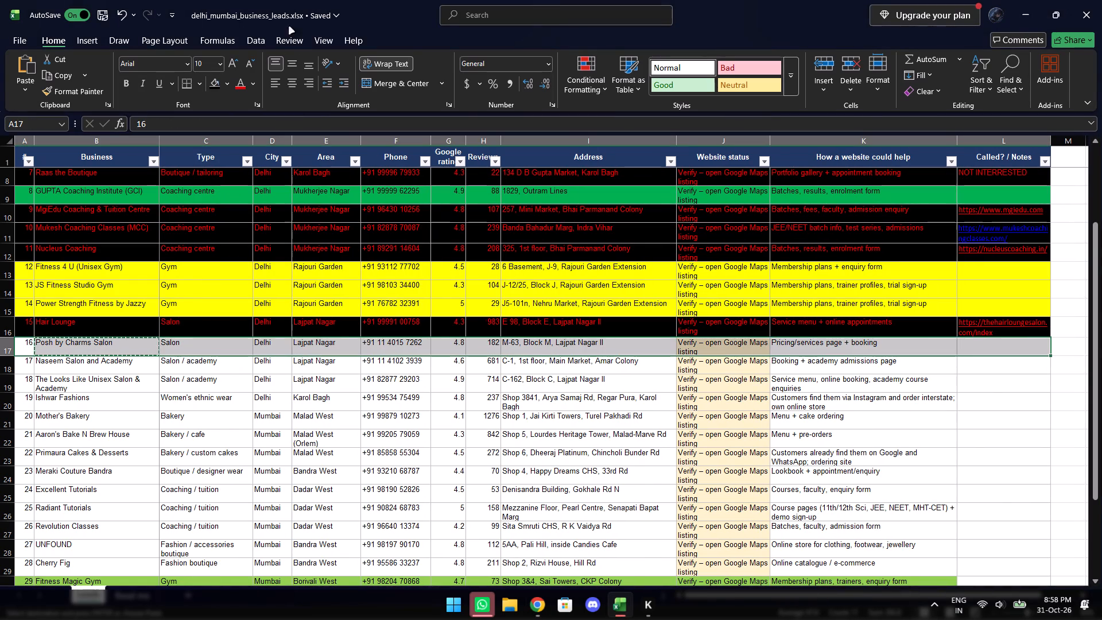
pyautogui.click(227, 82)
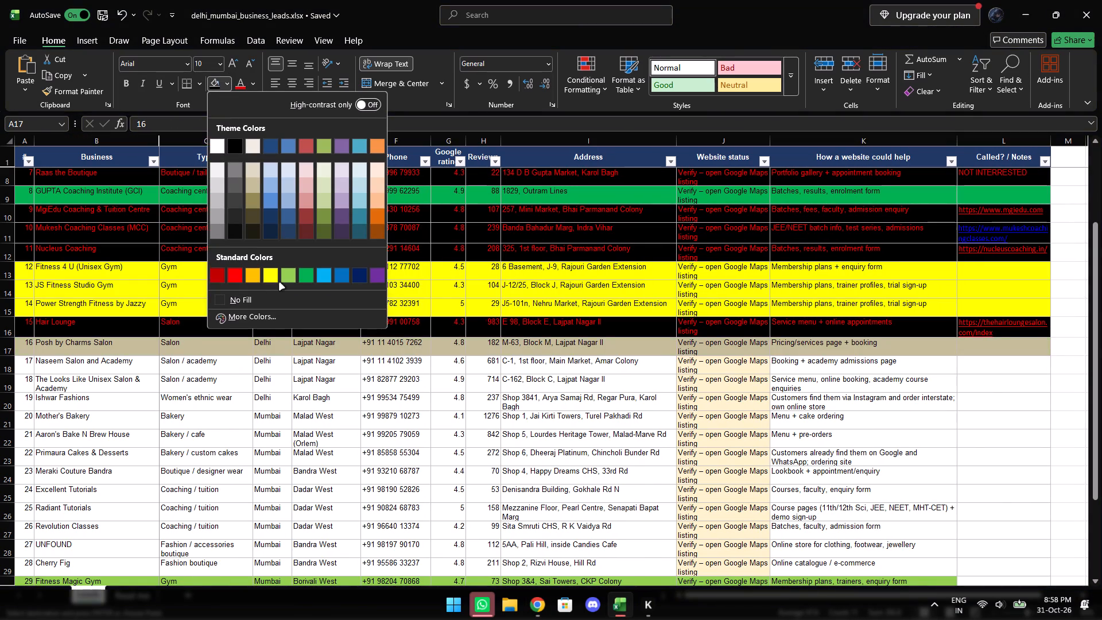
pyautogui.moveTo(287, 277); pyautogui.dragTo(304, 276)
pyautogui.click(304, 276)
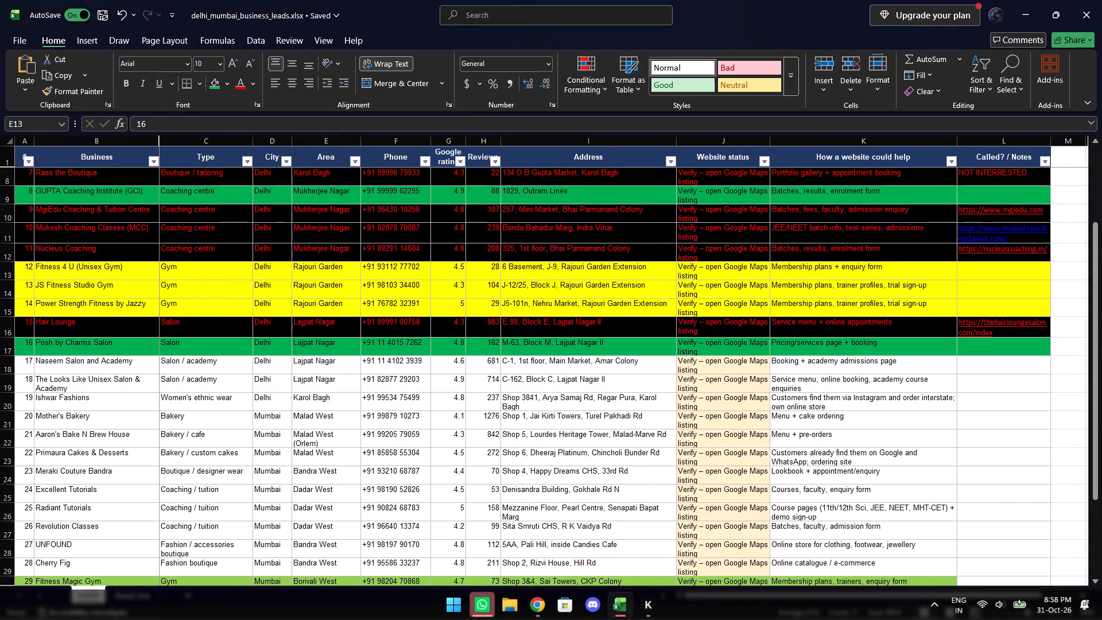
pyautogui.click(198, 346)
# Copy the business name Naseem Salon and Academy from the spreadsheet, search Google for it in Chrome and check the results for a website.
pyautogui.click(24, 365)
pyautogui.click(68, 365)
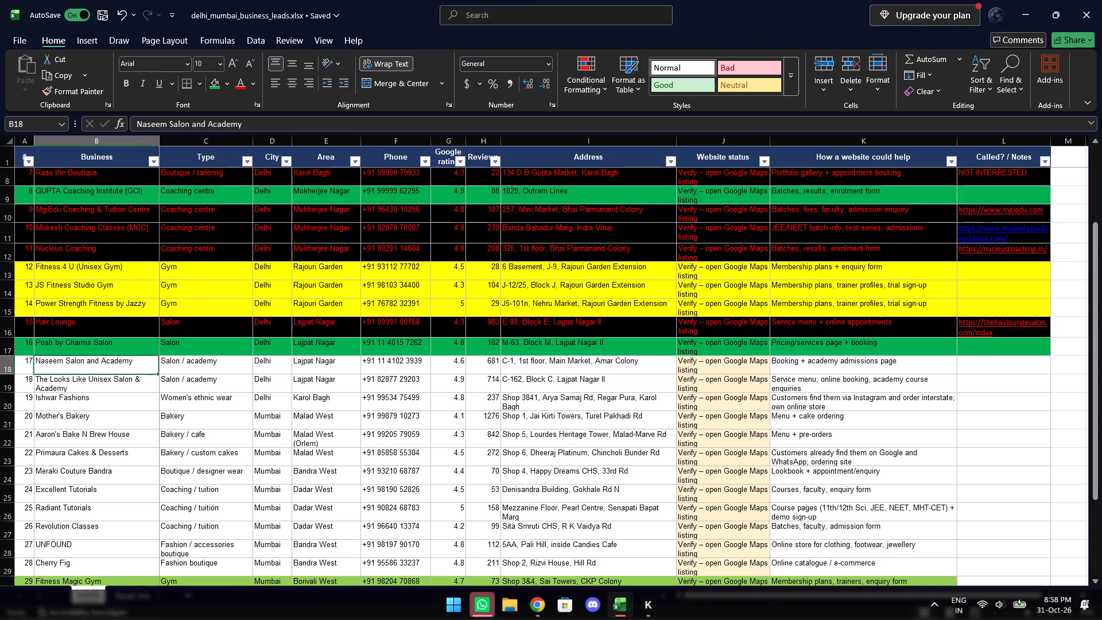
pyautogui.hotkey('ctrl', 'c')
pyautogui.hotkey('alt', 'Tab')
pyautogui.moveTo(315, 96); pyautogui.dragTo(104, 111)
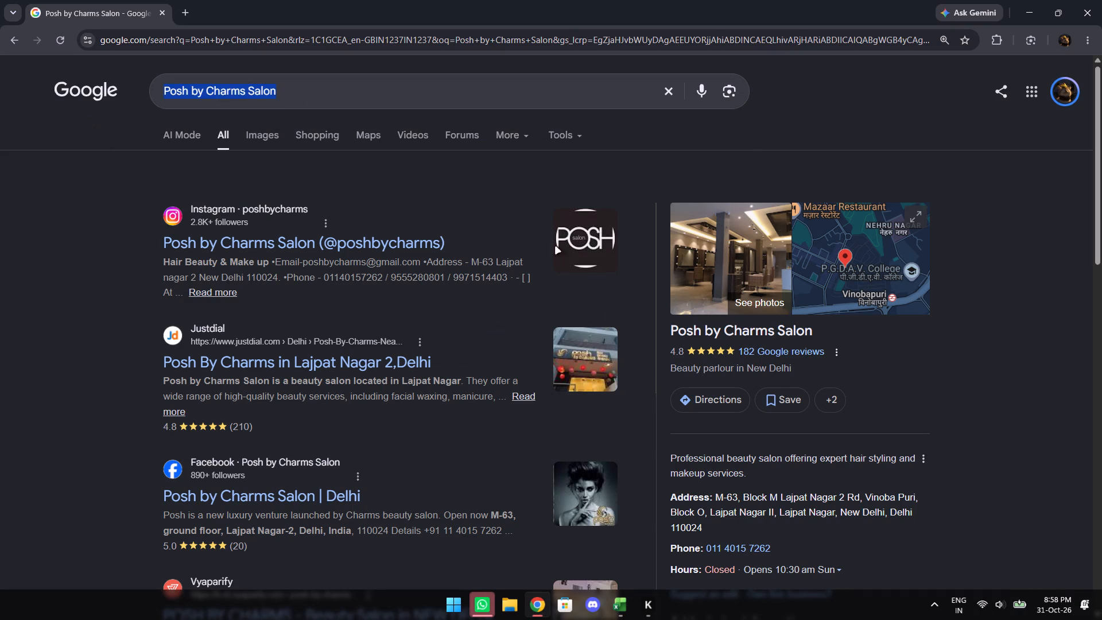
pyautogui.hotkey('ctrl', 'v')
pyautogui.hotkey('ctrl', 'Return')
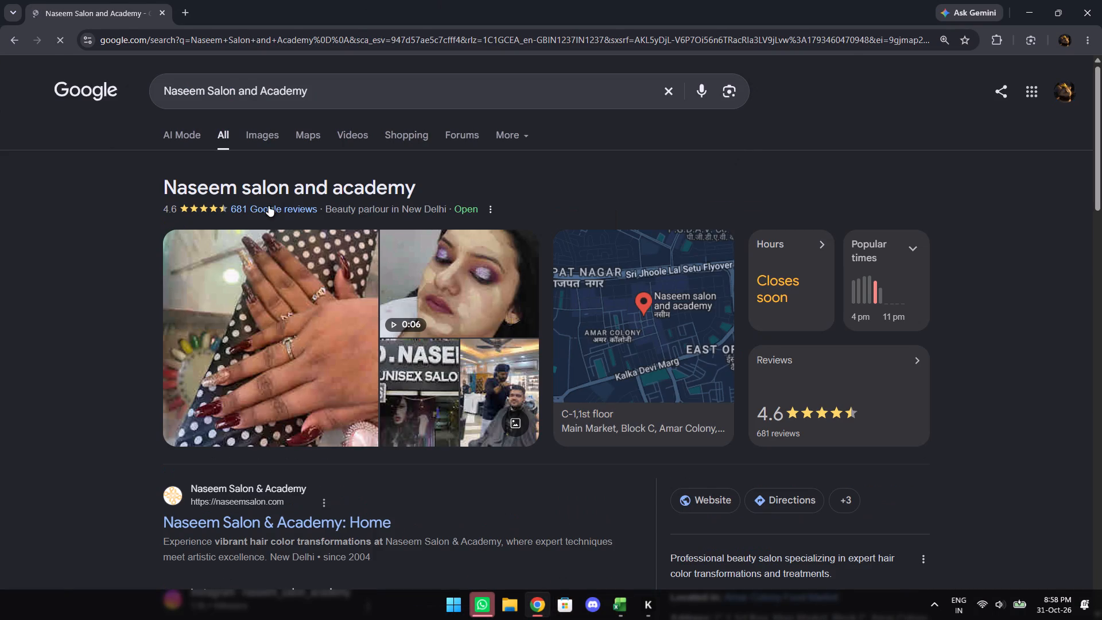
pyautogui.scroll(-6, 360, 305)
pyautogui.scroll(1, 244, 241)
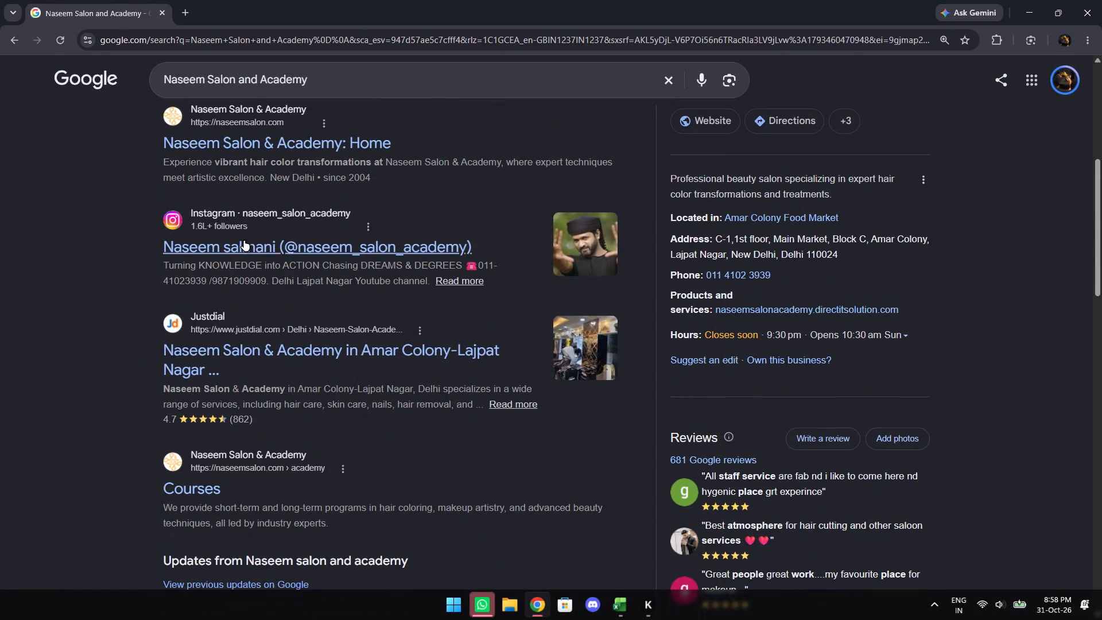
# Open the naseemsalon.com result and examine the site's services, price list, academy section, contact details and footer.
pyautogui.click(343, 203)
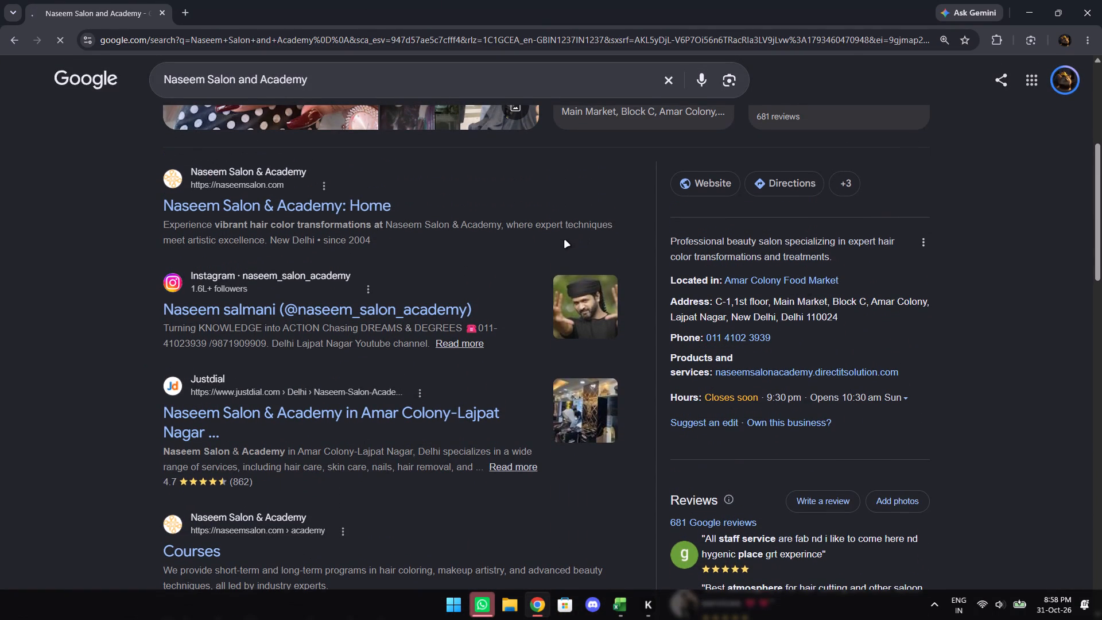
pyautogui.click(279, 188)
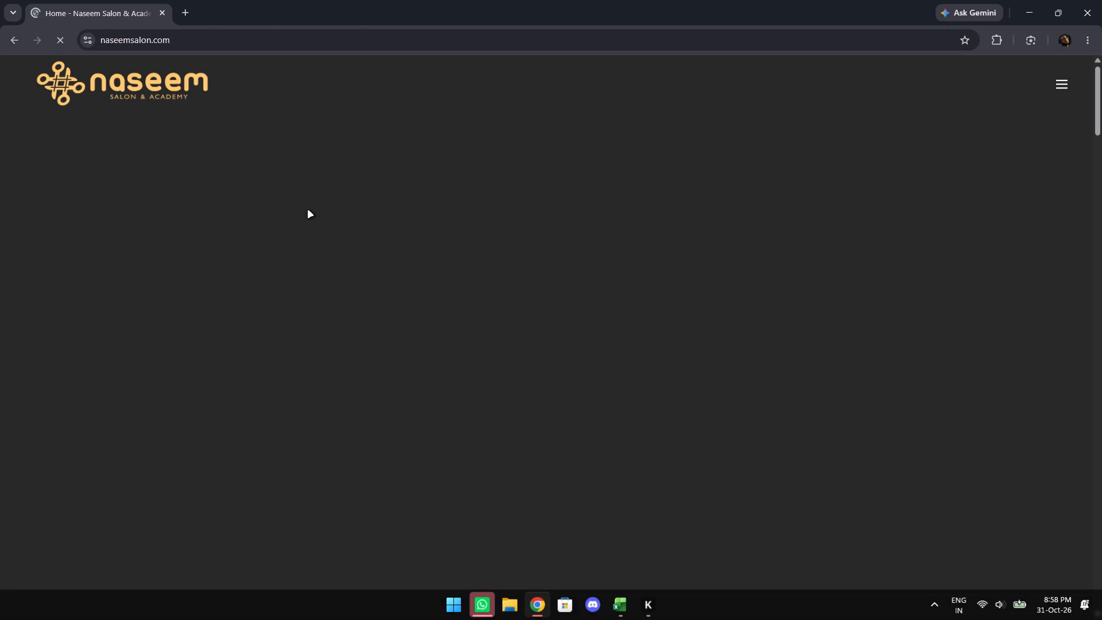
pyautogui.scroll(-1, 311, 215)
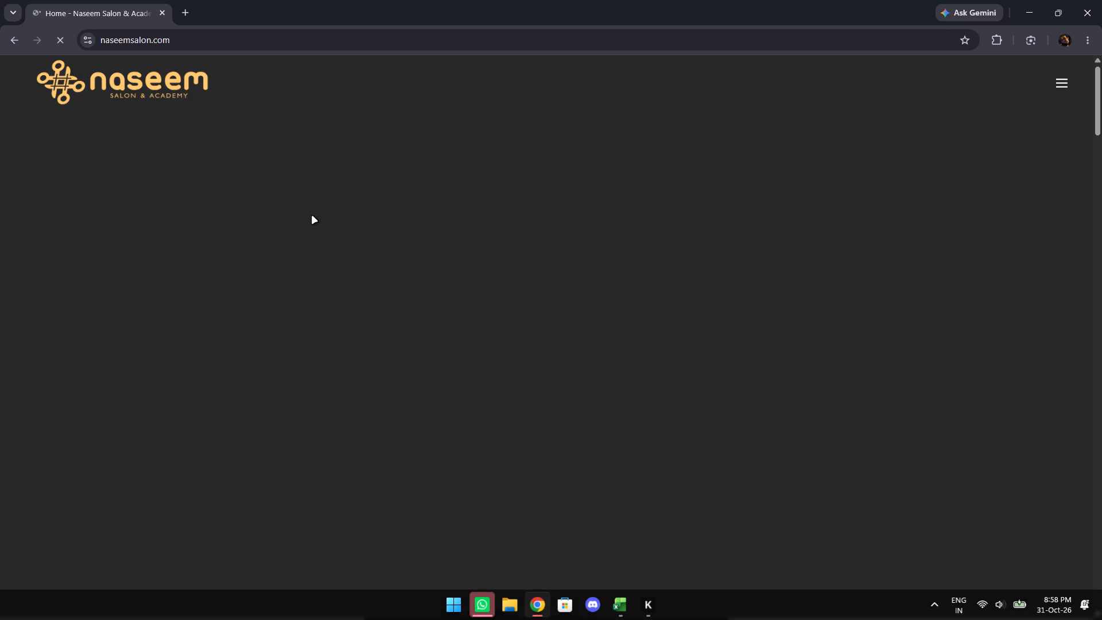
pyautogui.scroll(-16, 312, 216)
pyautogui.scroll(8, 320, 222)
pyautogui.scroll(-6, 325, 219)
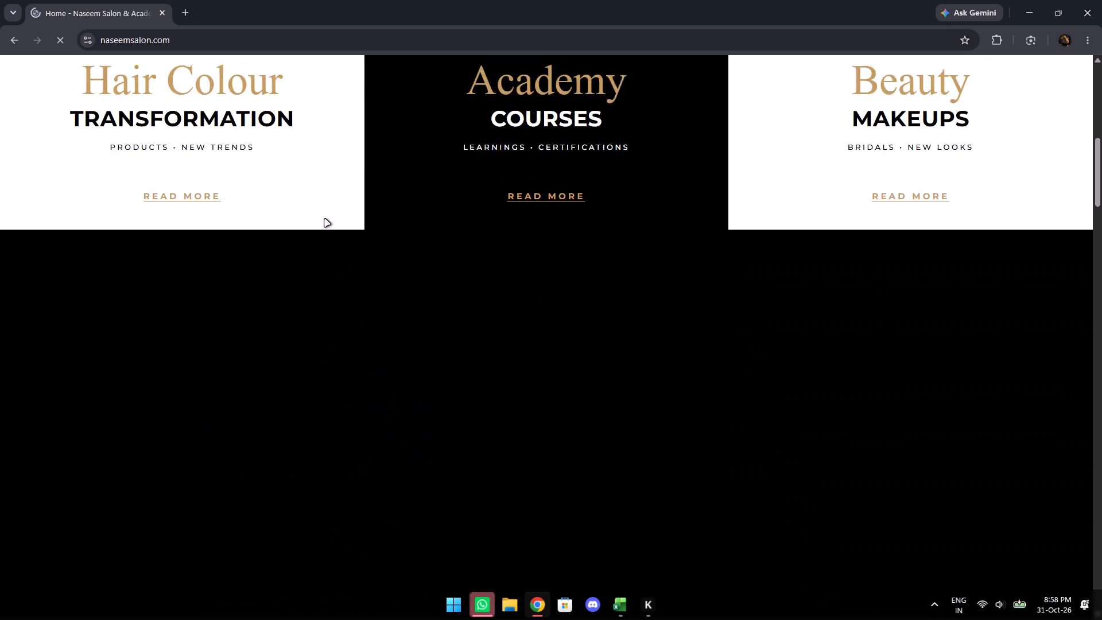
pyautogui.scroll(-17, 325, 219)
pyautogui.scroll(3, 325, 219)
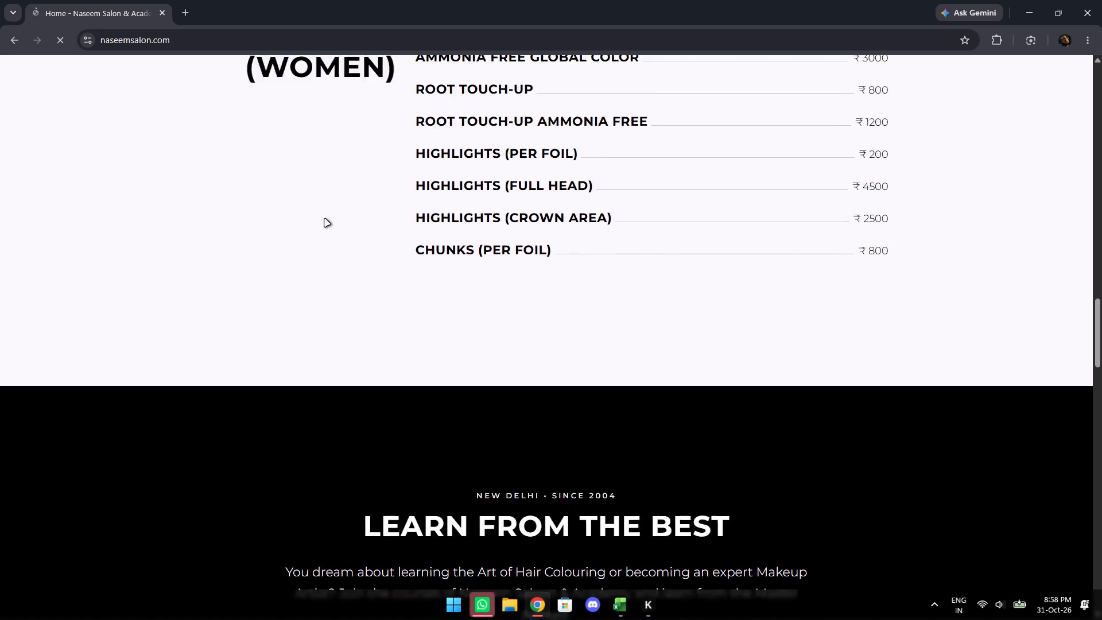
pyautogui.scroll(2, 325, 219)
pyautogui.scroll(-14, 325, 219)
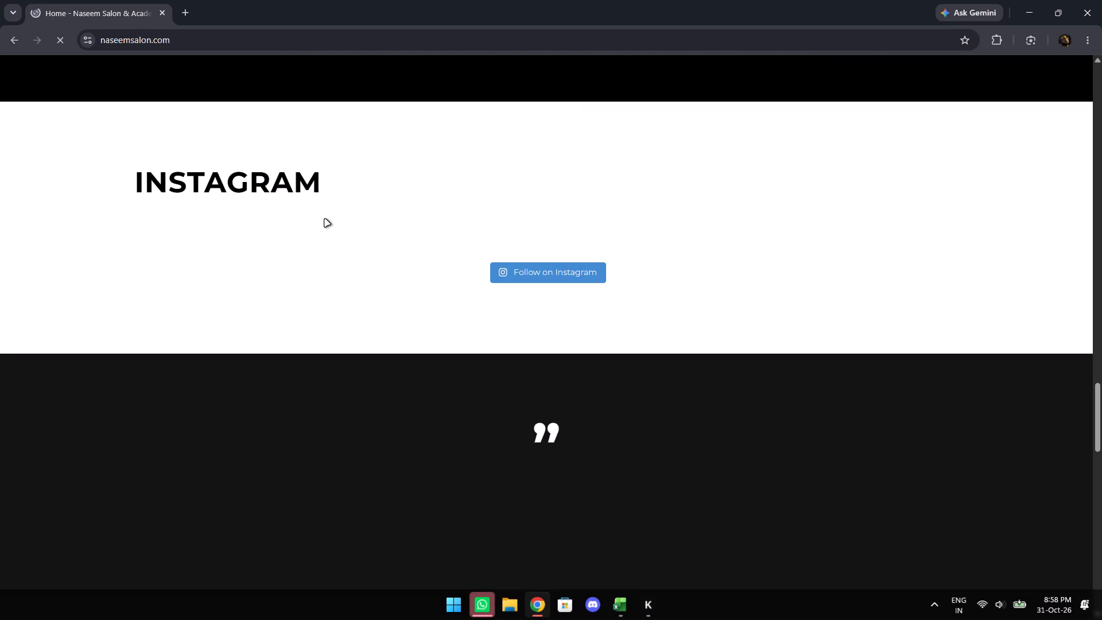
pyautogui.scroll(-12, 325, 219)
pyautogui.scroll(6, 325, 219)
pyautogui.scroll(-14, 325, 219)
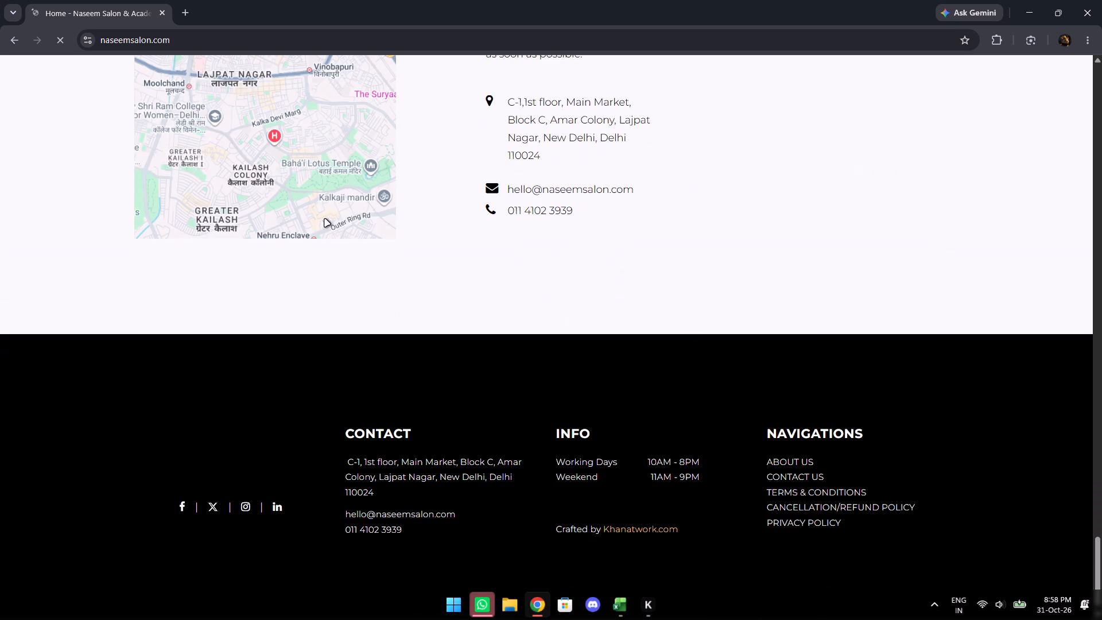
pyautogui.scroll(20, 325, 219)
pyautogui.scroll(9, 325, 219)
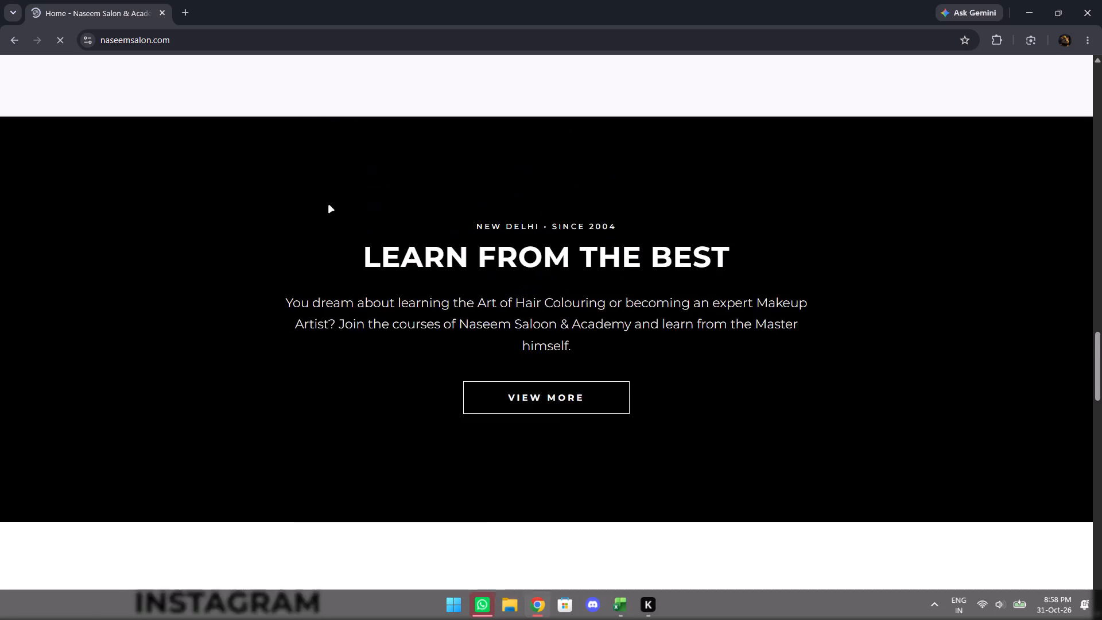
pyautogui.scroll(4, 329, 206)
# Copy the naseemsalon.com address, then give the Naseem Salon and Academy row in Excel black fill and red text through Called? / Notes.
pyautogui.click(258, 45)
pyautogui.hotkey('ctrl', 'c')
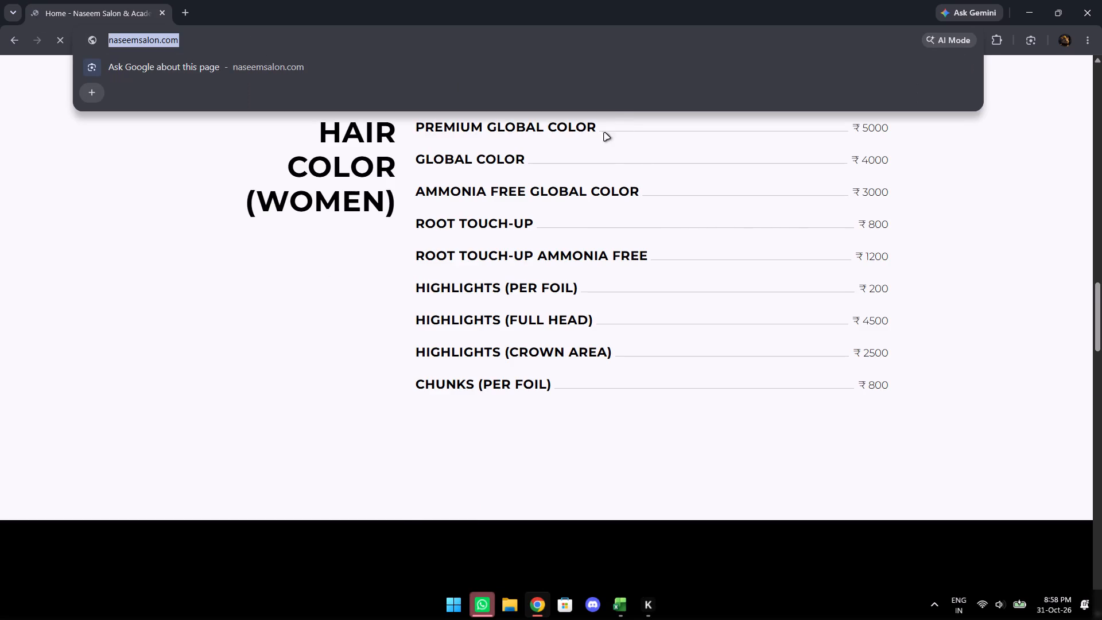
pyautogui.hotkey('alt', 'Tab')
pyautogui.moveTo(22, 361); pyautogui.dragTo(208, 369)
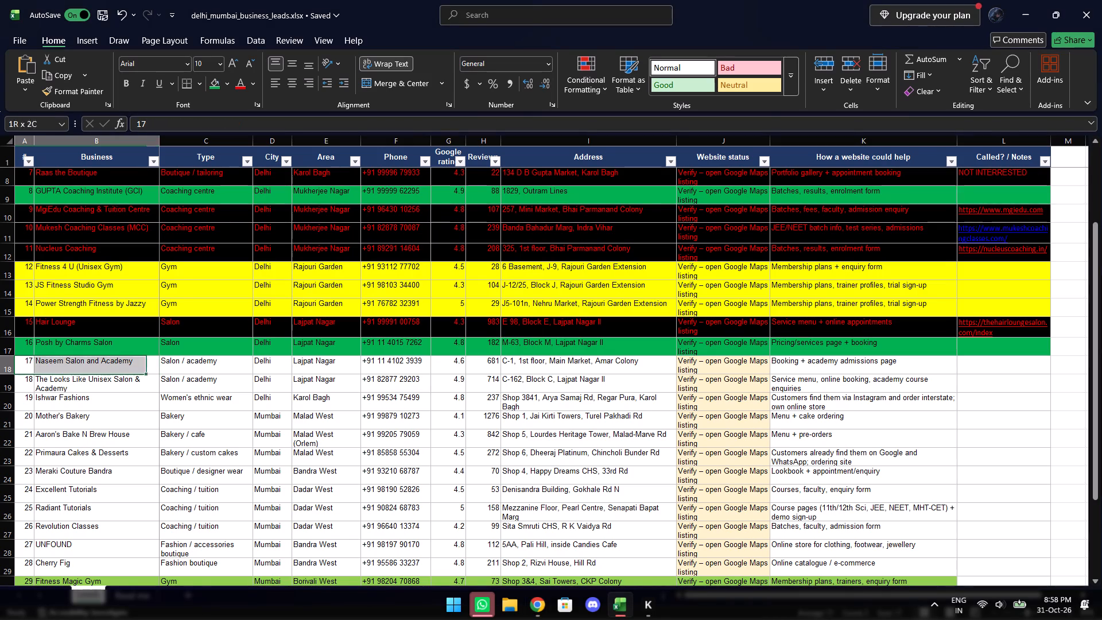
pyautogui.moveTo(208, 369); pyautogui.dragTo(1037, 363)
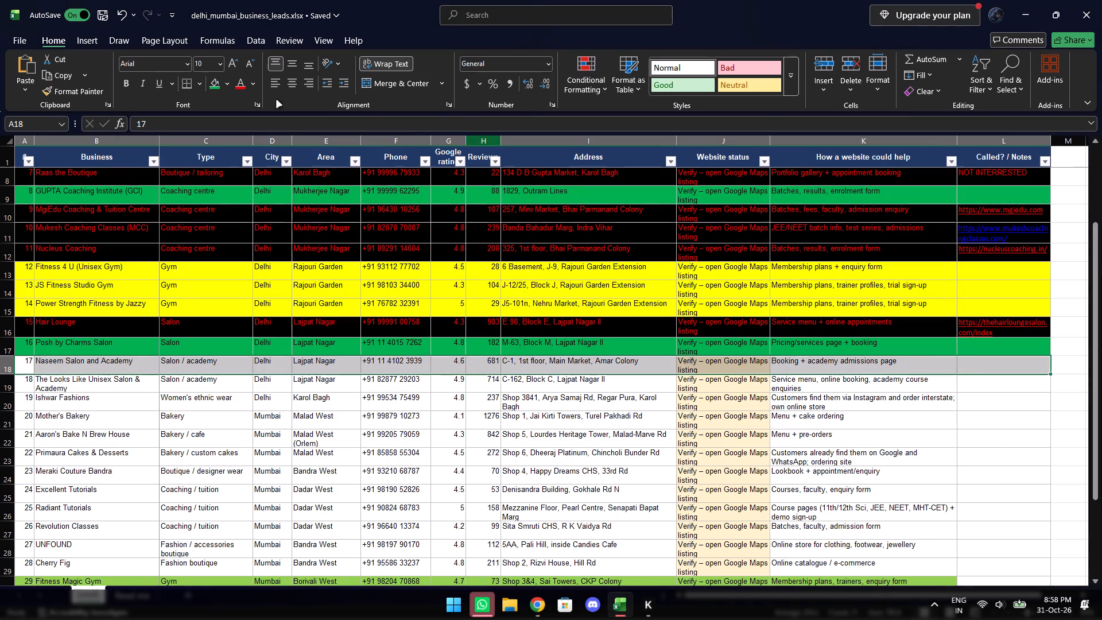
pyautogui.click(224, 85)
pyautogui.click(243, 141)
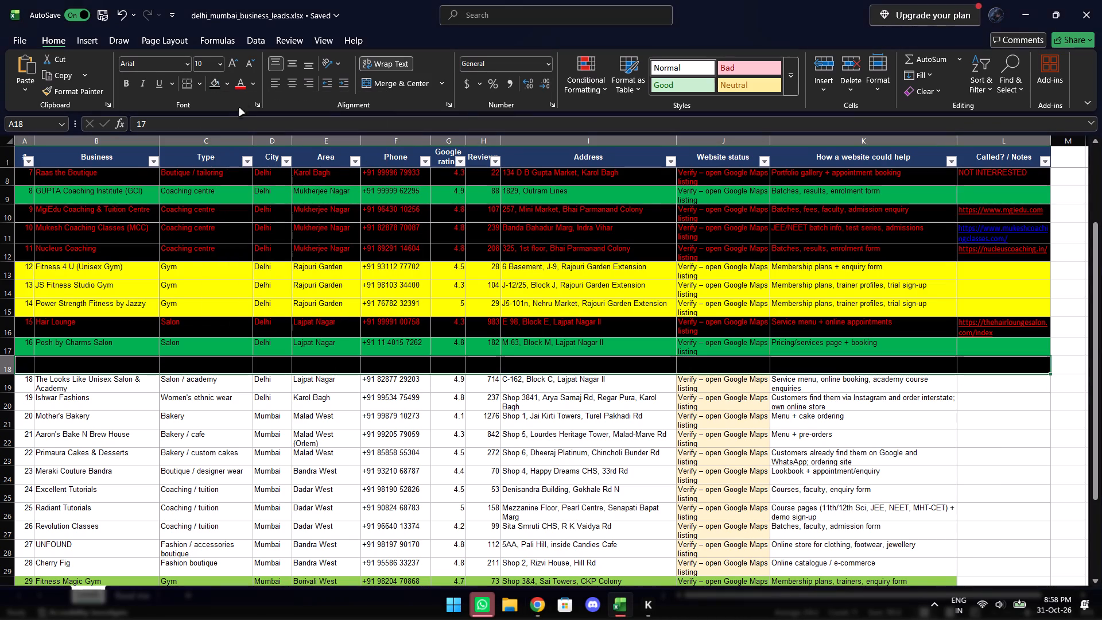
pyautogui.click(242, 83)
pyautogui.click(994, 375)
pyautogui.click(994, 371)
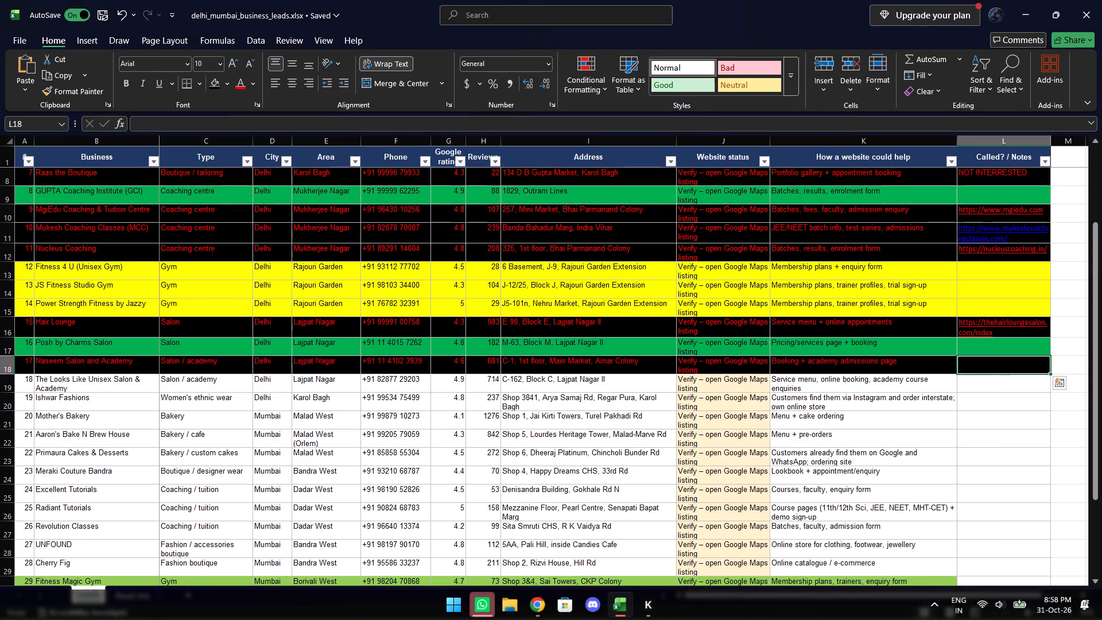
pyautogui.doubleClick(994, 369)
pyautogui.hotkey('ctrl', 'v')
# Copy the business name The Looks Like Unisex Salon & Academy, search Google for it in Chrome and check the results for a website.
pyautogui.scroll(-1, 534, 451)
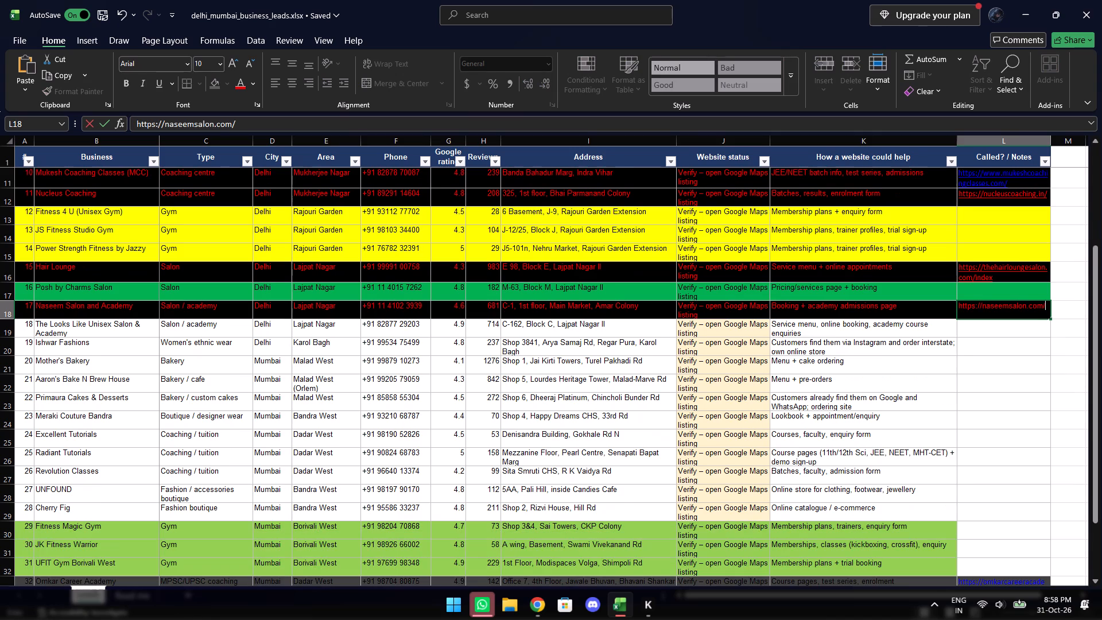
pyautogui.click(38, 321)
pyautogui.hotkey('ctrl', 'c')
pyautogui.hotkey('alt', 'Tab')
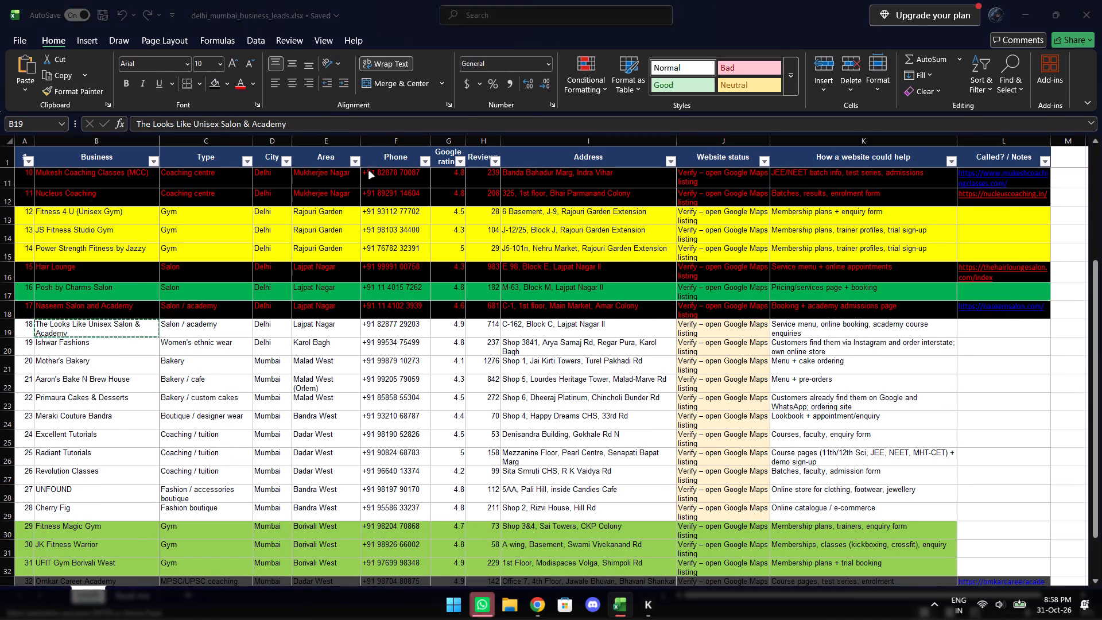
pyautogui.moveTo(188, 48); pyautogui.dragTo(67, 48)
pyautogui.hotkey('ctrl', 'v')
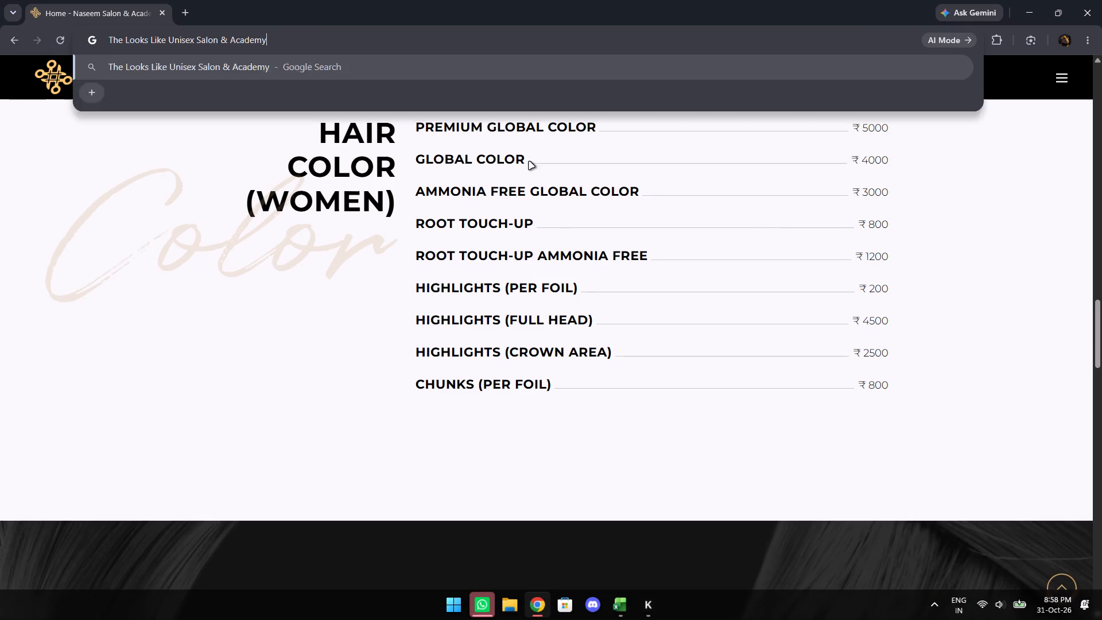
pyautogui.press('Return')
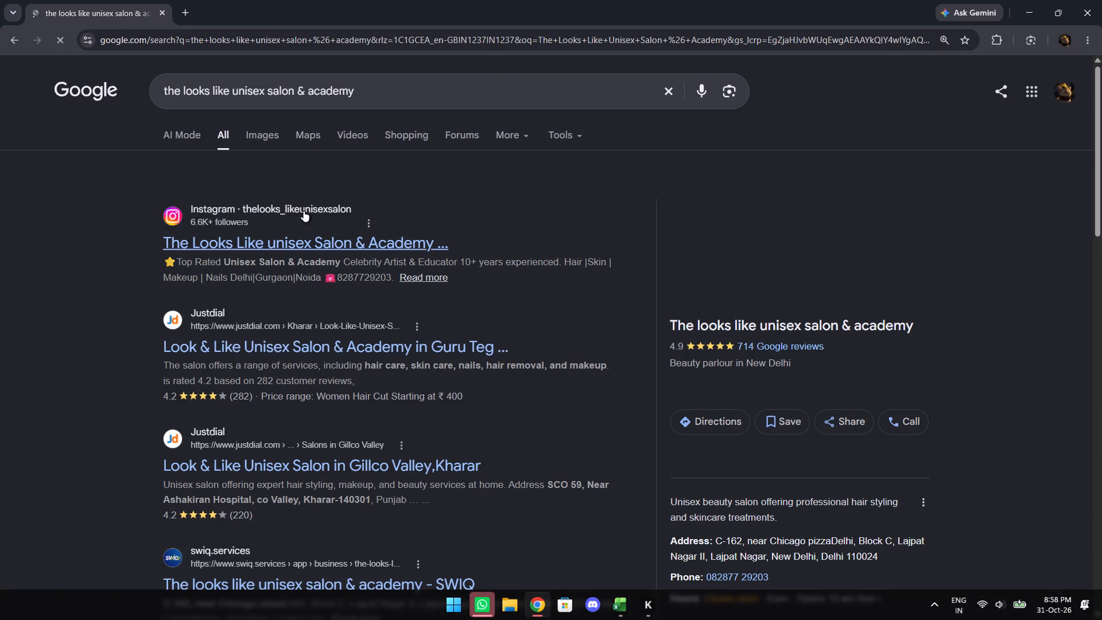
pyautogui.scroll(-3, 439, 332)
pyautogui.scroll(-1, 536, 330)
pyautogui.scroll(-1, 645, 377)
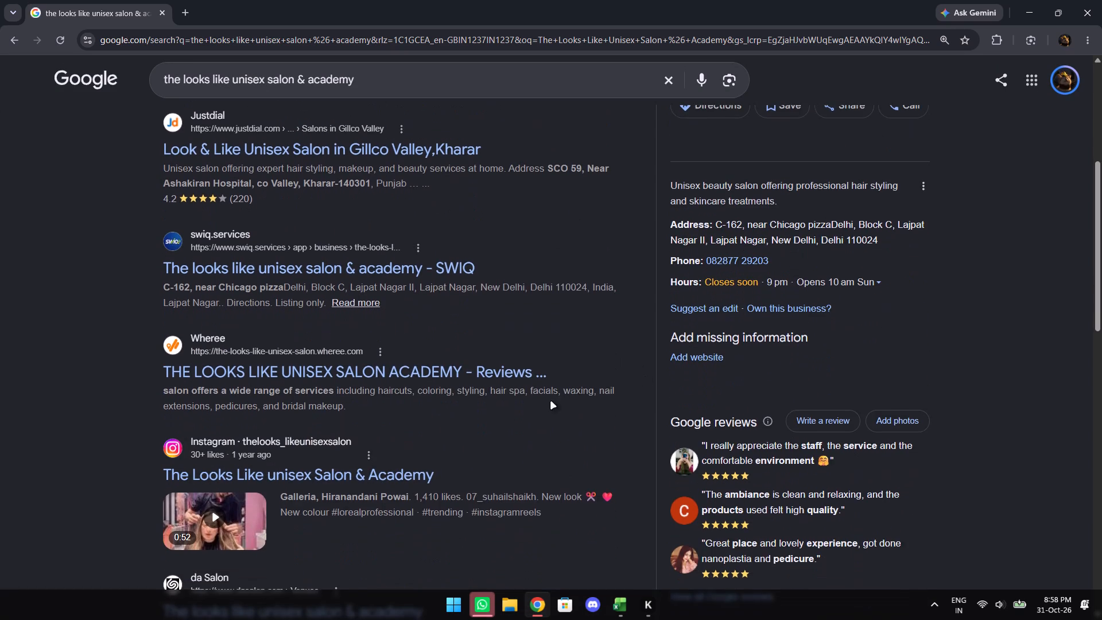
pyautogui.scroll(-2, 281, 346)
pyautogui.scroll(-3, 471, 339)
pyautogui.scroll(3, 699, 346)
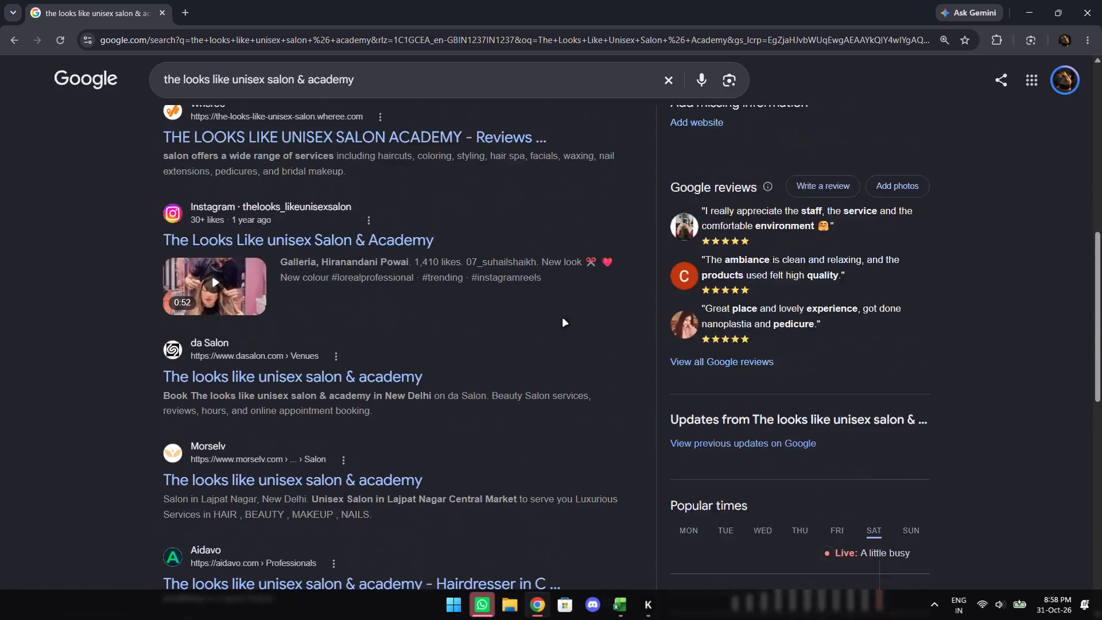
pyautogui.scroll(10, 563, 319)
# Fill The Looks Like Unisex Salon & Academy row in Excel from # through Called? / Notes with green.
pyautogui.hotkey('alt', 'Tab')
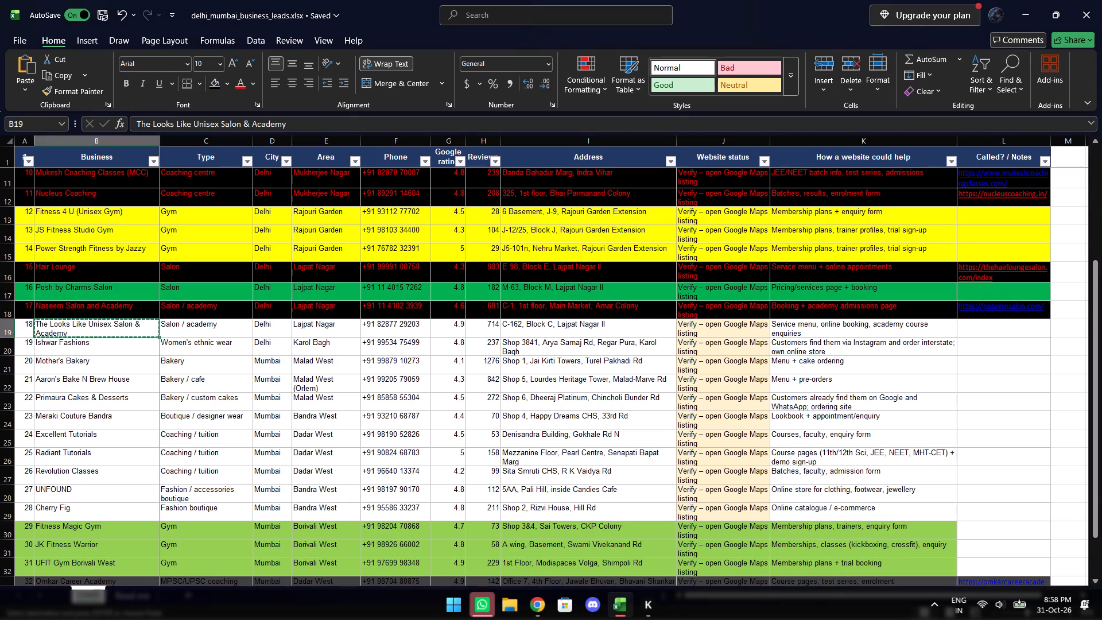
pyautogui.moveTo(21, 325); pyautogui.dragTo(1054, 321)
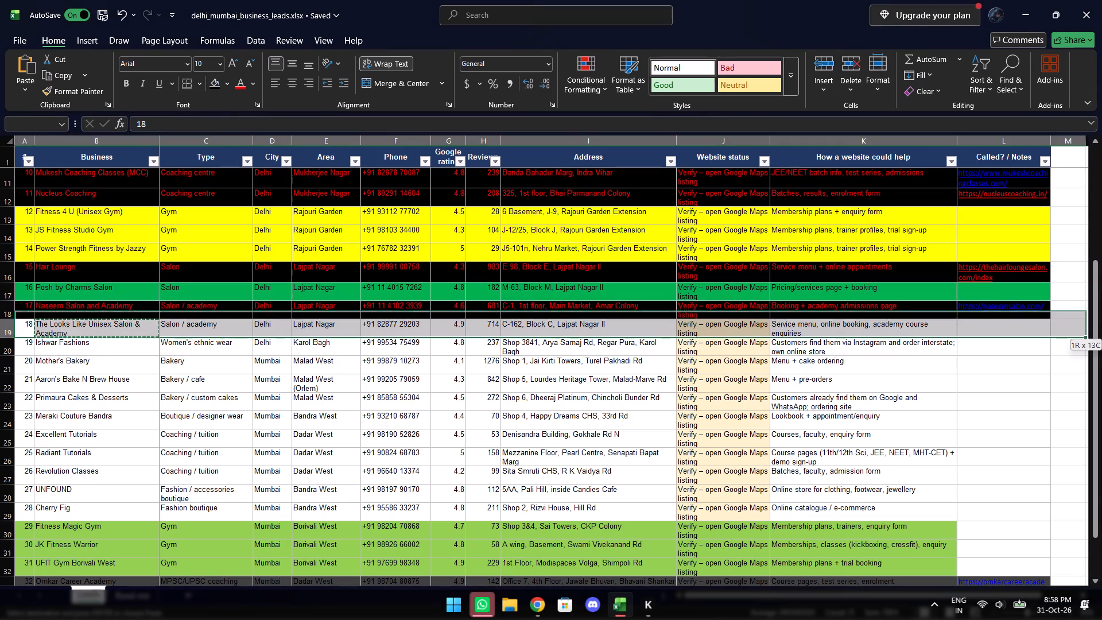
pyautogui.moveTo(1054, 321); pyautogui.dragTo(1041, 330)
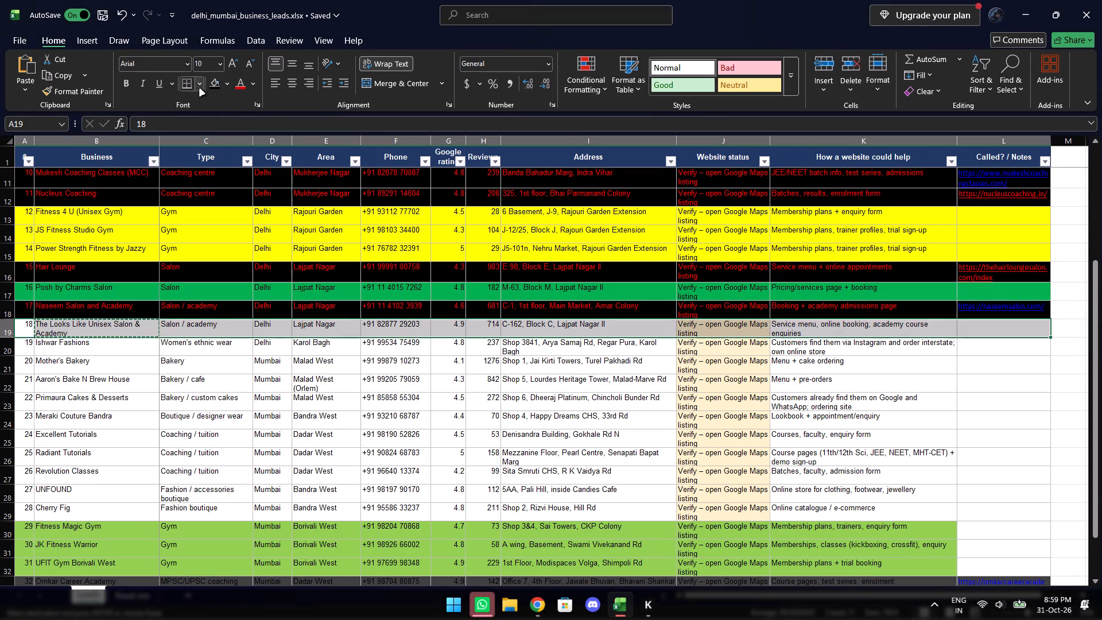
pyautogui.moveTo(221, 82); pyautogui.dragTo(228, 82)
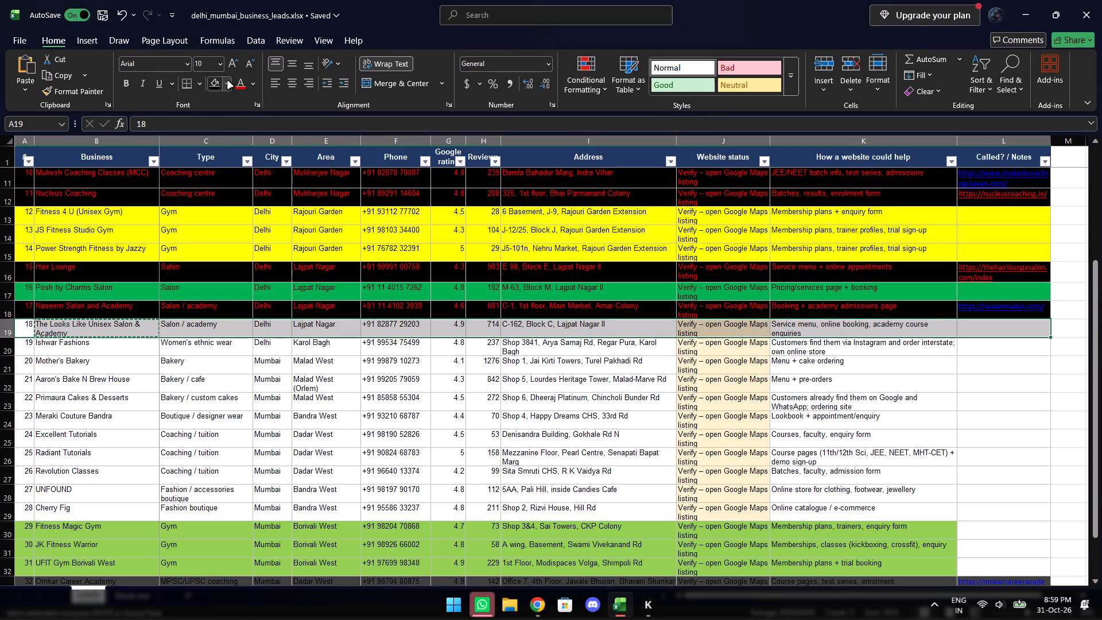
pyautogui.click(228, 82)
pyautogui.click(305, 275)
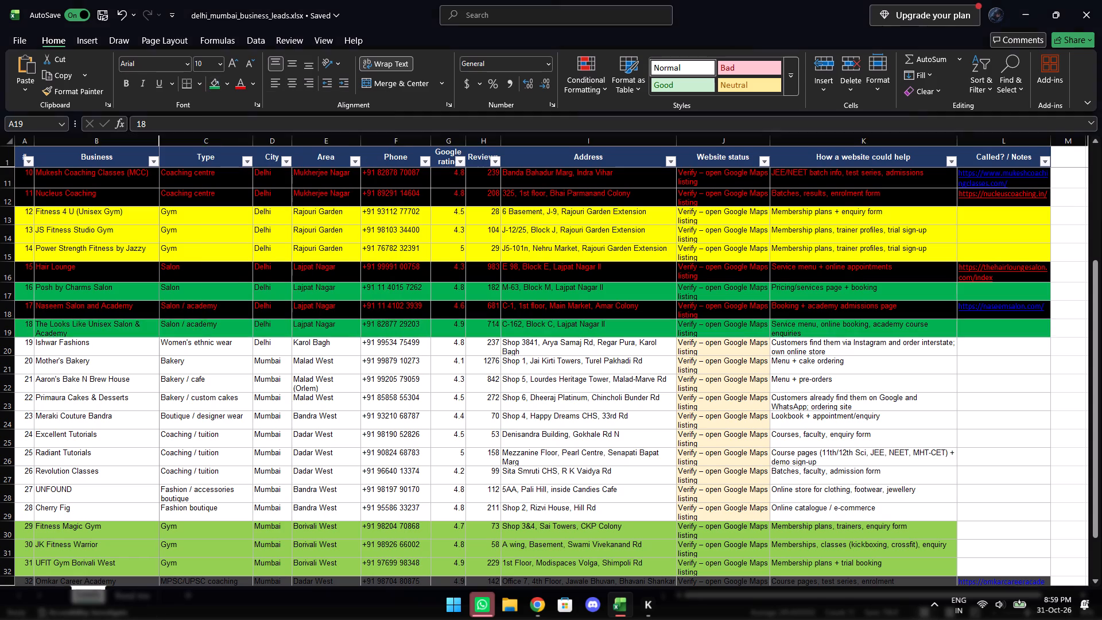
# Copy the business name Ishwar Fashions from the spreadsheet, search Google for it in Chrome and check the results for a website.
pyautogui.click(49, 357)
pyautogui.click(48, 341)
pyautogui.hotkey('ctrl', 'c')
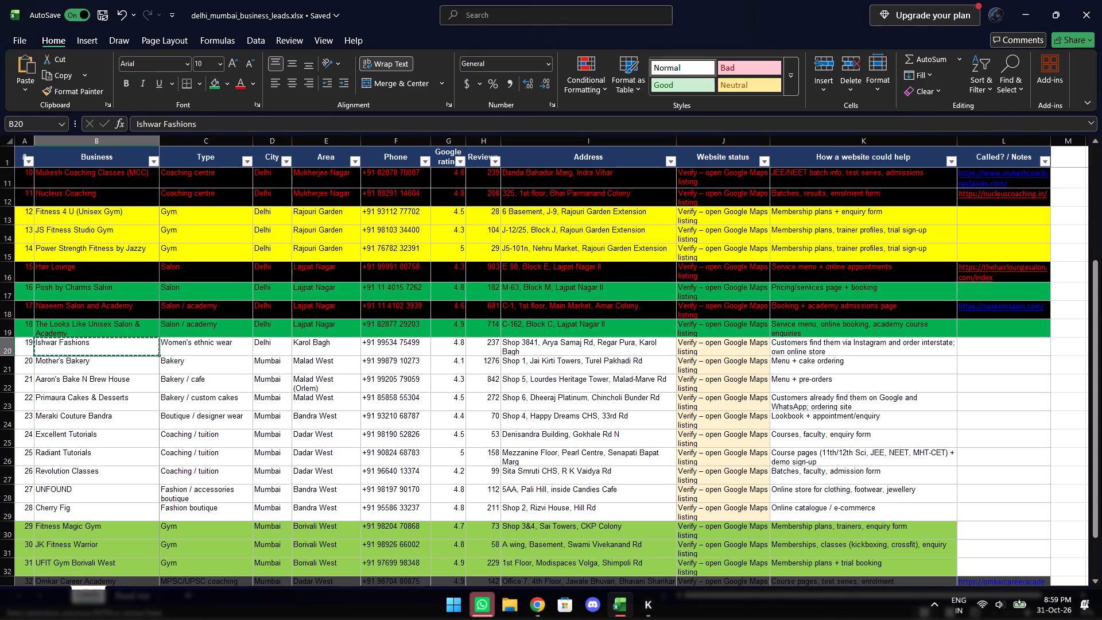
pyautogui.hotkey('alt', 'Tab')
pyautogui.click(418, 72)
pyautogui.moveTo(414, 87); pyautogui.dragTo(0, 119)
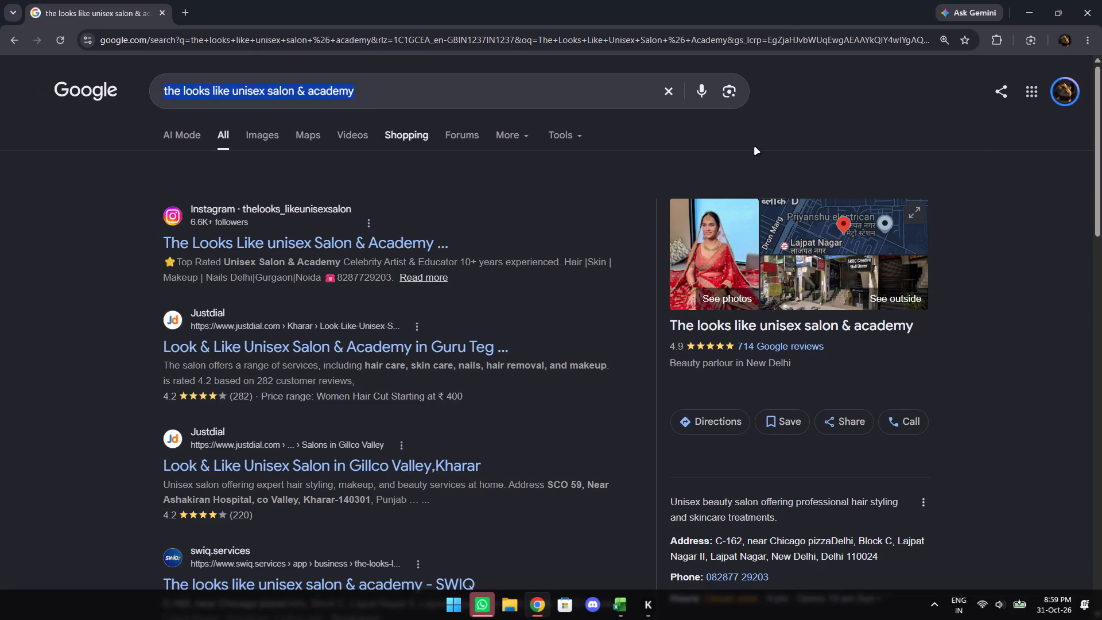
pyautogui.hotkey('ctrl', 'v')
pyautogui.press('Return')
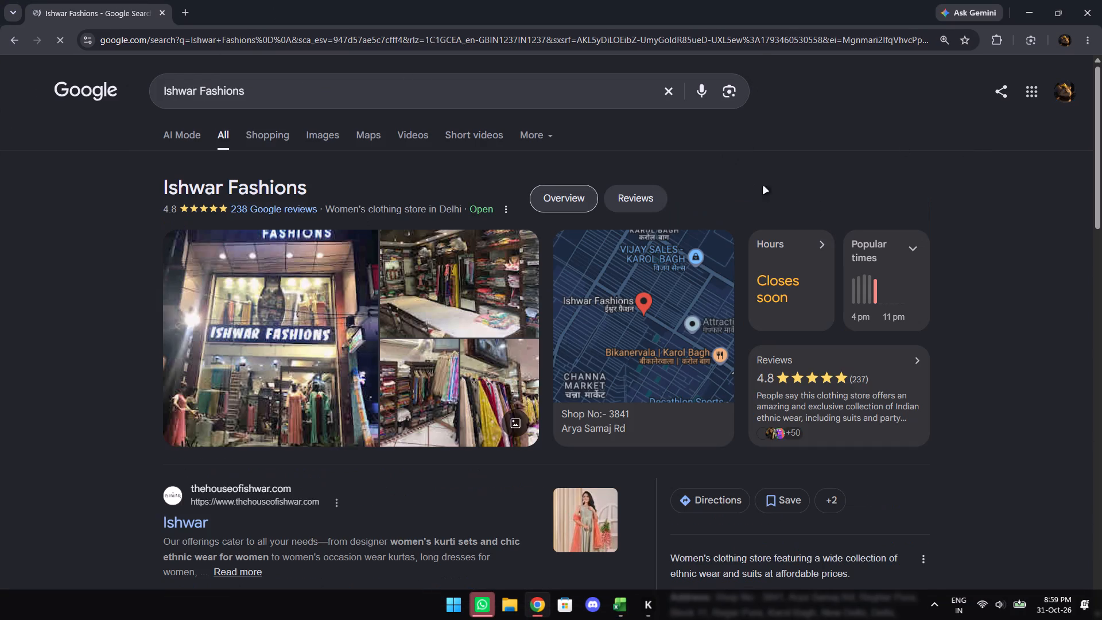
pyautogui.scroll(-2, 215, 232)
pyautogui.scroll(1, 211, 230)
pyautogui.scroll(-4, 211, 230)
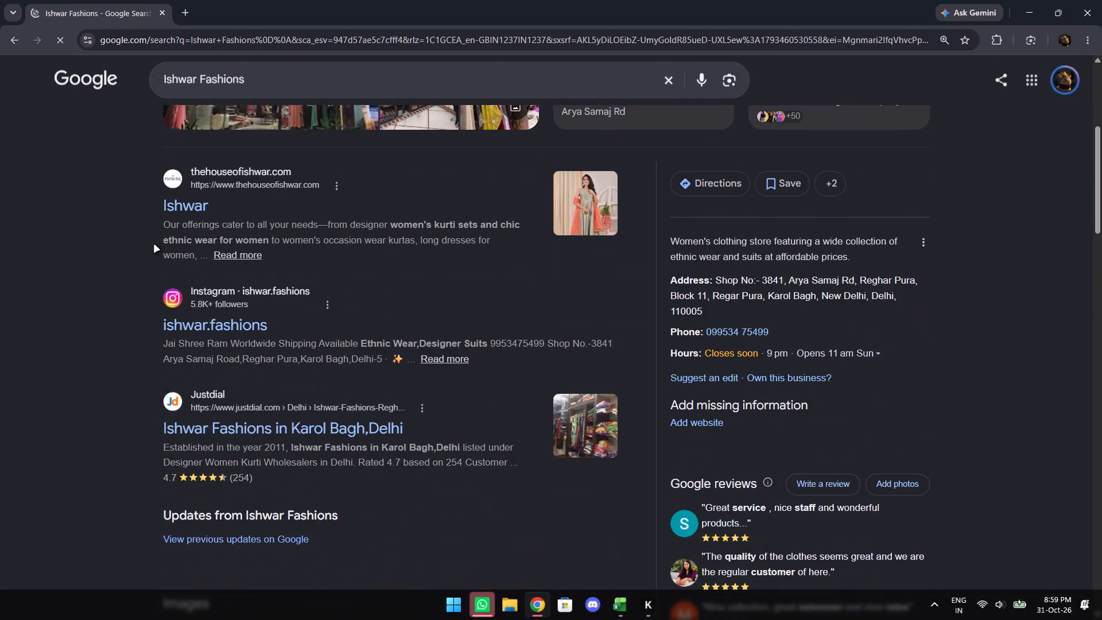
# Open the thehouseofishwar.com result, dismiss its subscription pop-up and examine the store's collections and bestsellers.
pyautogui.click(188, 197)
pyautogui.scroll(-4, 402, 226)
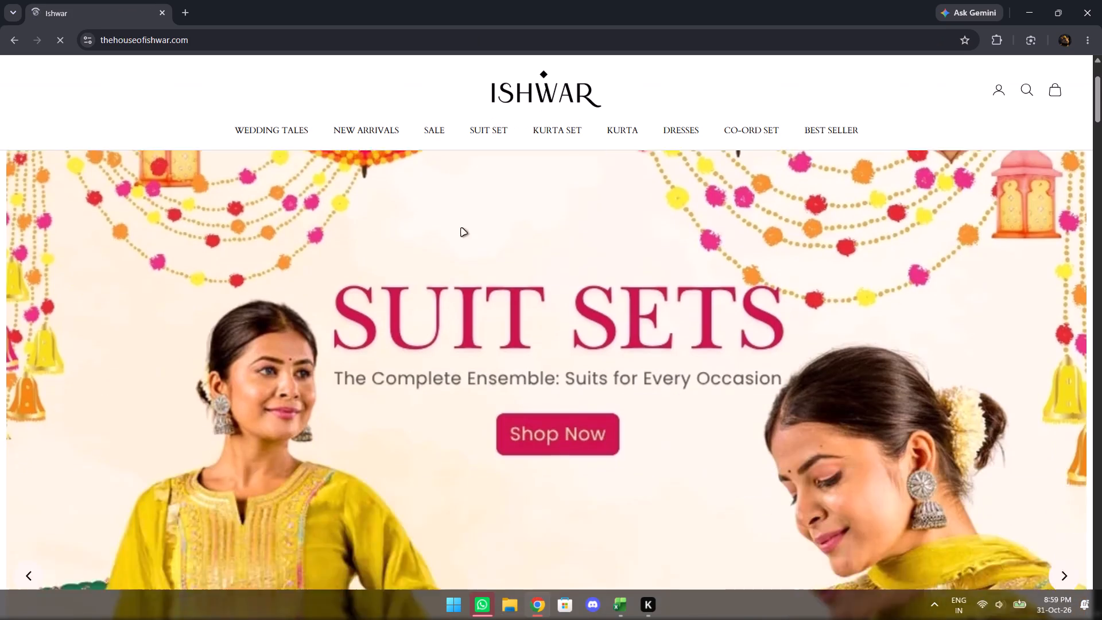
pyautogui.scroll(-15, 461, 228)
pyautogui.scroll(-14, 494, 214)
pyautogui.scroll(1, 494, 212)
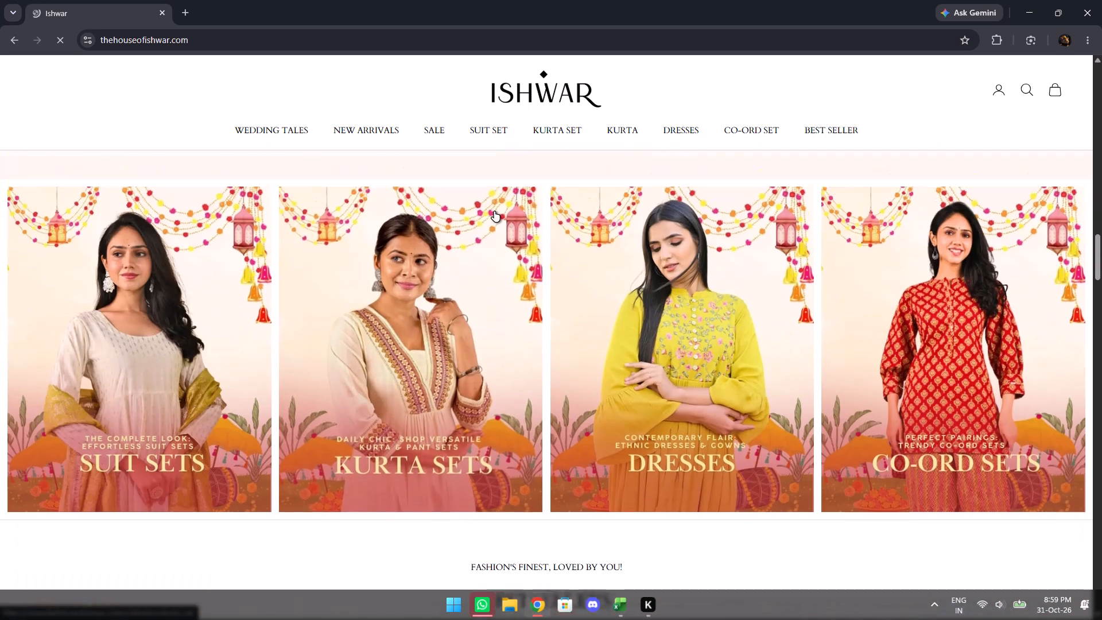
pyautogui.scroll(6, 494, 211)
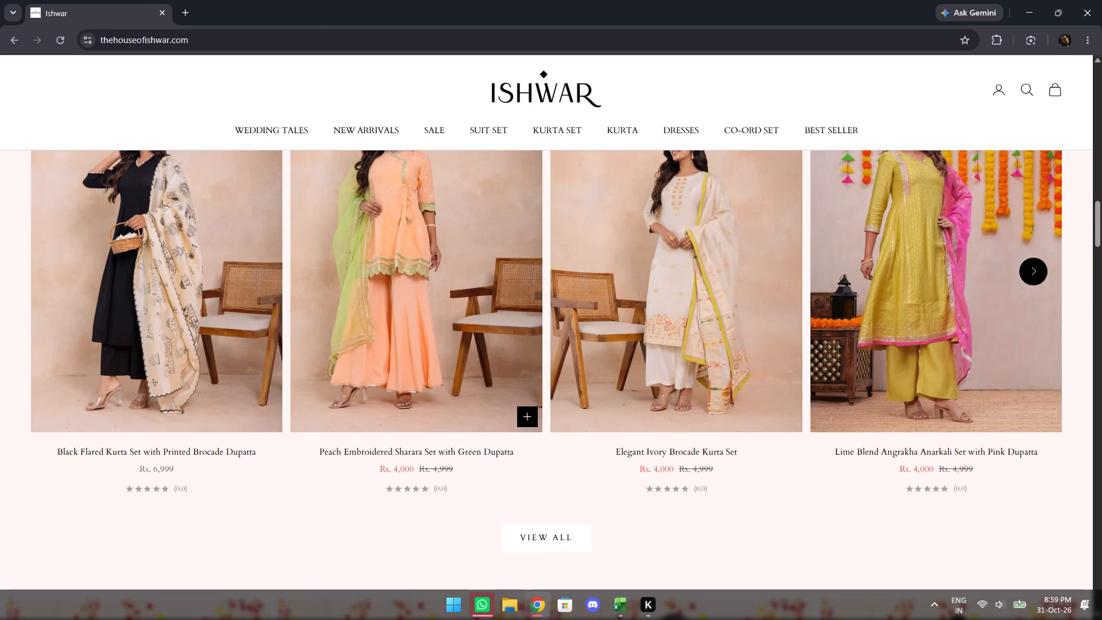
pyautogui.scroll(5, 674, 455)
pyautogui.scroll(-13, 674, 455)
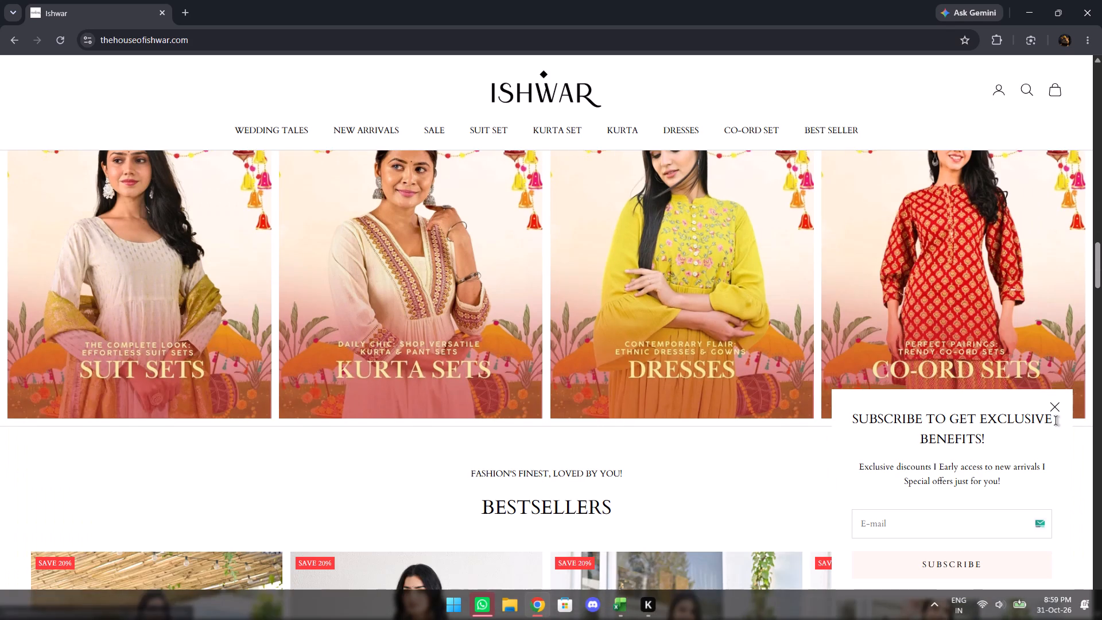
pyautogui.click(1056, 408)
pyautogui.scroll(-10, 616, 346)
pyautogui.scroll(-11, 339, 315)
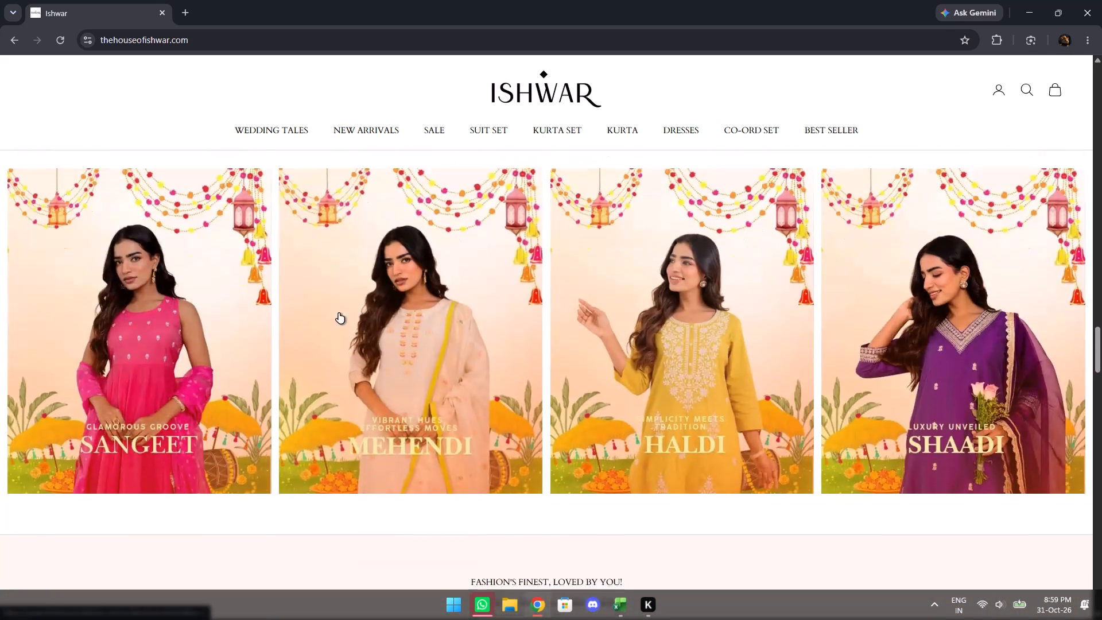
pyautogui.scroll(-10, 339, 310)
pyautogui.scroll(20, 567, 287)
pyautogui.scroll(3, 567, 287)
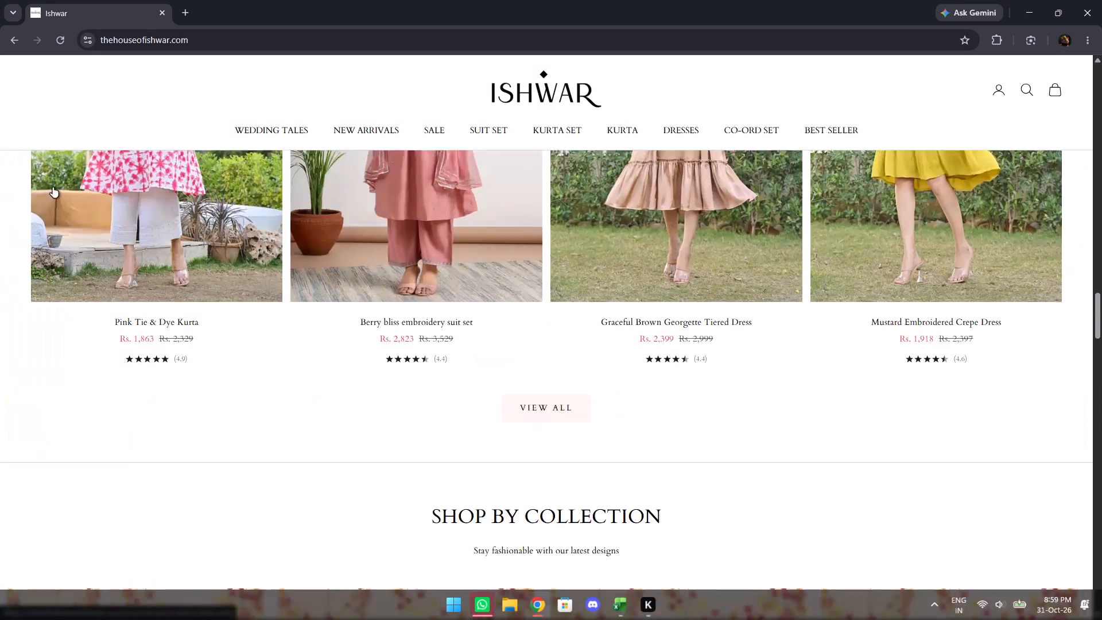
pyautogui.scroll(5, 53, 187)
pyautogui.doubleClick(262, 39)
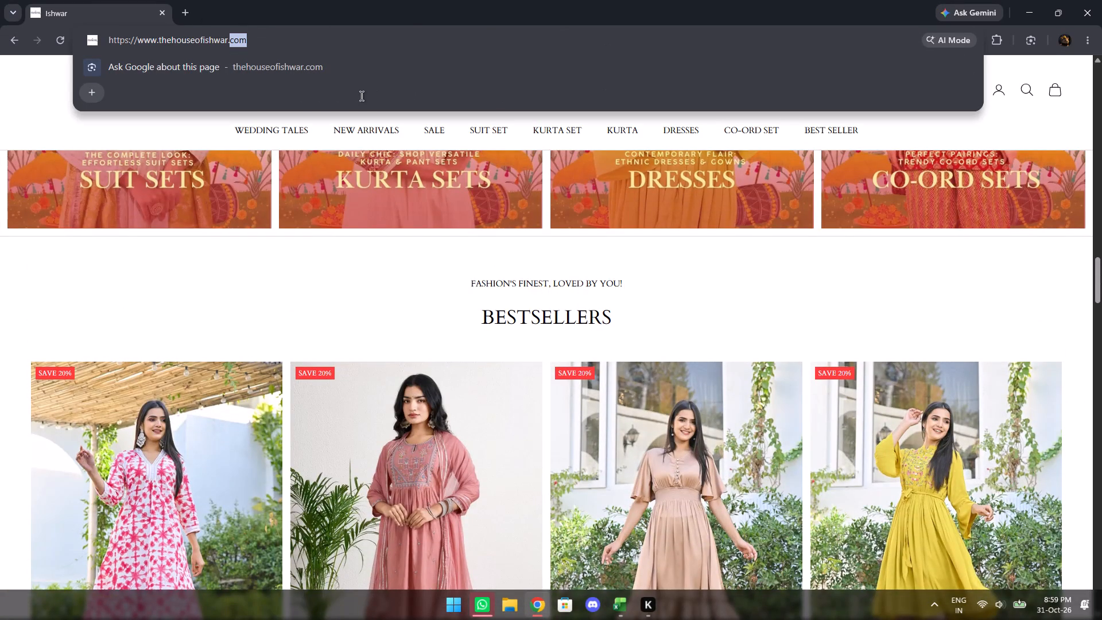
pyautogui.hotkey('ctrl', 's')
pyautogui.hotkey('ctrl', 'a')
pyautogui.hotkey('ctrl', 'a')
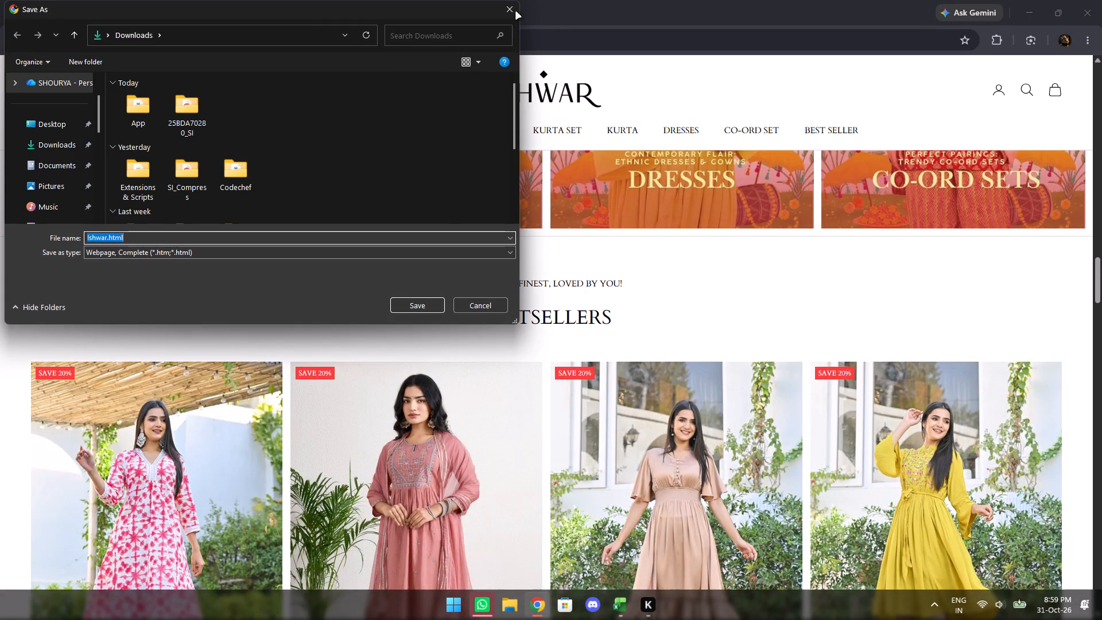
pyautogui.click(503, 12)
pyautogui.click(257, 45)
pyautogui.hotkey('ctrl', 'a')
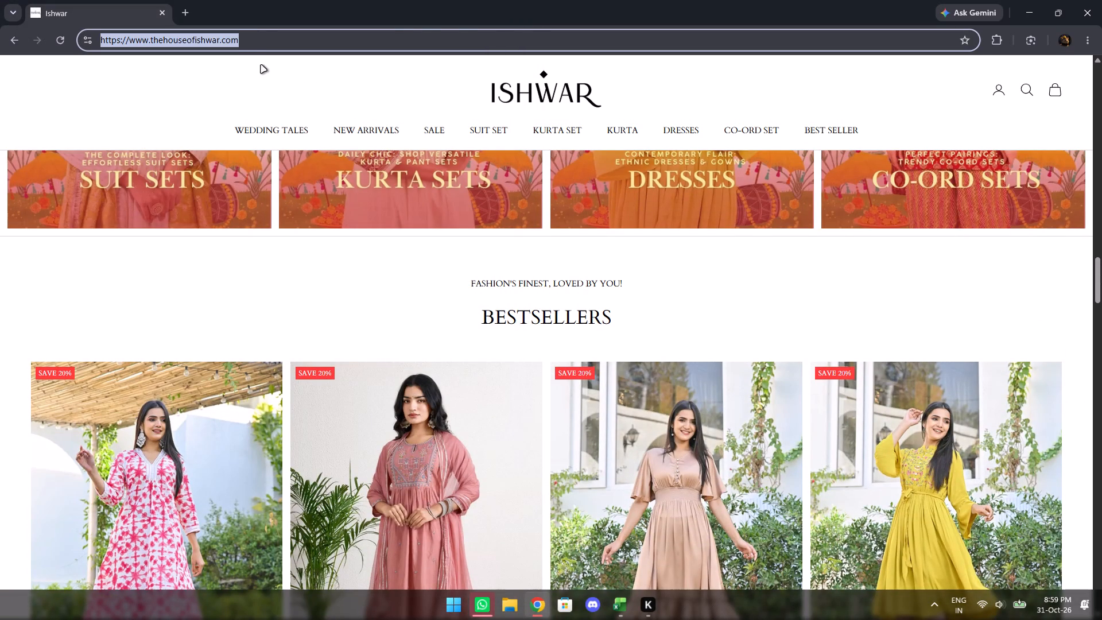
pyautogui.hotkey('ctrl', 'c')
pyautogui.hotkey('ctrl', 'v')
pyautogui.keyDown('ctrl'); pyautogui.click(280, 32); pyautogui.keyUp('ctrl')
pyautogui.moveTo(319, 42); pyautogui.dragTo(0, 42)
pyautogui.hotkey('ctrl', 'c')
pyautogui.hotkey('alt', 'Tab')
pyautogui.moveTo(988, 343); pyautogui.dragTo(988, 350)
pyautogui.click(988, 350)
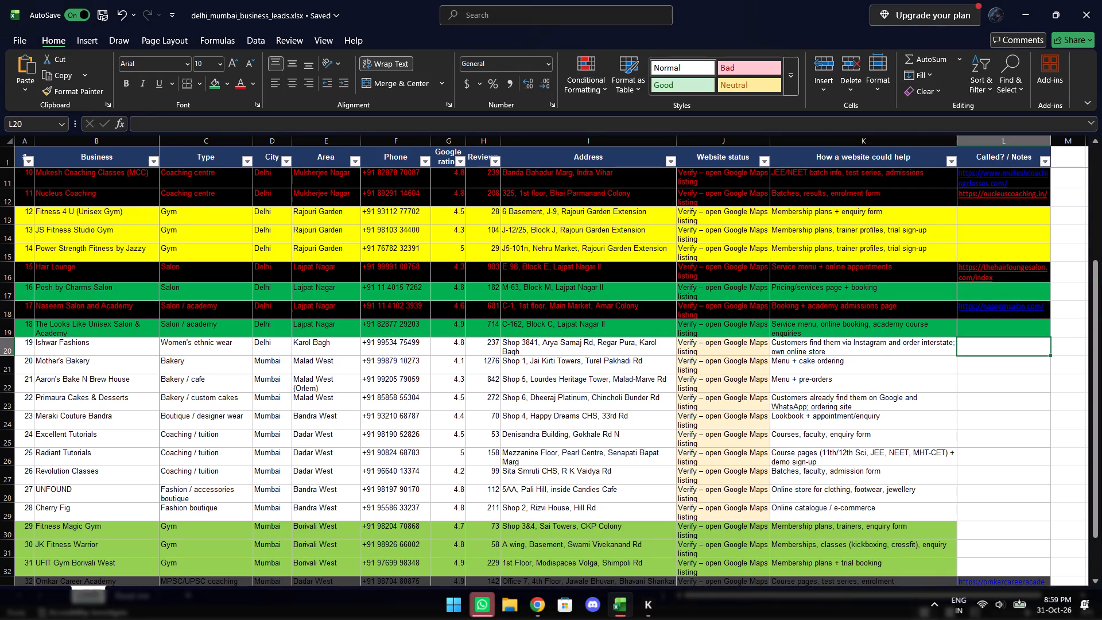
pyautogui.doubleClick(985, 344)
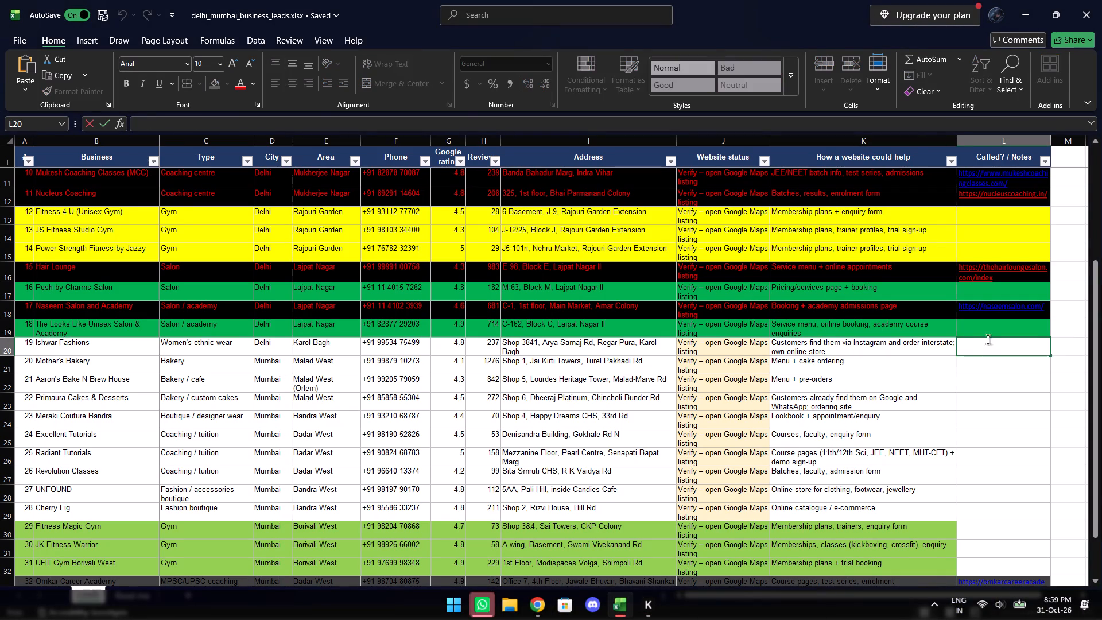
pyautogui.hotkey('ctrl', 'c')
pyautogui.hotkey('ctrl', 'v')
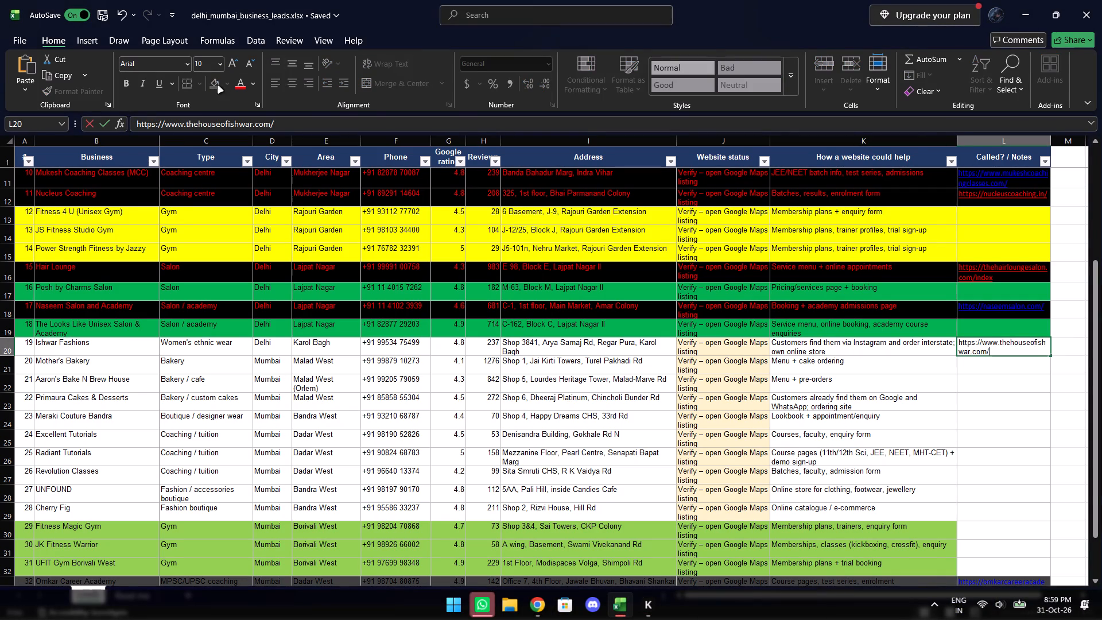
# Format the Ishwar Fashions row from # through Called? / Notes with black fill and red text.
pyautogui.moveTo(25, 351); pyautogui.dragTo(961, 335)
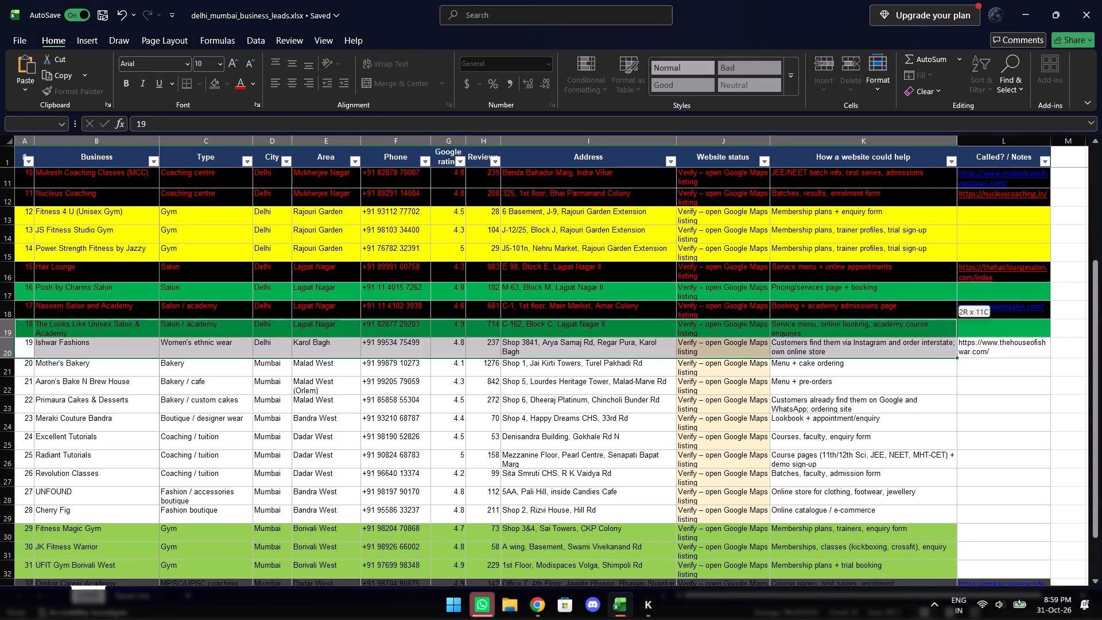
pyautogui.moveTo(961, 335); pyautogui.dragTo(1039, 350)
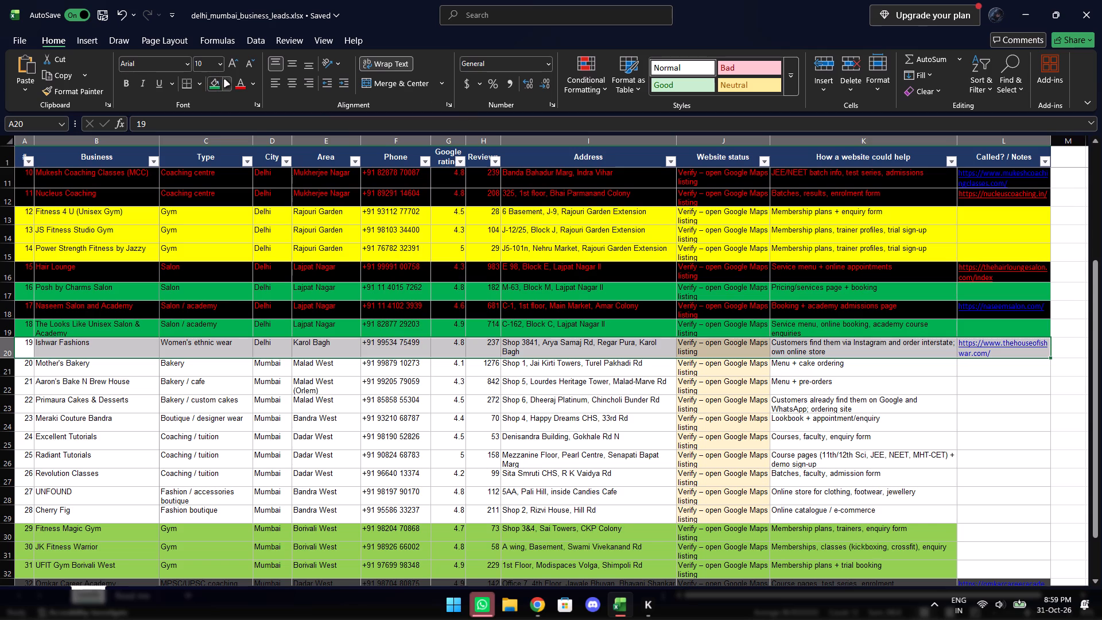
pyautogui.click(226, 80)
pyautogui.click(236, 144)
pyautogui.click(239, 85)
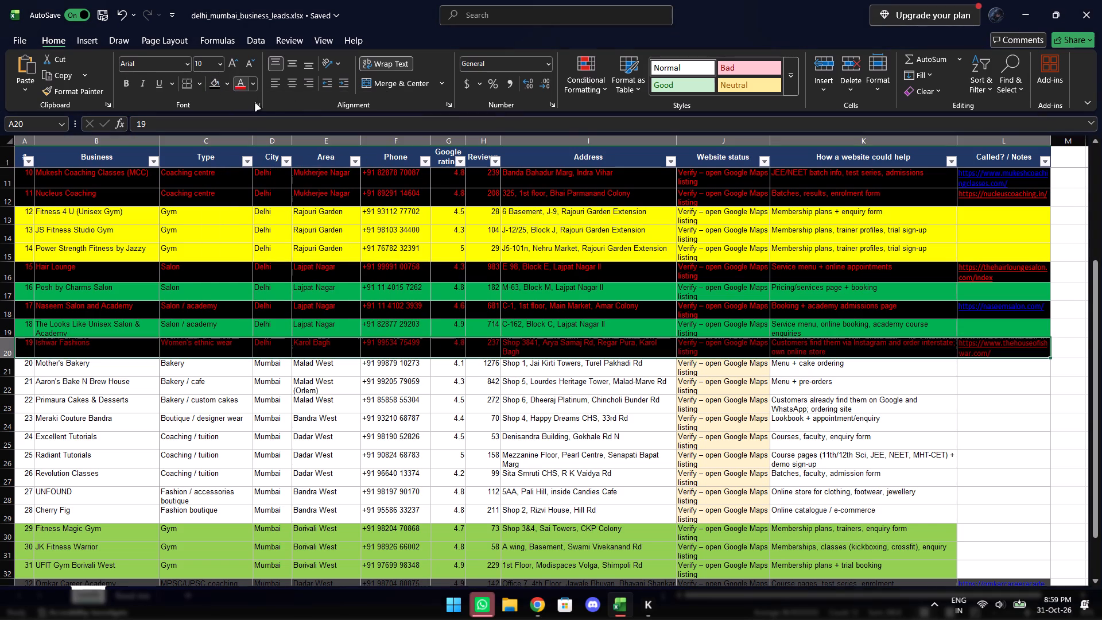
# Copy the business name Mother's Bakery from the spreadsheet and search Google for it in Chrome.
pyautogui.click(237, 319)
pyautogui.click(142, 369)
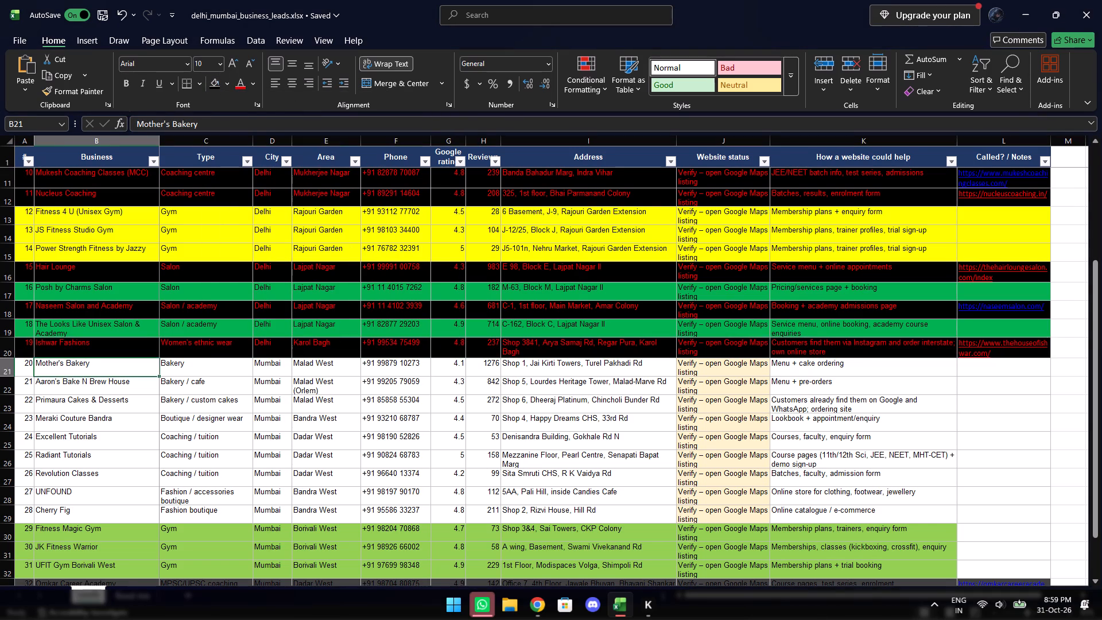
pyautogui.hotkey('ctrl', 'c')
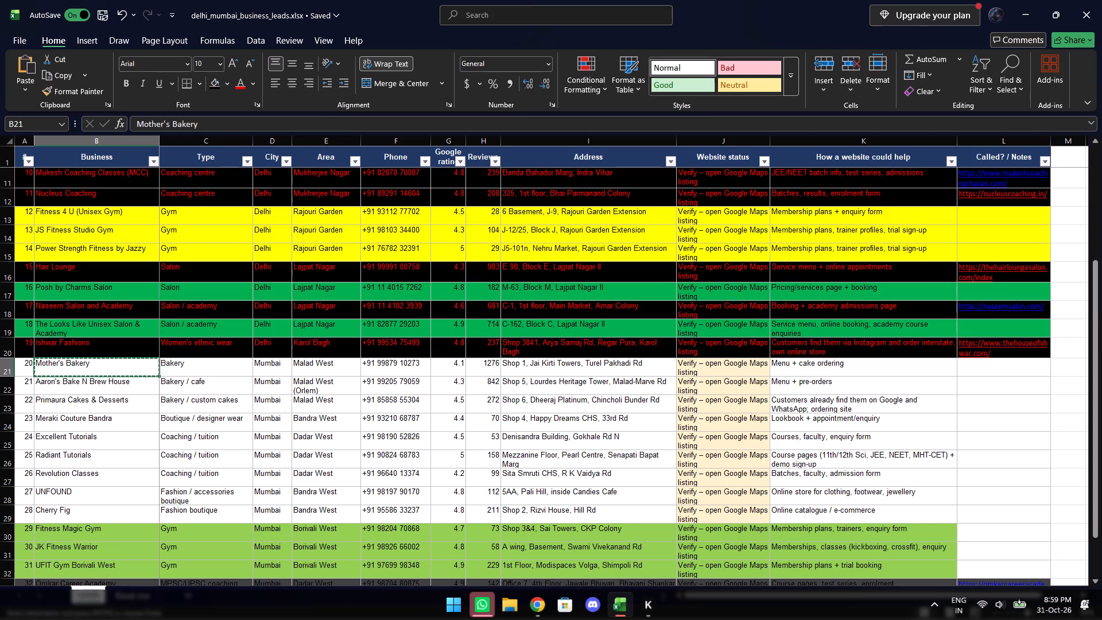
pyautogui.hotkey('alt', 'Tab')
pyautogui.hotkey('ctrl', 'v')
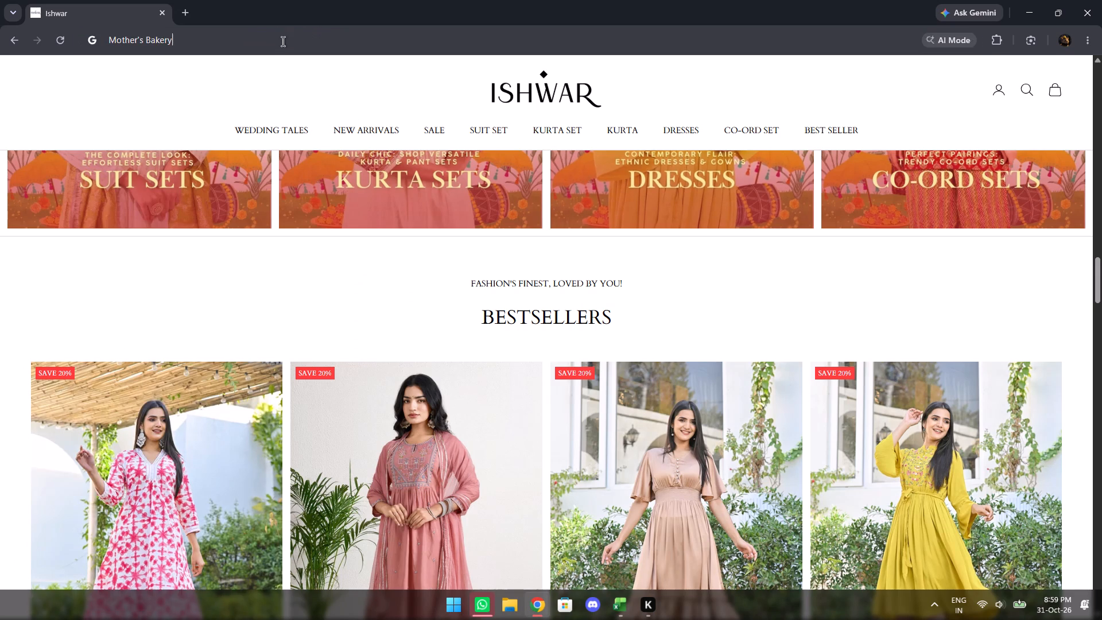
pyautogui.press('Return')
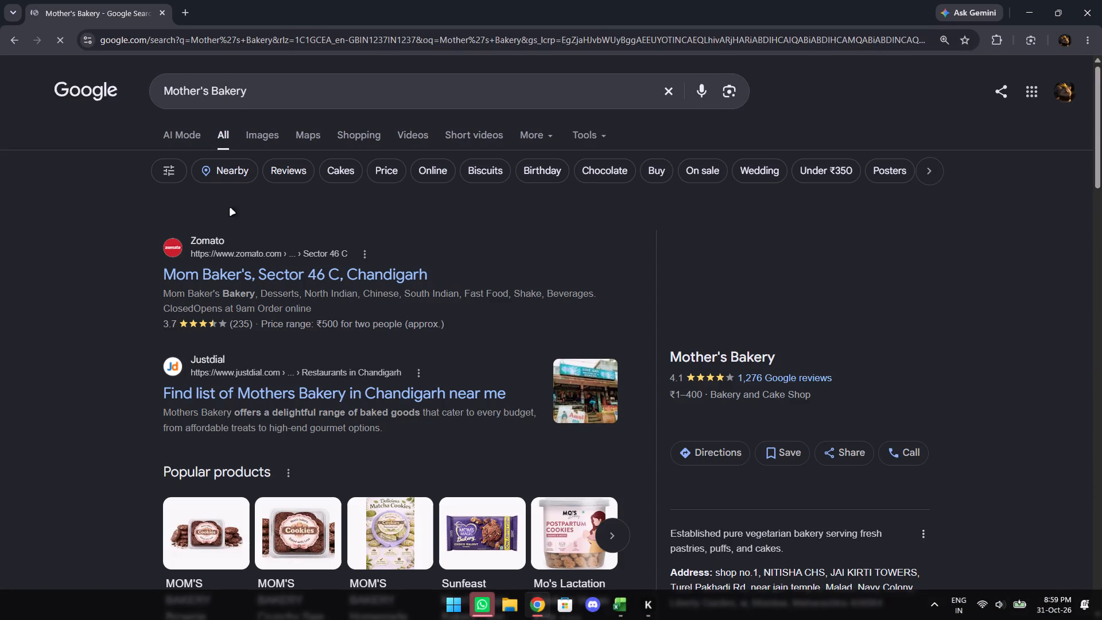
# Examine the Mother's Bakery search results and business listing for the bakery's own website.
pyautogui.scroll(-16, 246, 303)
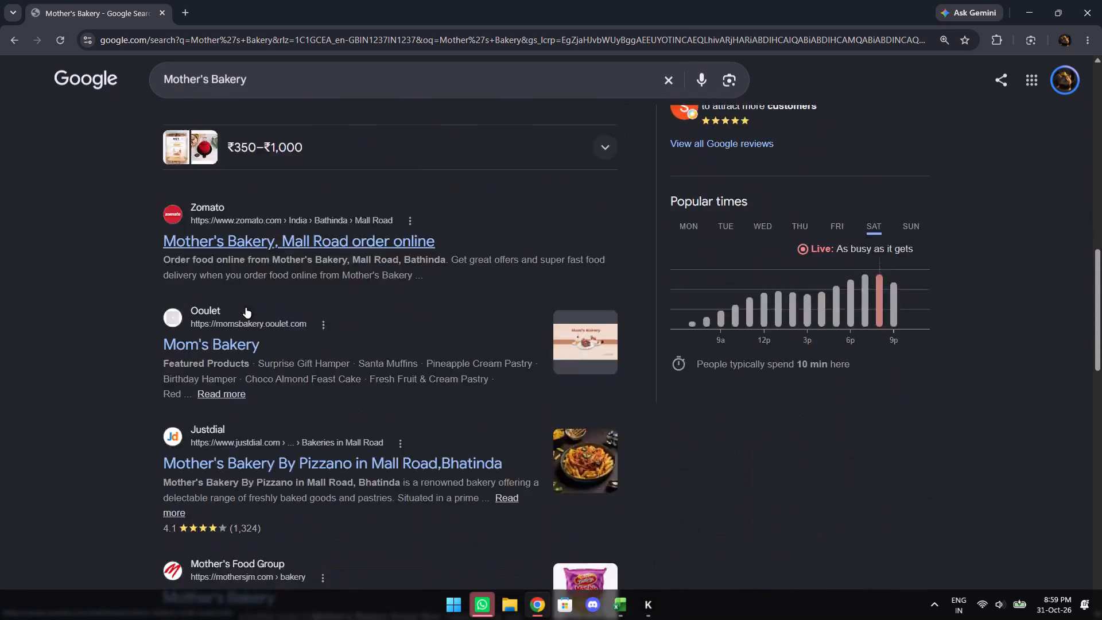
pyautogui.scroll(2, 246, 308)
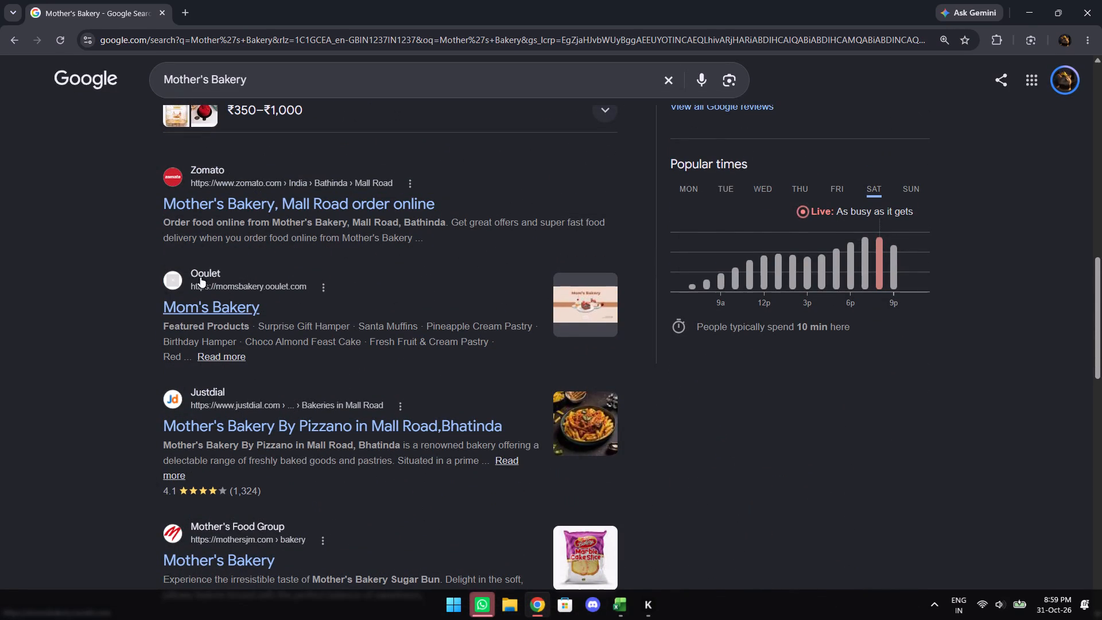
pyautogui.scroll(14, 437, 290)
pyautogui.scroll(-12, 271, 193)
pyautogui.scroll(-1, 360, 279)
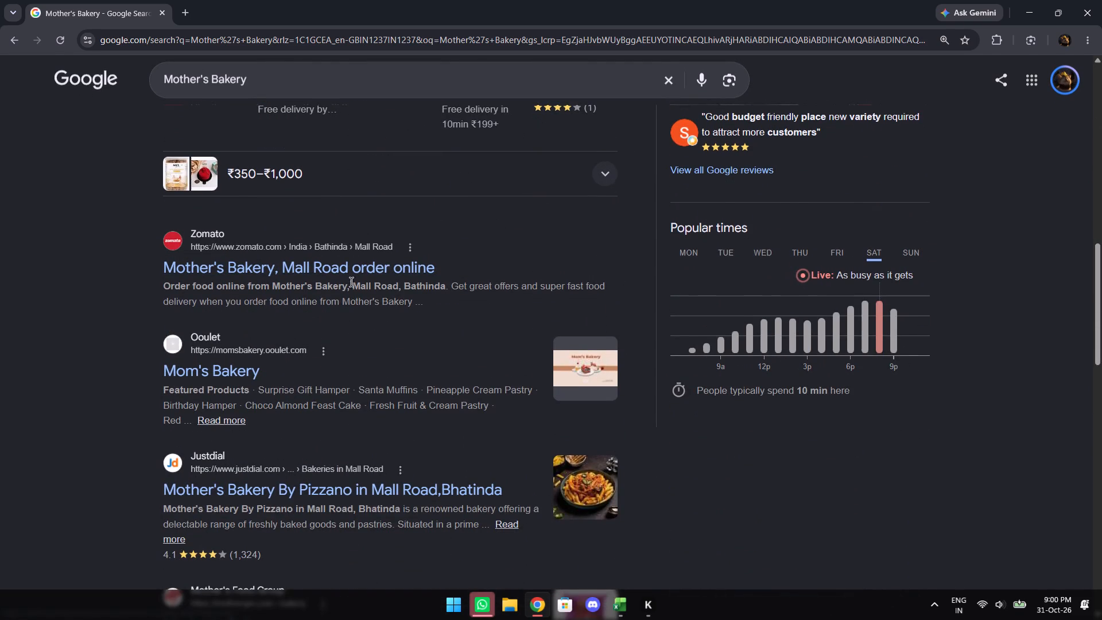
pyautogui.scroll(1, 236, 316)
pyautogui.scroll(-1, 243, 299)
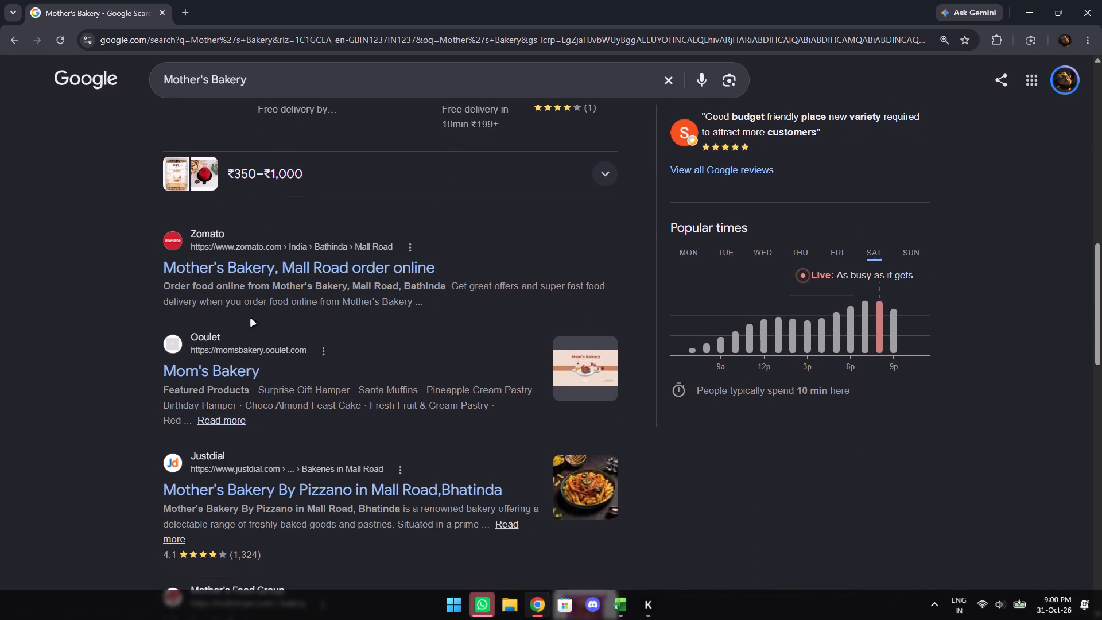
pyautogui.scroll(-1, 232, 327)
pyautogui.scroll(-5, 295, 324)
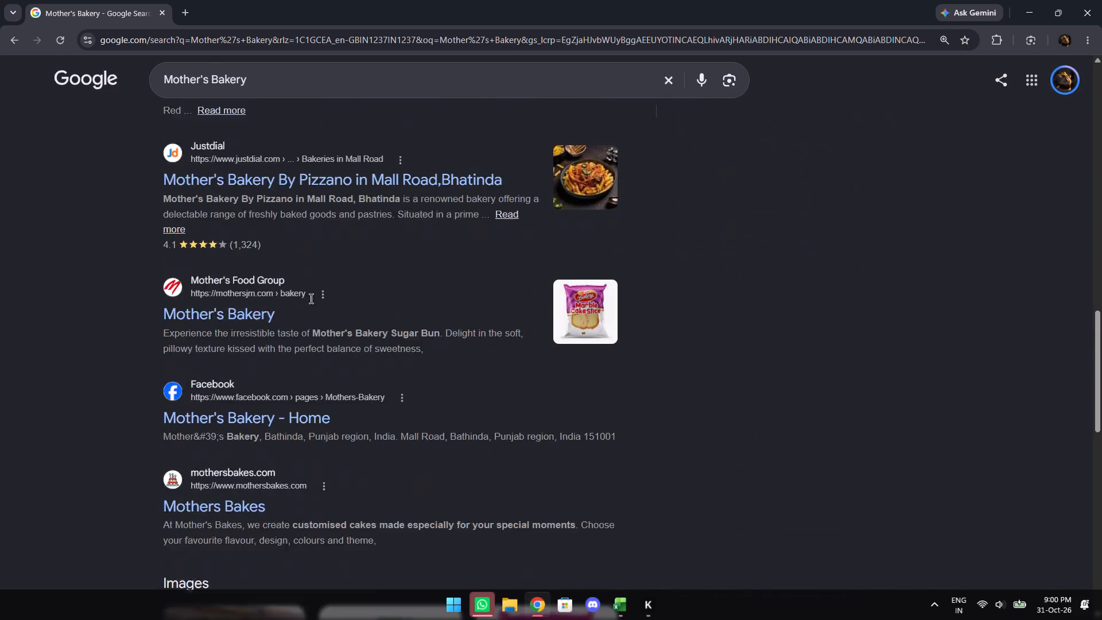
pyautogui.scroll(3, 311, 285)
pyautogui.scroll(-1, 236, 308)
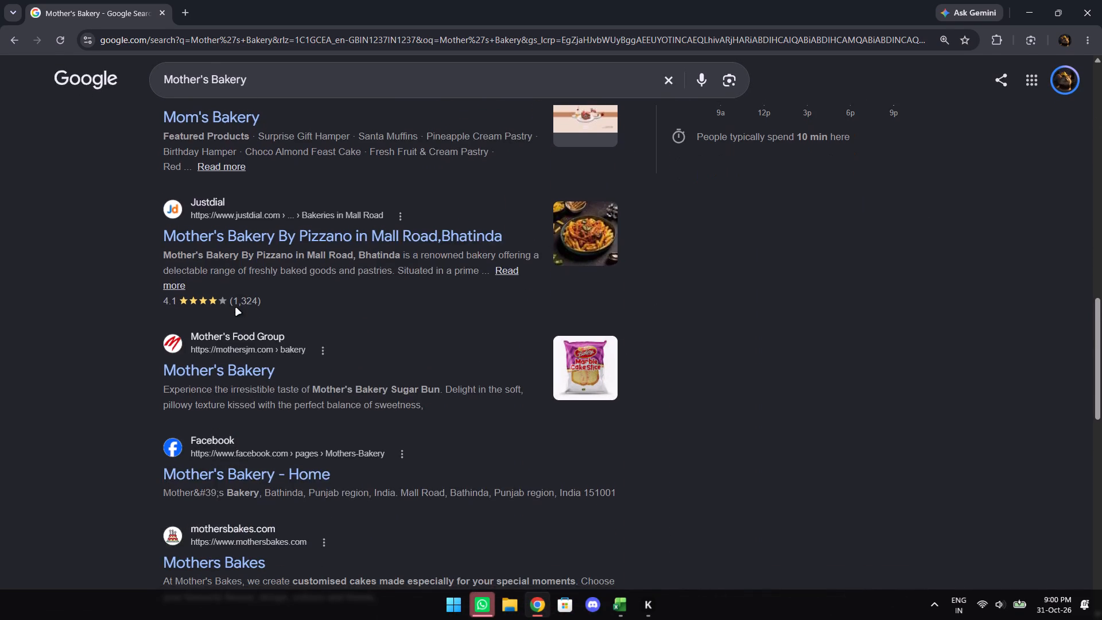
pyautogui.scroll(-5, 236, 308)
pyautogui.scroll(9, 236, 308)
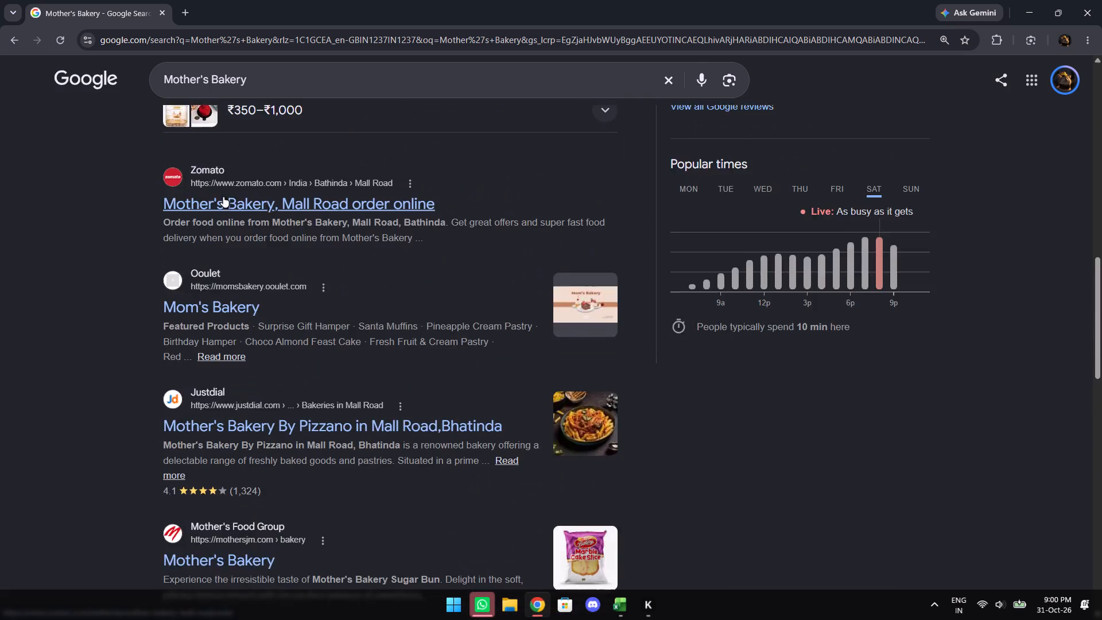
pyautogui.scroll(13, 223, 197)
# Switch to Excel and fill the Mother's Bakery row from # through Called? / Notes with standard Green.
pyautogui.hotkey('alt', 'Tab')
pyautogui.click(59, 373)
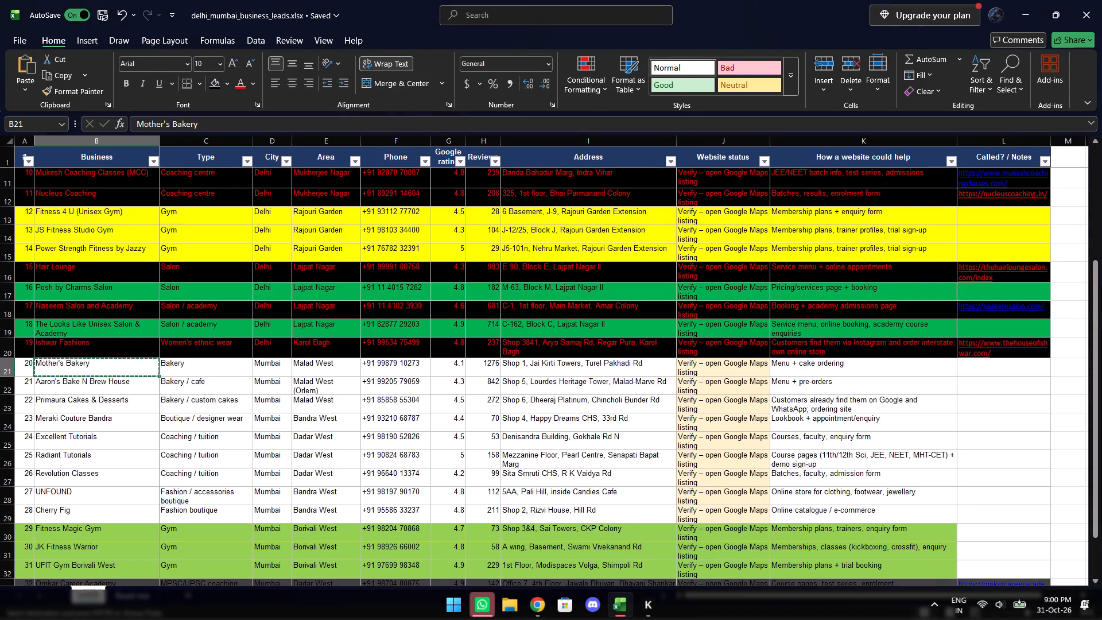
pyautogui.click(21, 369)
pyautogui.moveTo(24, 369); pyautogui.dragTo(977, 366)
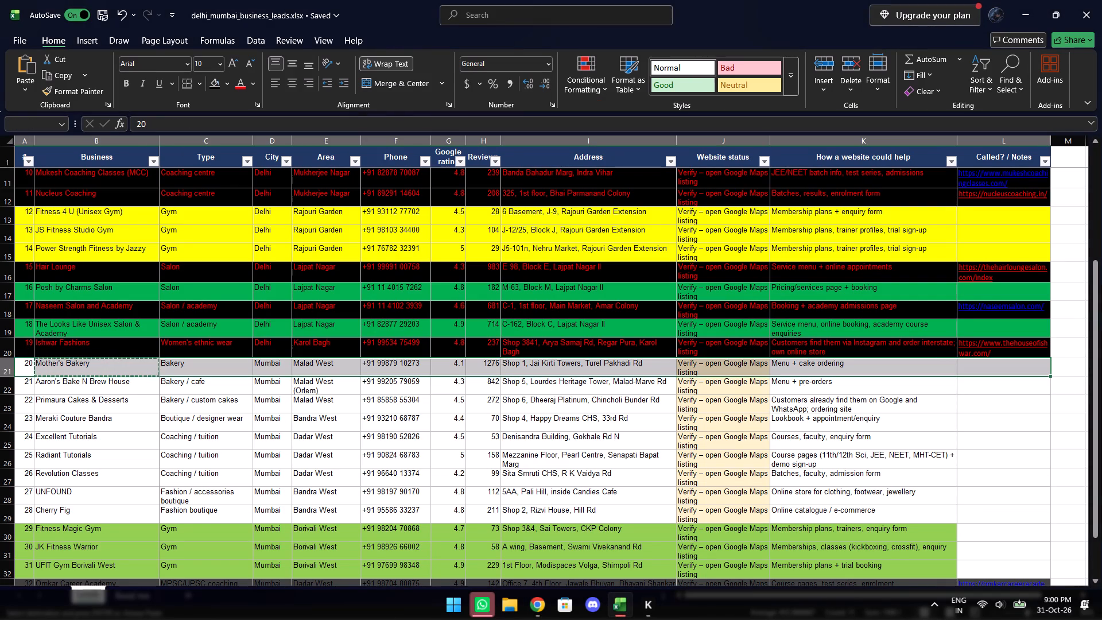
pyautogui.click(255, 84)
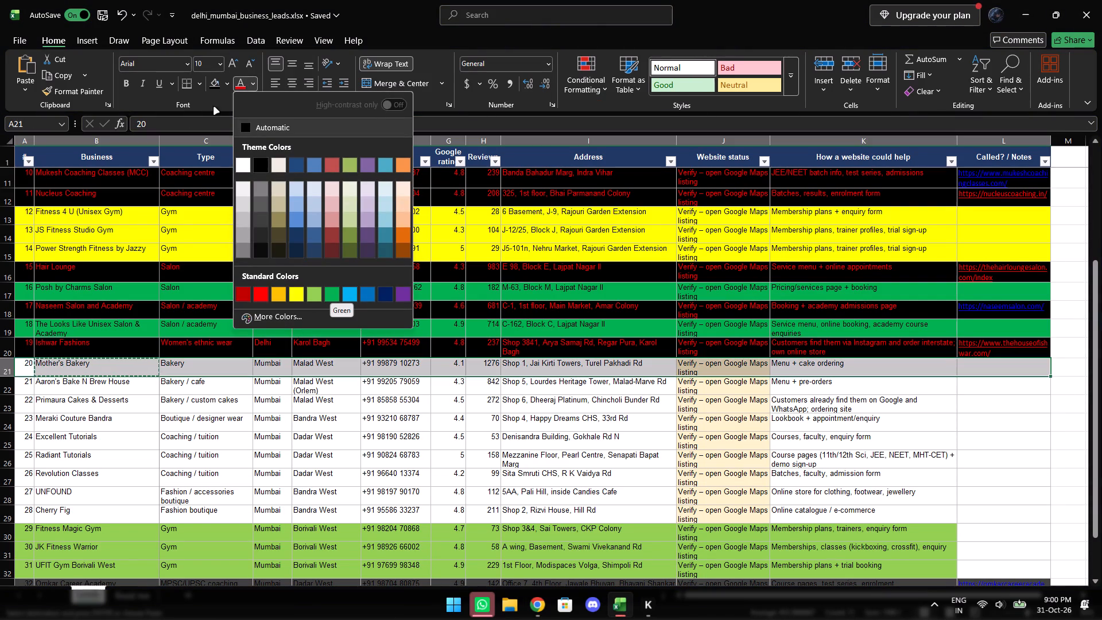
pyautogui.click(226, 83)
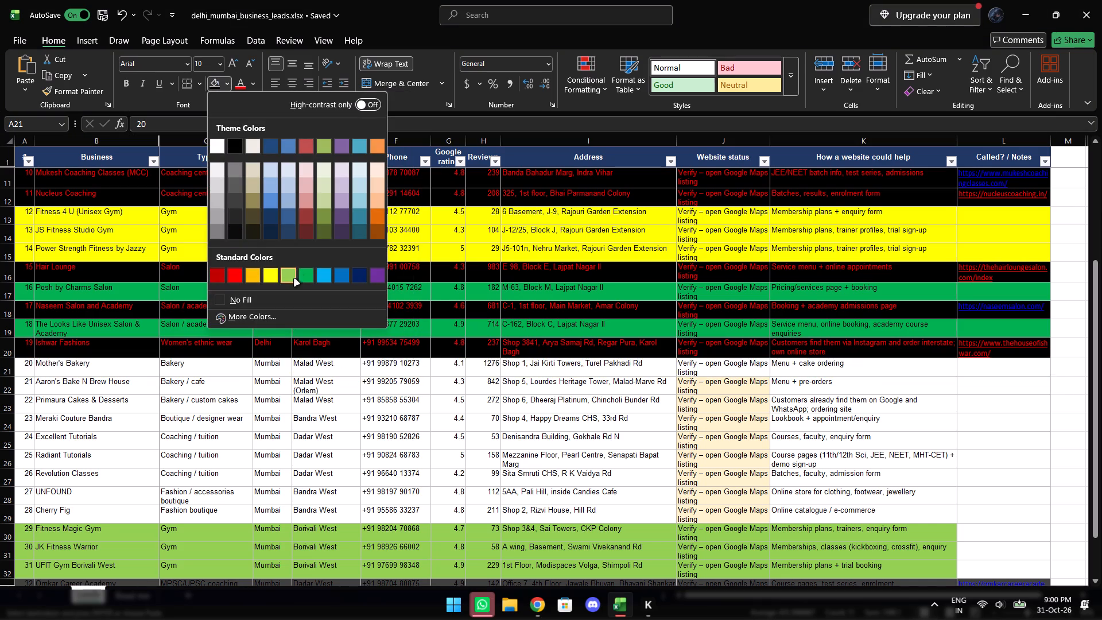
pyautogui.click(304, 270)
pyautogui.click(148, 429)
# Copy the business name Aaron's Bake N Brew House, try to search Google for it in Chrome and check the results for a website.
pyautogui.click(49, 393)
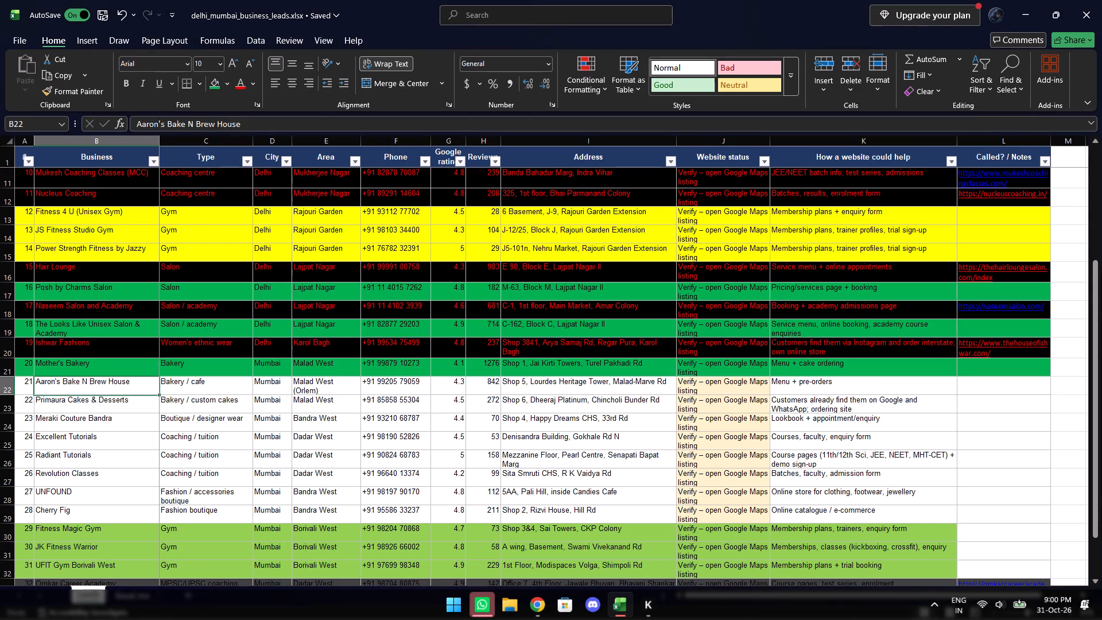
pyautogui.hotkey('ctrl', 'c')
pyautogui.hotkey('alt', 'Tab')
pyautogui.moveTo(312, 73); pyautogui.dragTo(290, 76)
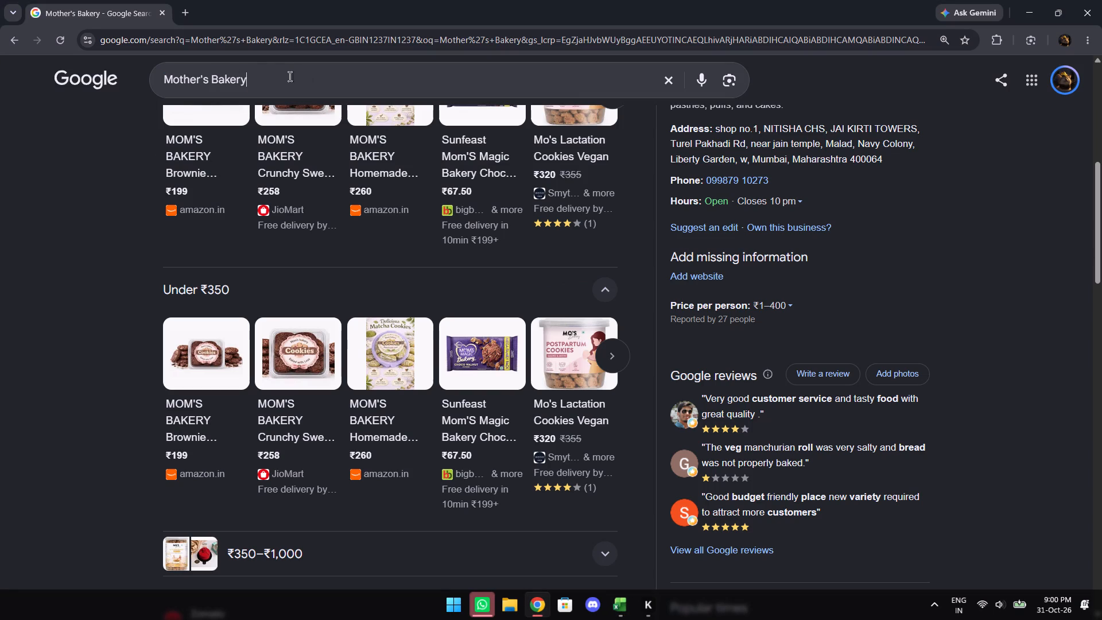
pyautogui.moveTo(290, 76); pyautogui.dragTo(99, 79)
pyautogui.hotkey('ctrl', 'c')
pyautogui.hotkey('ctrl', 'v')
pyautogui.hotkey('ctrl', 'Return')
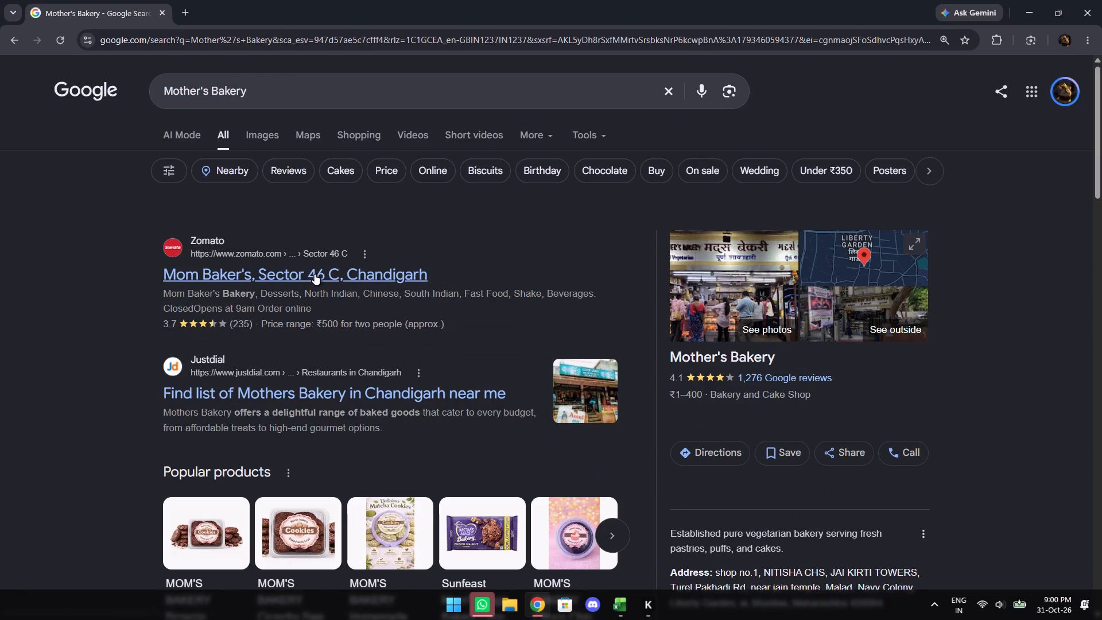
pyautogui.scroll(-5, 269, 383)
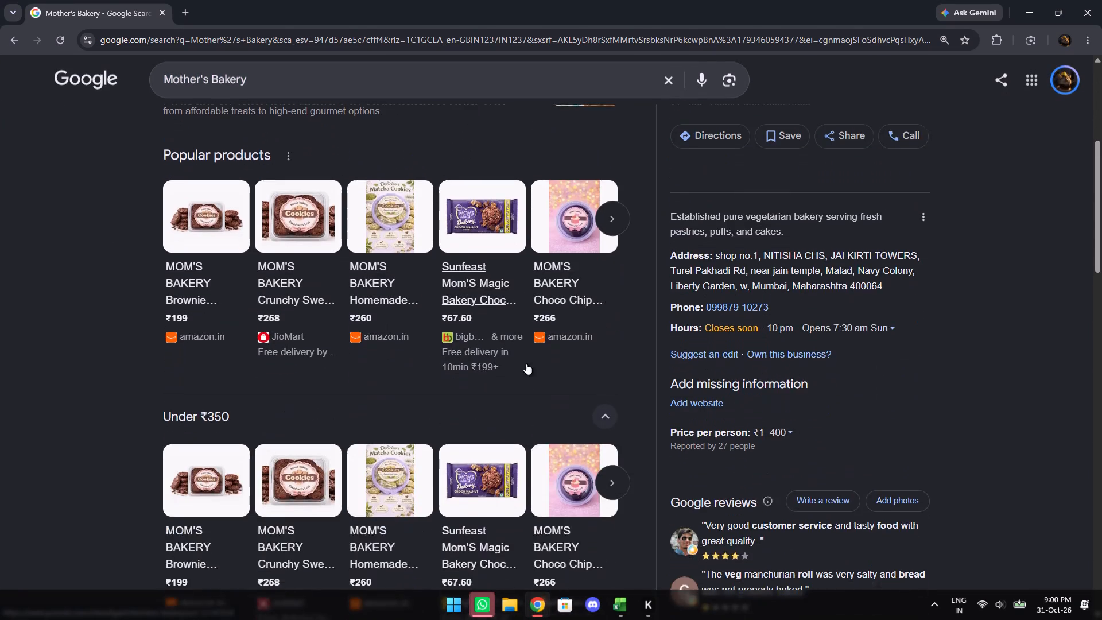
pyautogui.scroll(-4, 479, 363)
pyautogui.scroll(-4, 280, 346)
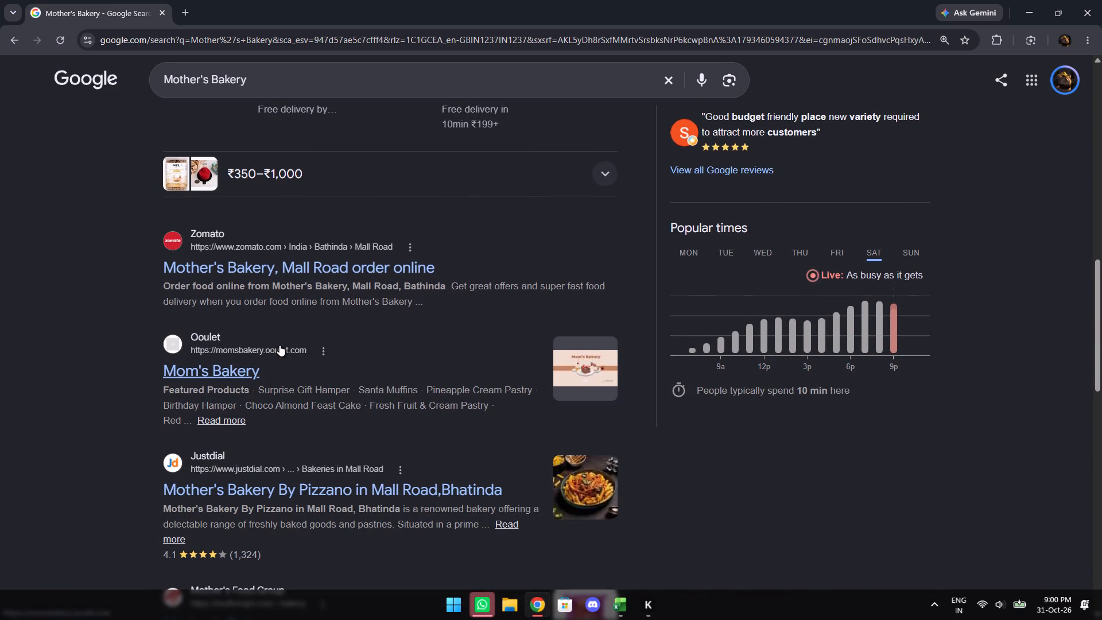
pyautogui.scroll(10, 300, 324)
# Return to Excel and fill the Aaron's Bake N Brew House row from # through Called? / Notes with green.
pyautogui.hotkey('alt', 'Tab')
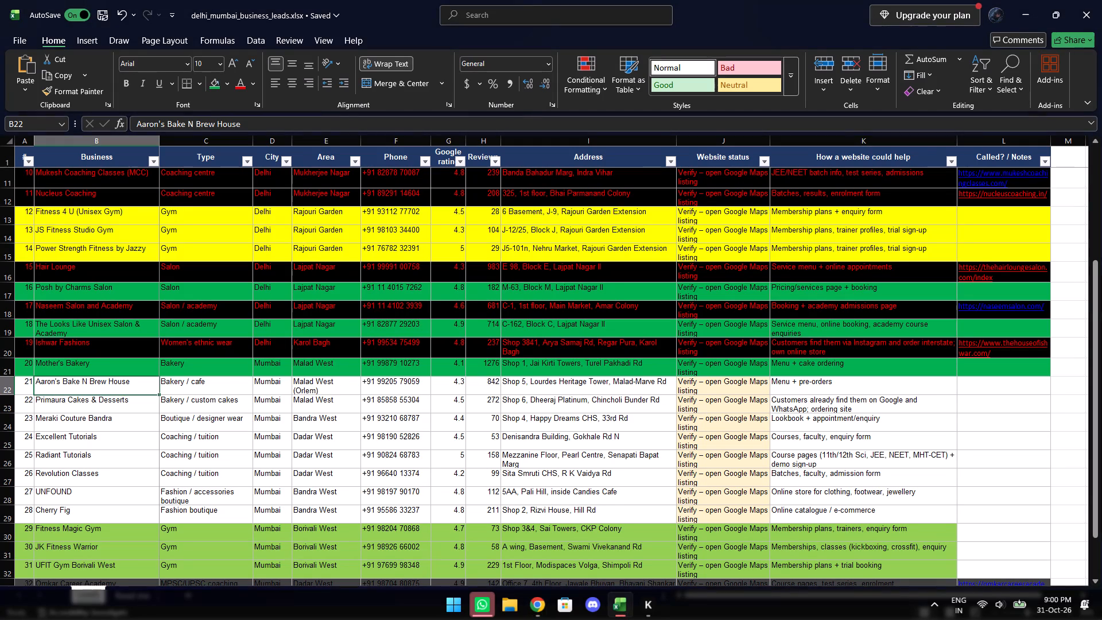
pyautogui.click(29, 384)
pyautogui.moveTo(28, 384); pyautogui.dragTo(91, 383)
pyautogui.click(89, 384)
pyautogui.moveTo(21, 386); pyautogui.dragTo(1018, 383)
pyautogui.click(217, 86)
pyautogui.click(70, 441)
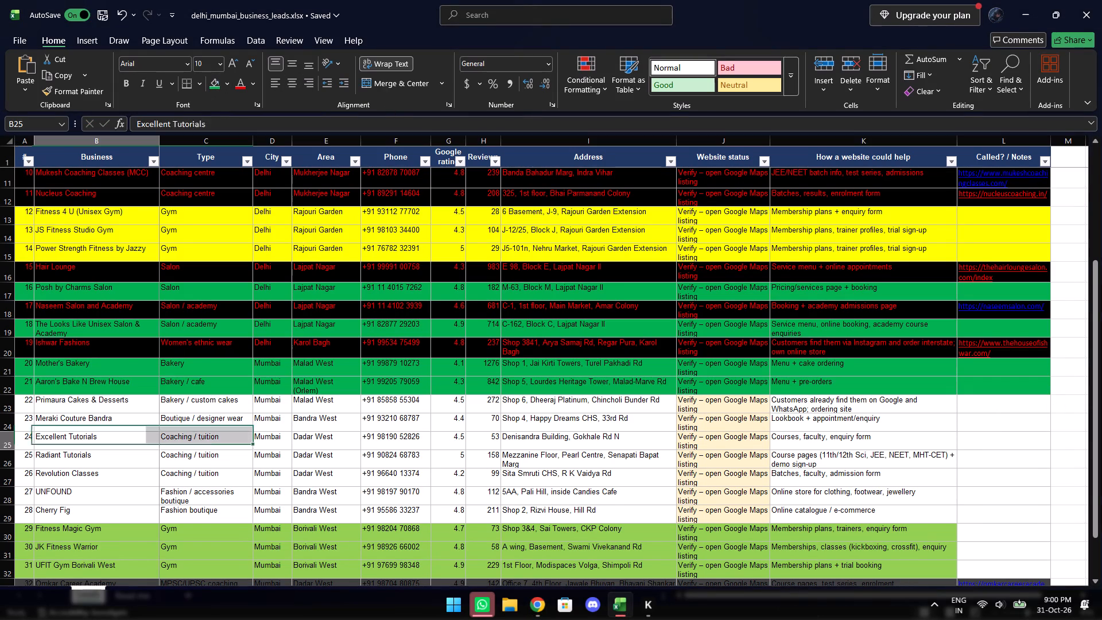
# Copy the business name Primaura Cakes & Desserts, search Google for it in Chrome and check the results for a website.
pyautogui.click(57, 402)
pyautogui.hotkey('ctrl', 'c')
pyautogui.hotkey('alt', 'Tab')
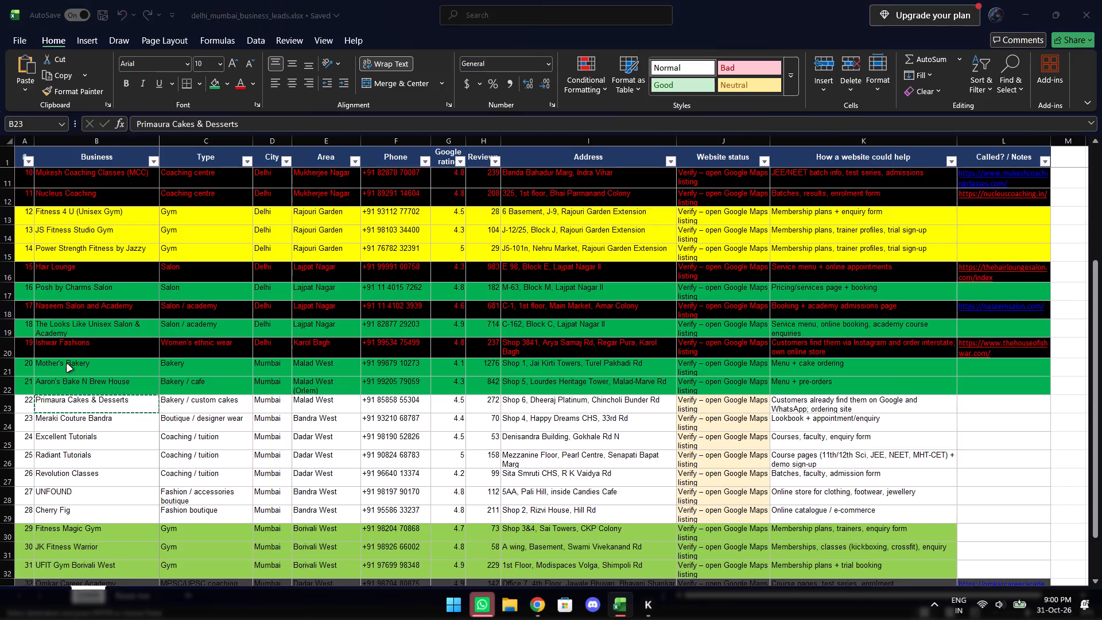
pyautogui.moveTo(312, 60); pyautogui.dragTo(160, 77)
pyautogui.moveTo(271, 79); pyautogui.dragTo(7, 115)
pyautogui.hotkey('ctrl', 'v')
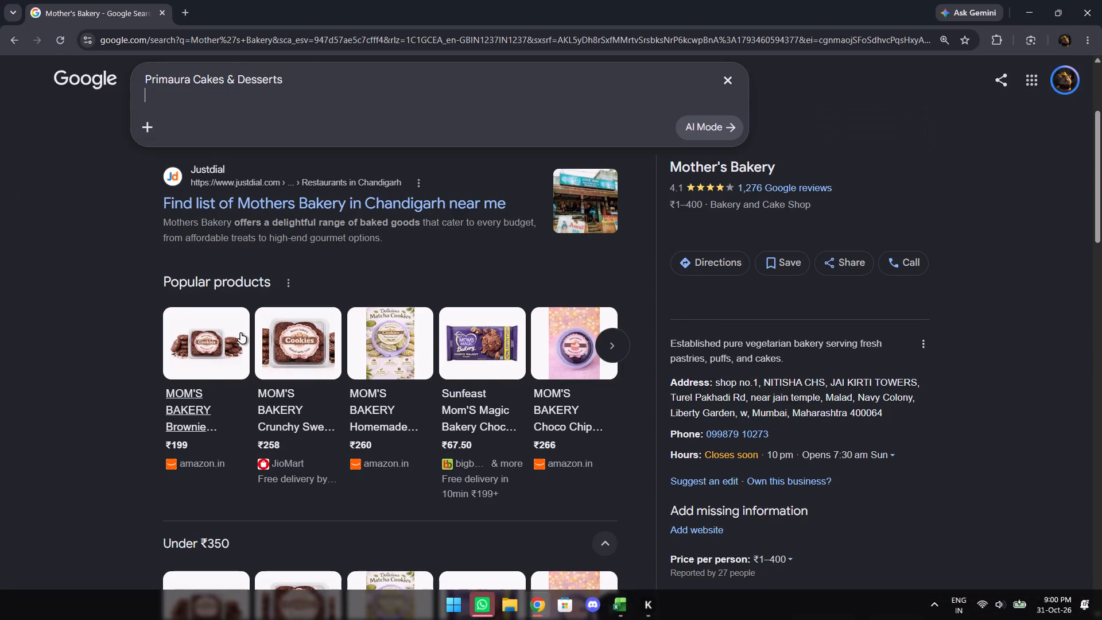
pyautogui.press('Return')
pyautogui.scroll(-1, 328, 291)
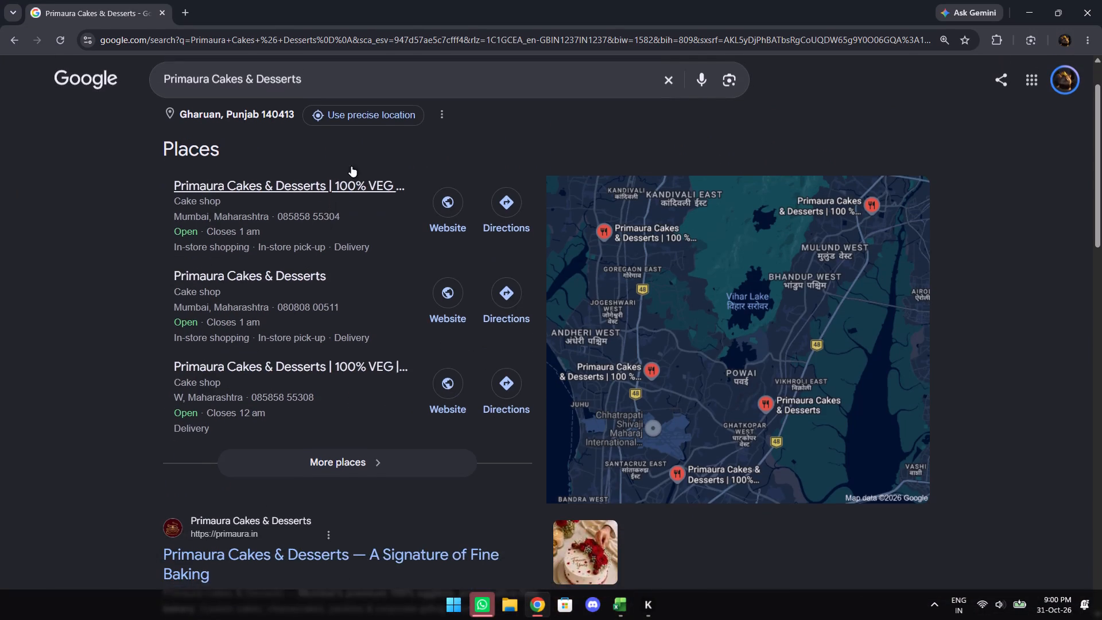
pyautogui.scroll(-1, 372, 153)
pyautogui.scroll(-3, 464, 144)
# Open the primaura.in result and examine the bakery site's outlets and cake menu.
pyautogui.click(275, 300)
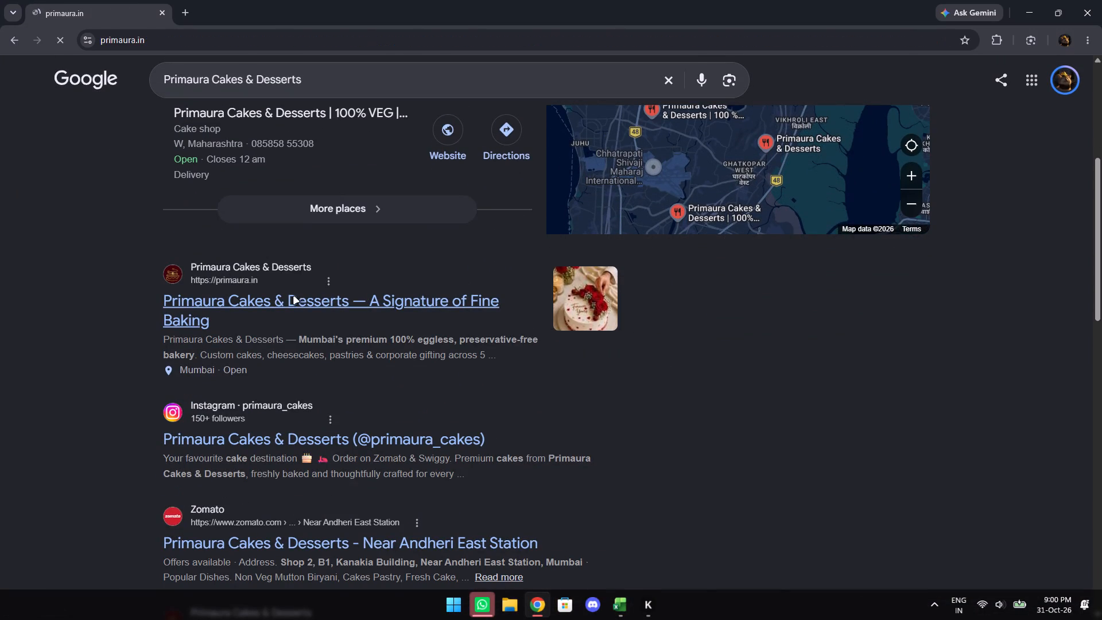
pyautogui.scroll(-14, 294, 281)
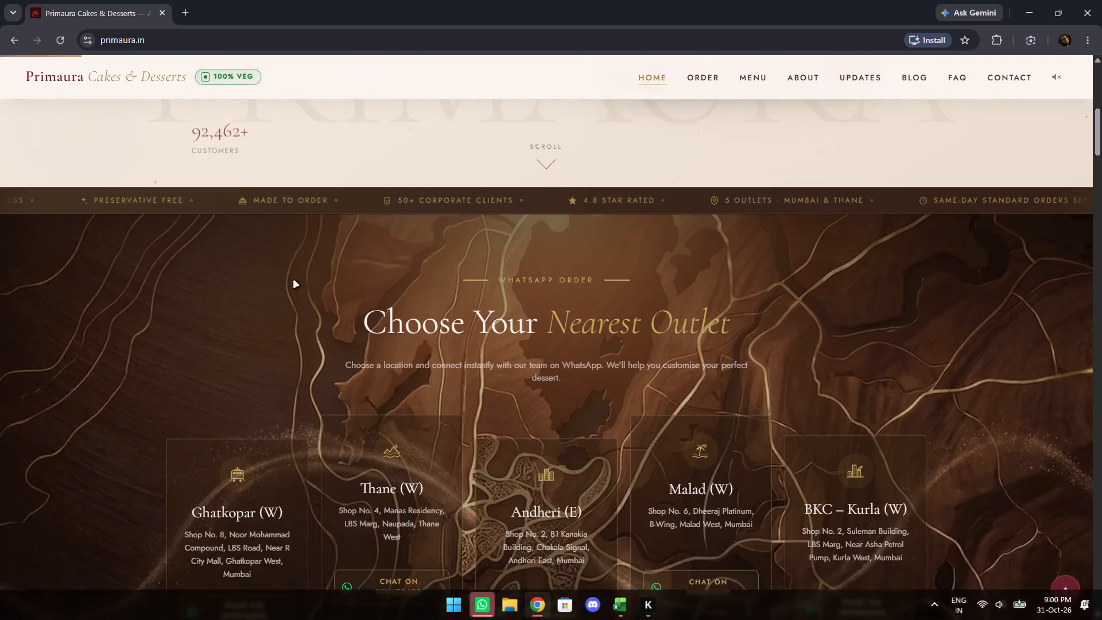
pyautogui.scroll(-19, 294, 281)
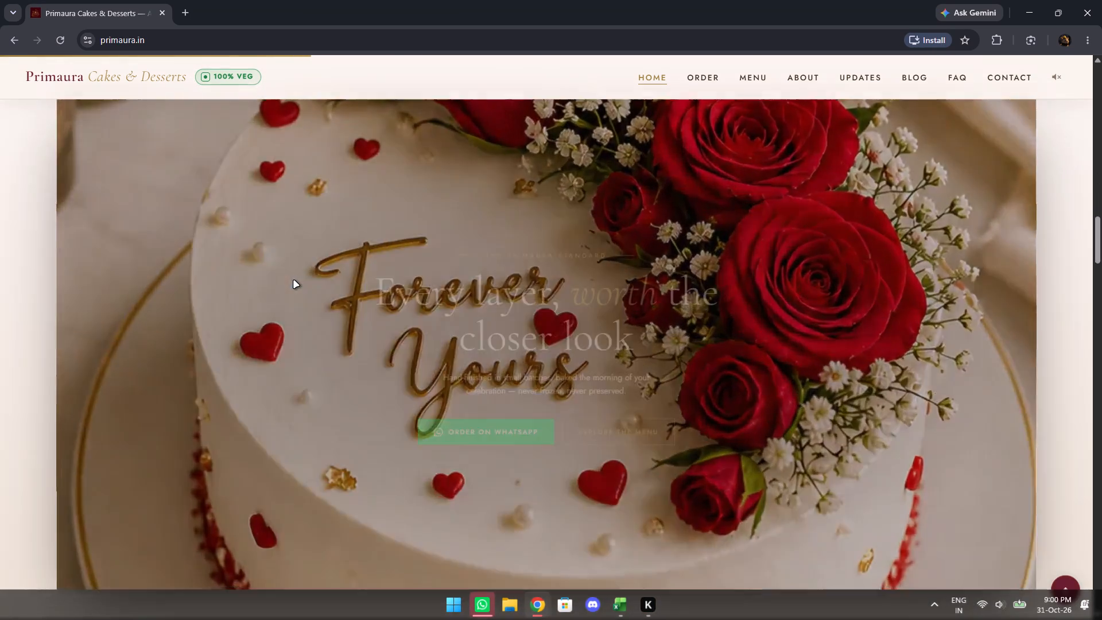
pyautogui.scroll(-10, 294, 281)
pyautogui.scroll(4, 262, 261)
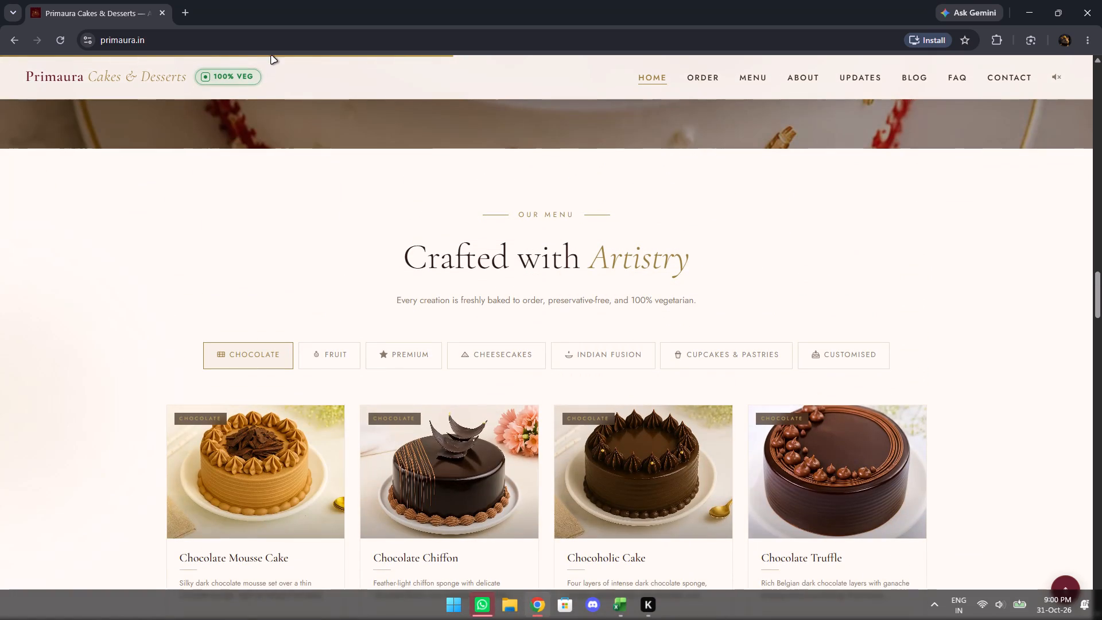
pyautogui.moveTo(284, 40); pyautogui.dragTo(28, 60)
pyautogui.hotkey('ctrl', 'c')
pyautogui.hotkey('alt', 'Tab')
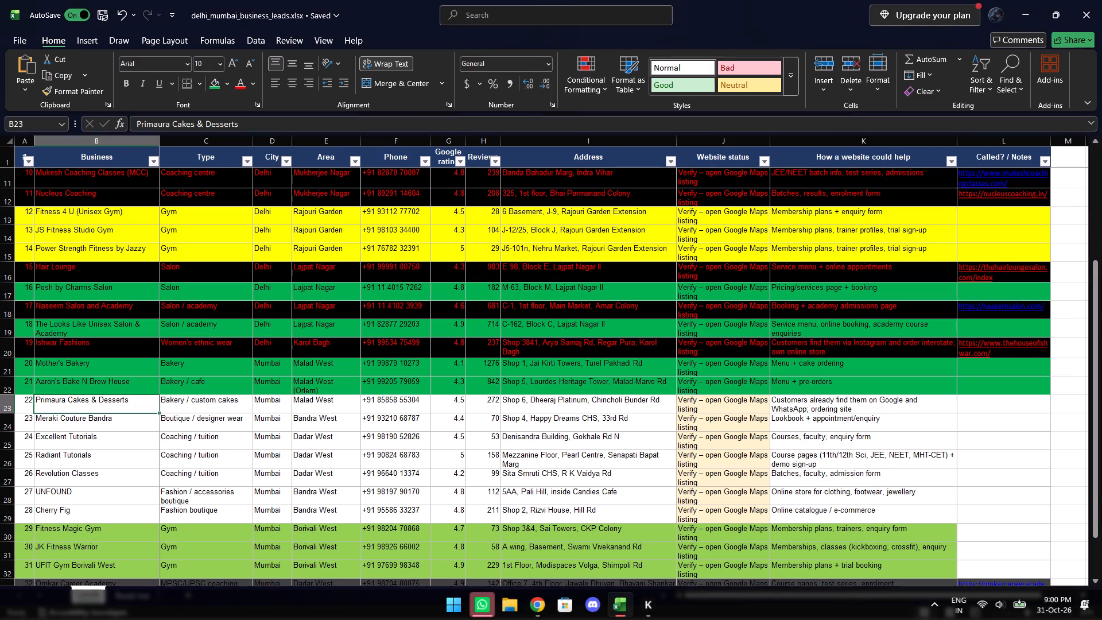
pyautogui.doubleClick(973, 405)
pyautogui.hotkey('ctrl', 'v')
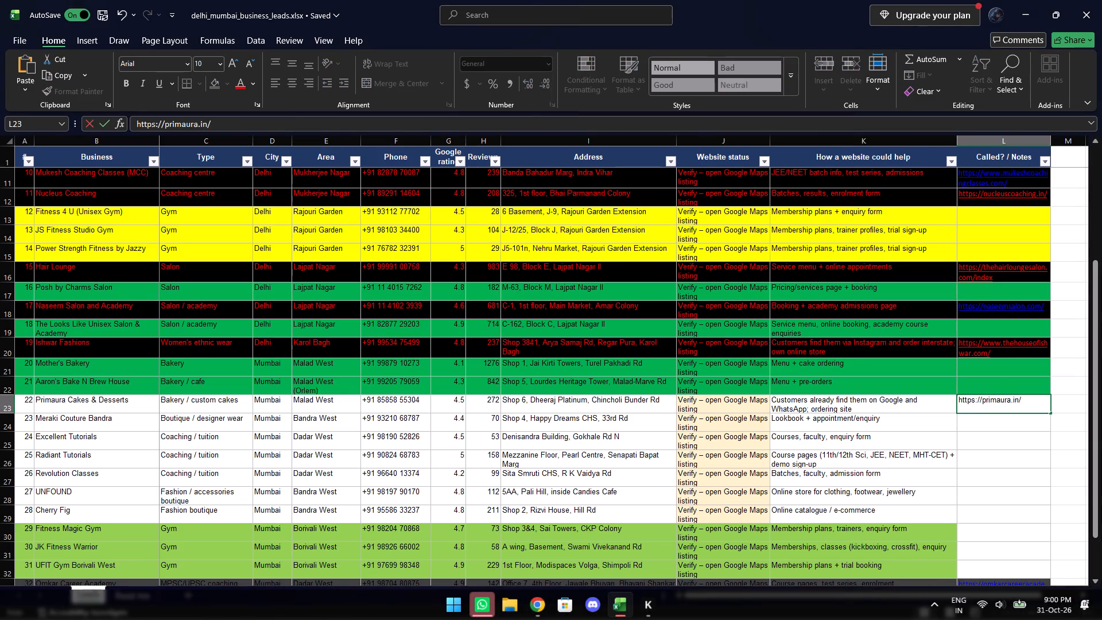
# Format the Primaura Cakes & Desserts row from # through Called? / Notes with black fill and red text.
pyautogui.moveTo(17, 406); pyautogui.dragTo(921, 404)
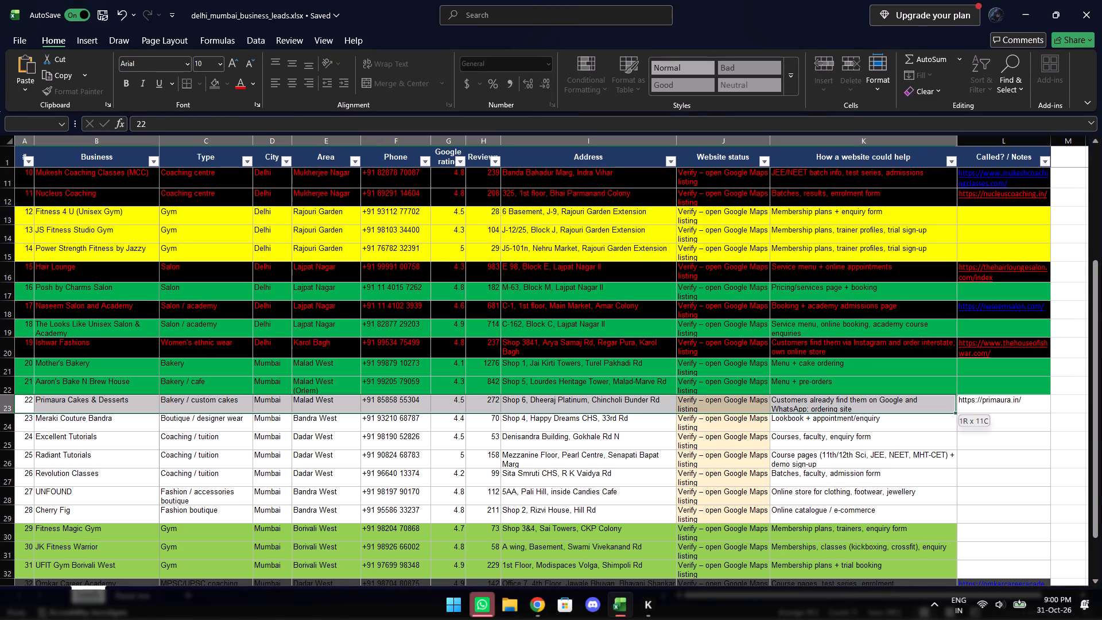
pyautogui.moveTo(921, 404); pyautogui.dragTo(1041, 400)
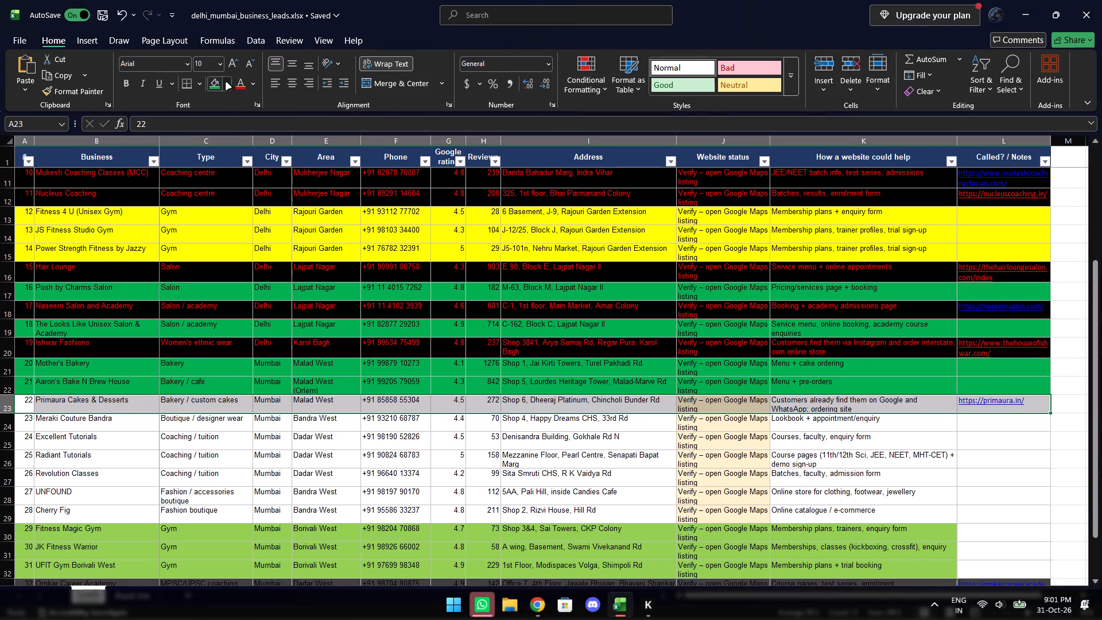
pyautogui.click(226, 83)
pyautogui.click(237, 147)
pyautogui.click(236, 83)
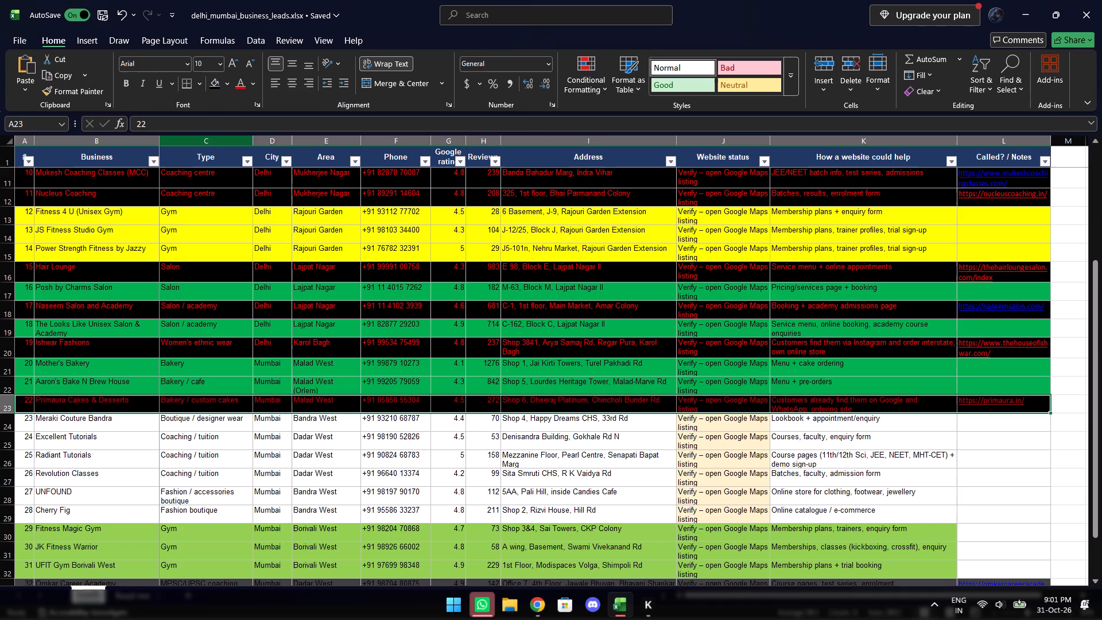
# Copy the business name Meraki Couture Bandra from Excel and search Google for it in Chrome.
pyautogui.click(101, 379)
pyautogui.click(53, 417)
pyautogui.hotkey('ctrl', 'c')
pyautogui.hotkey('alt', 'Tab')
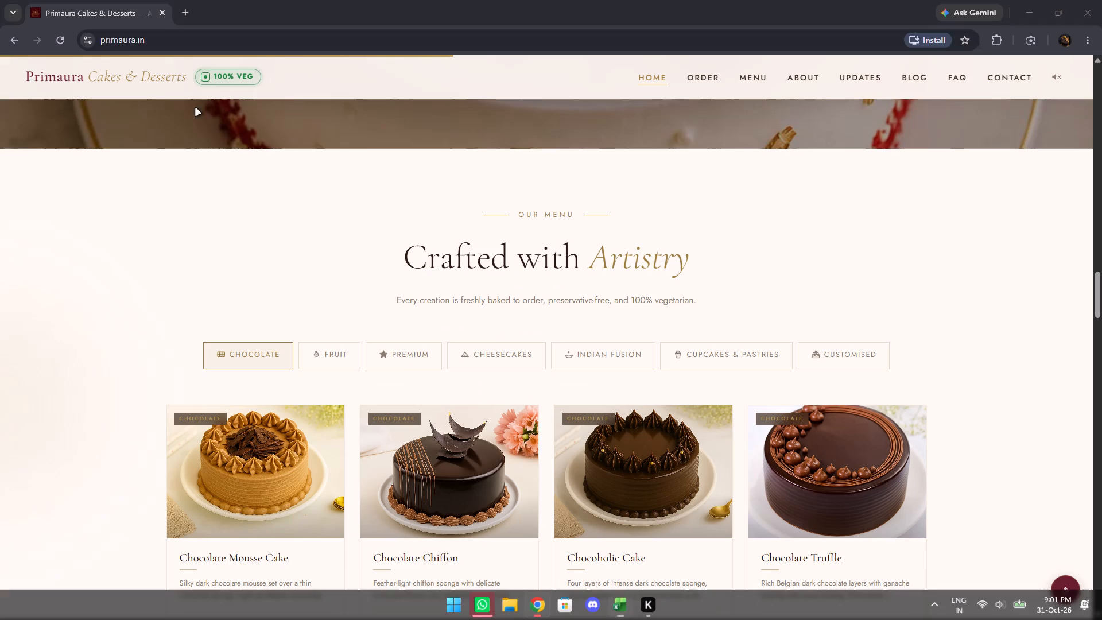
pyautogui.moveTo(197, 36); pyautogui.dragTo(10, 44)
pyautogui.hotkey('ctrl', 'v')
pyautogui.hotkey('ctrl', 'c')
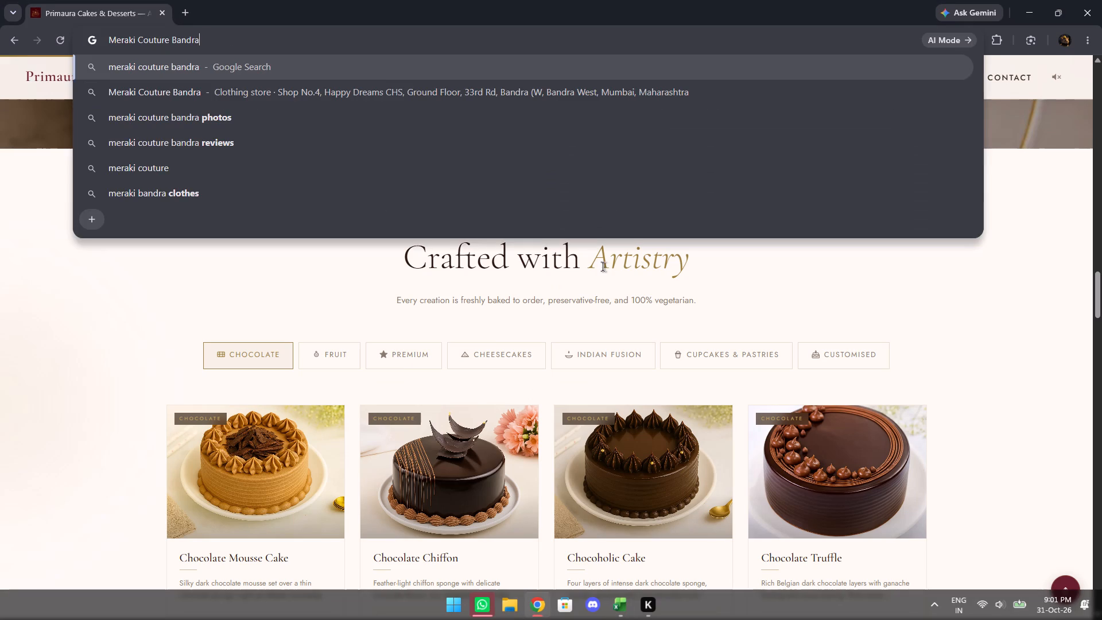
pyautogui.hotkey('ctrl', 'Return')
# Examine the Meraki Couture Bandra search results and business listing for an official website.
pyautogui.scroll(-4, 324, 202)
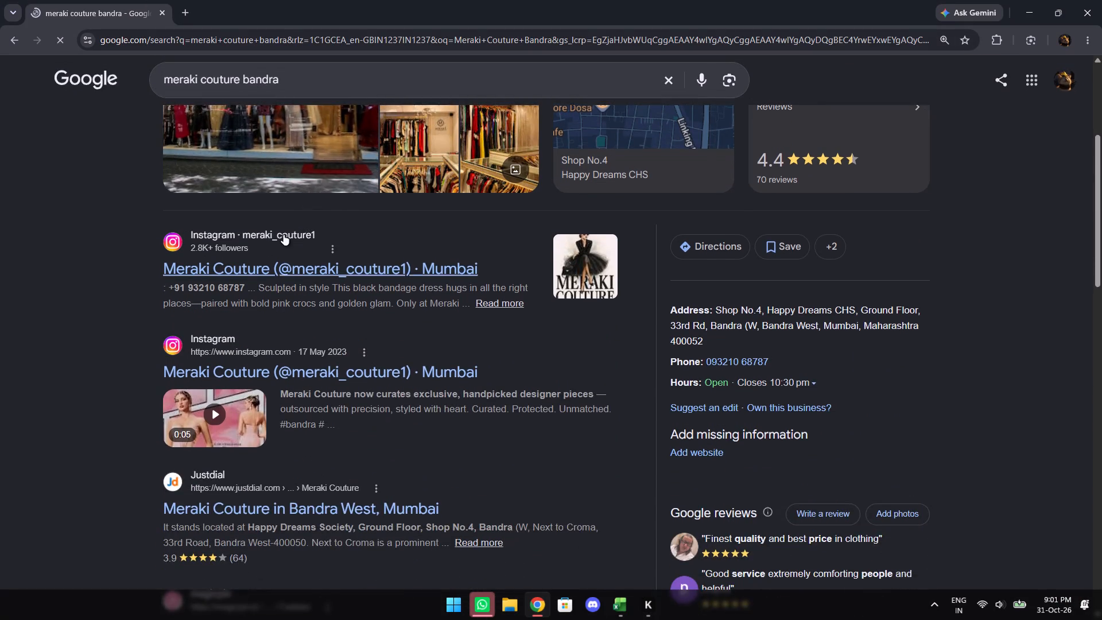
pyautogui.scroll(-4, 281, 244)
pyautogui.scroll(5, 282, 247)
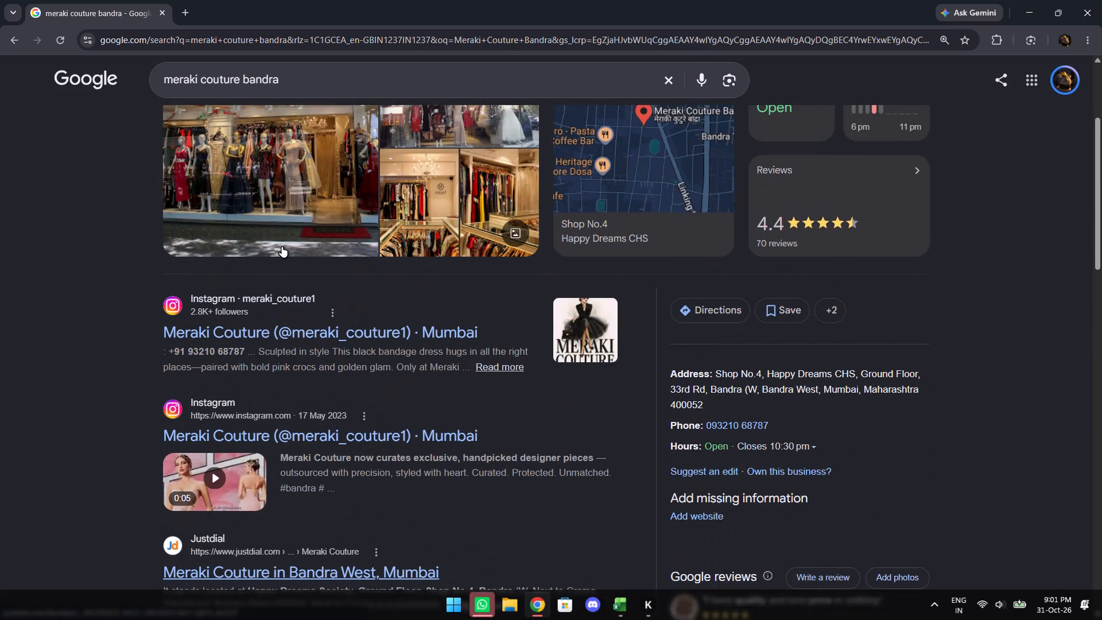
pyautogui.scroll(2, 282, 247)
pyautogui.scroll(1, 344, 239)
pyautogui.scroll(-1, 403, 239)
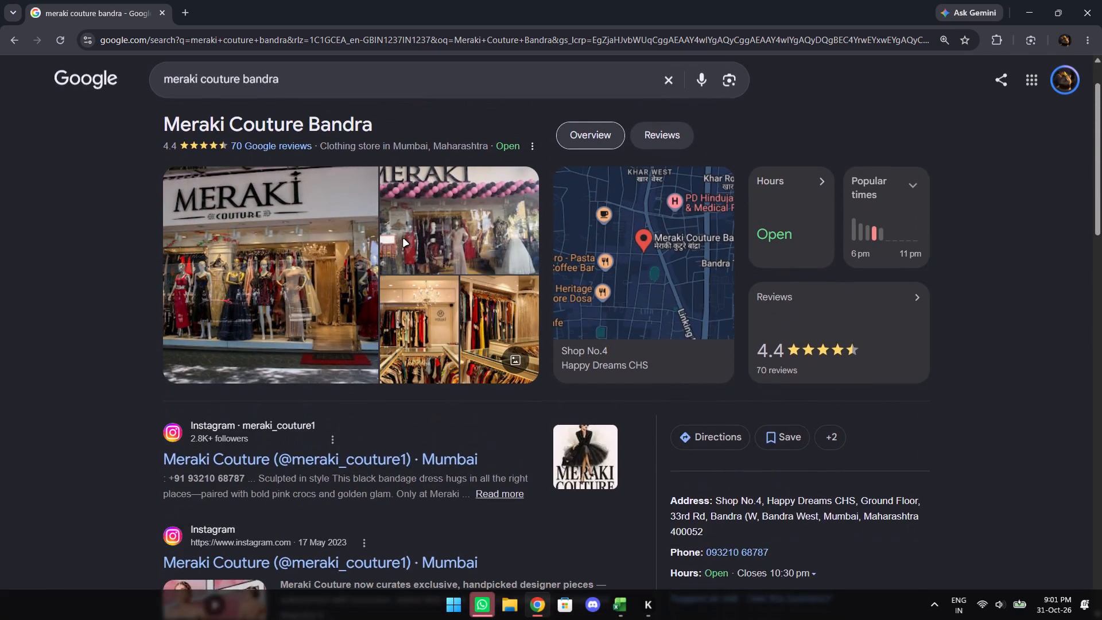
pyautogui.scroll(4, 403, 239)
pyautogui.scroll(3, 291, 166)
pyautogui.moveTo(326, 89); pyautogui.dragTo(0, 73)
pyautogui.hotkey('ctrl', 'c')
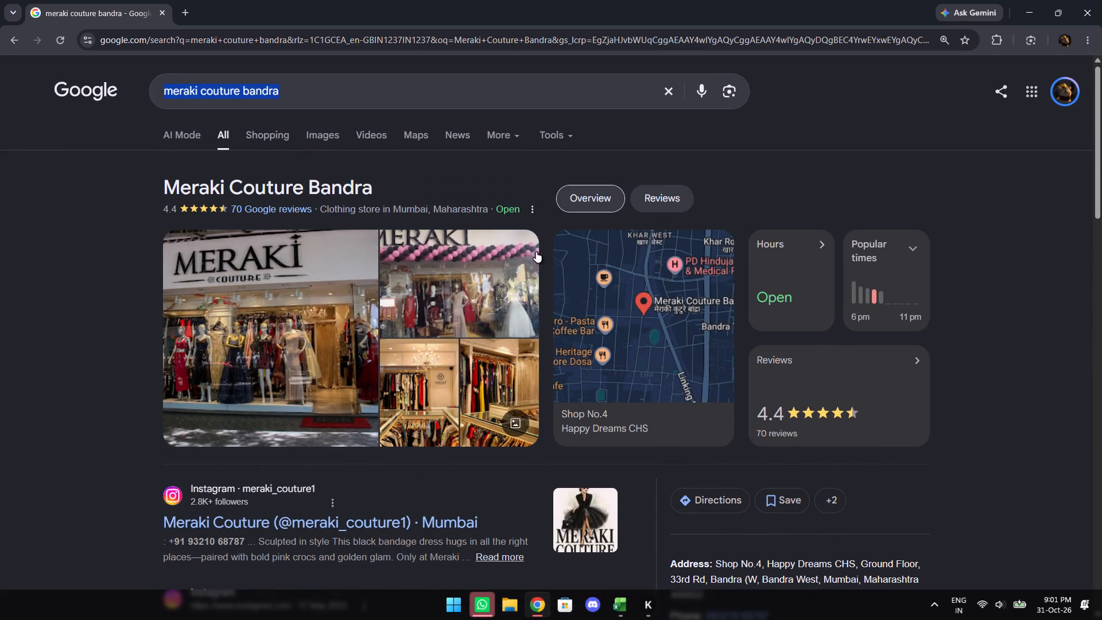
# Switch to Excel and fill the Meraki Couture Bandra row from # through Called? / Notes with standard green.
pyautogui.hotkey('alt', 'Tab')
pyautogui.moveTo(29, 424); pyautogui.dragTo(1046, 419)
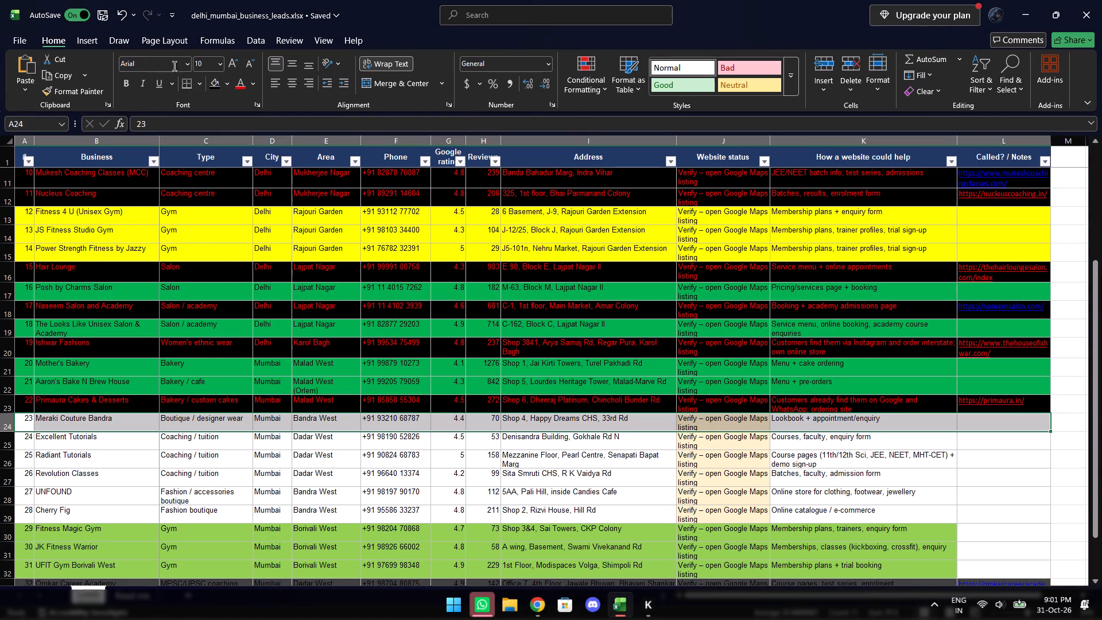
pyautogui.click(228, 79)
pyautogui.click(320, 269)
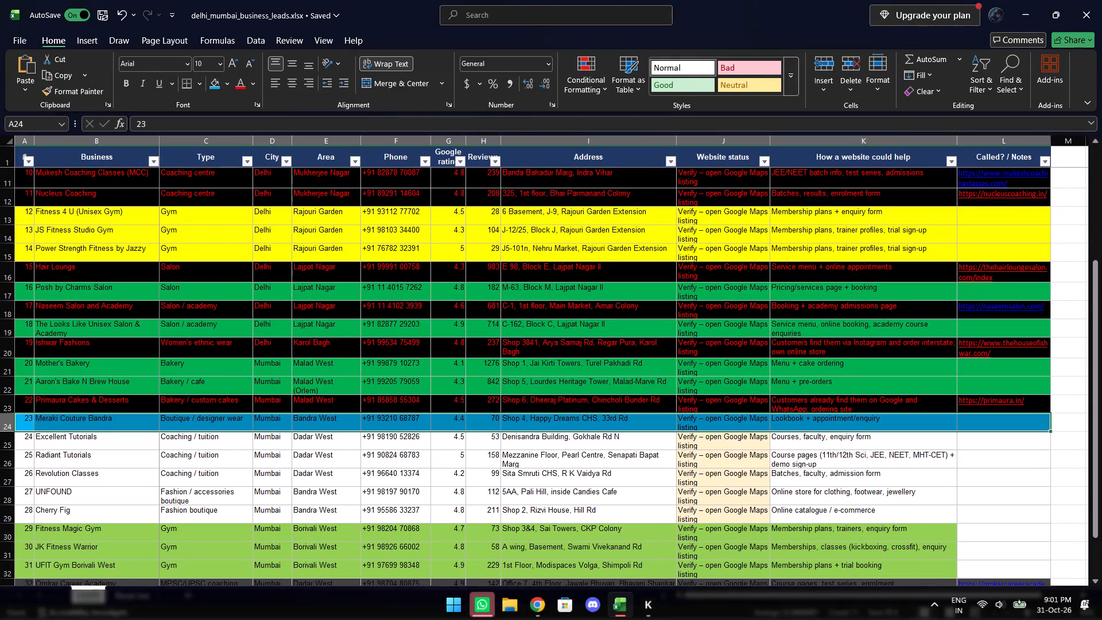
pyautogui.click(224, 82)
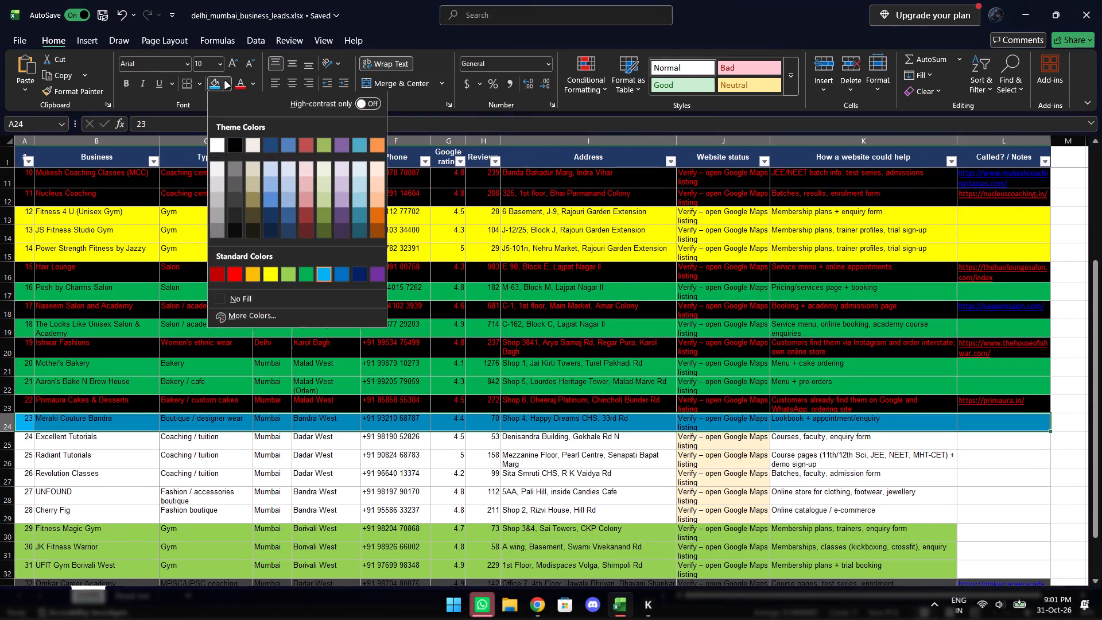
pyautogui.click(309, 278)
pyautogui.click(68, 482)
# Copy the business name Excellent Tutorials, search Google for it in Chrome and open the excellenttutorials.co.in result.
pyautogui.click(60, 433)
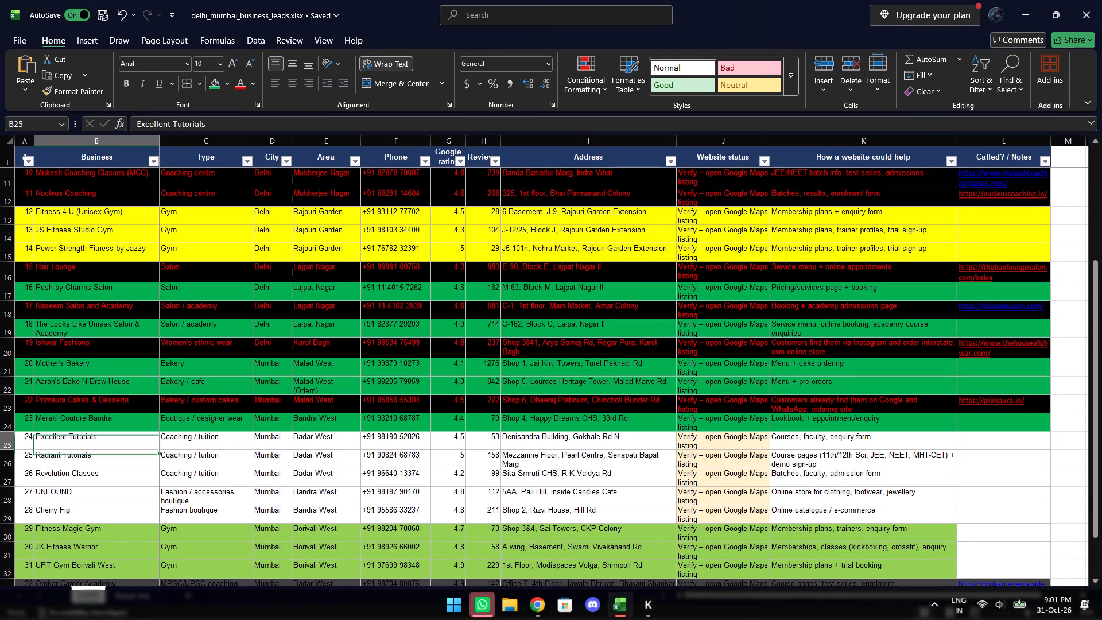
pyautogui.hotkey('ctrl', 'c')
pyautogui.hotkey('alt', 'Tab')
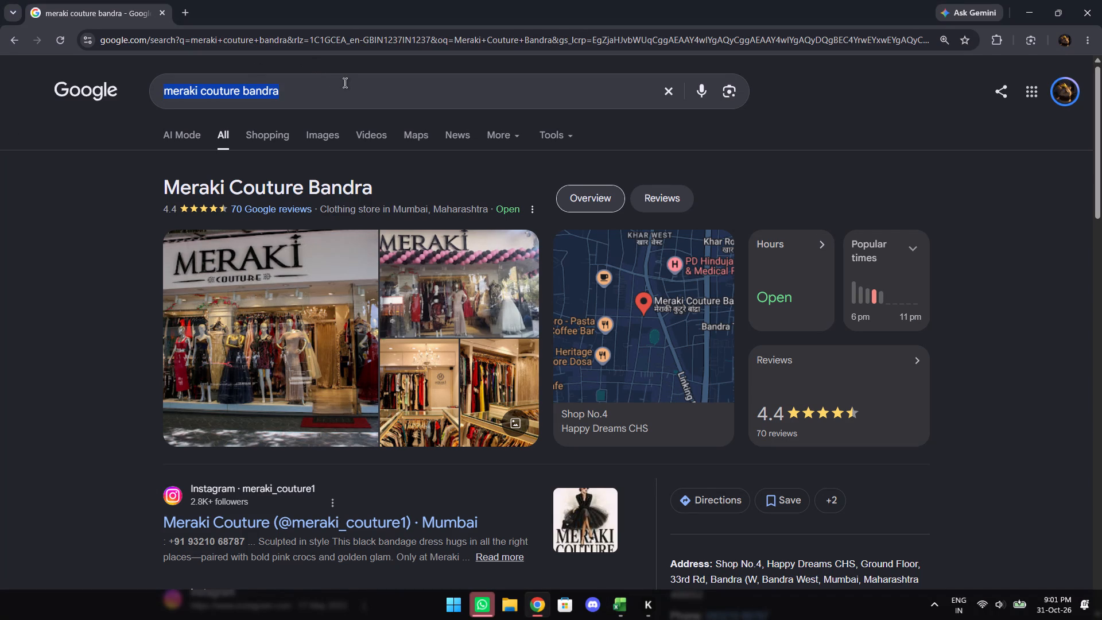
pyautogui.hotkey('ctrl', 'v')
pyautogui.press('Return')
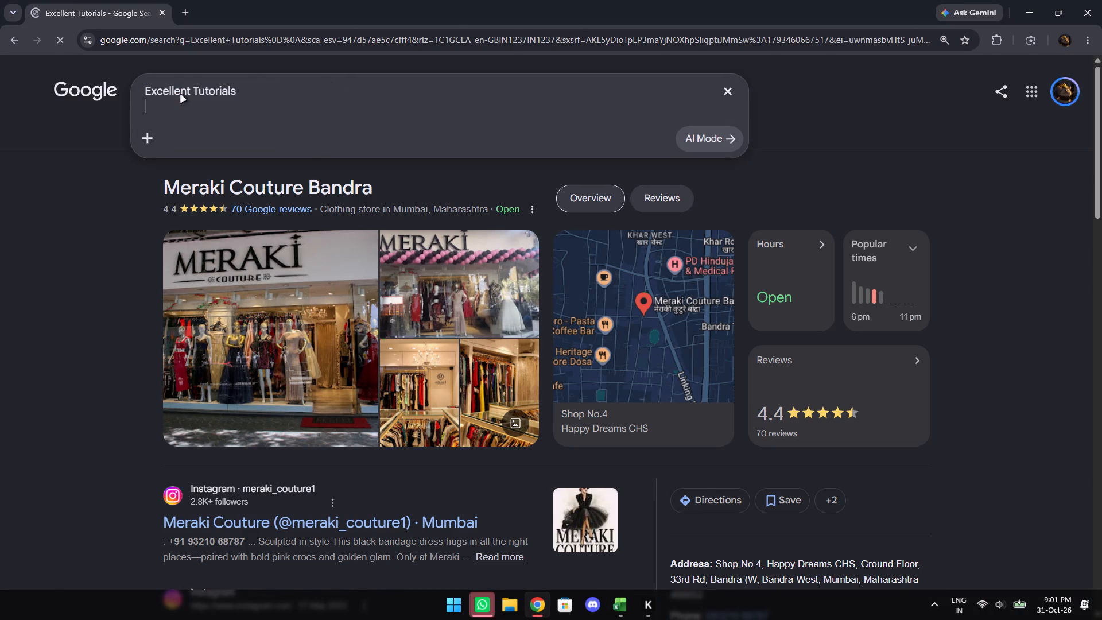
pyautogui.scroll(-1, 358, 211)
pyautogui.scroll(2, 250, 189)
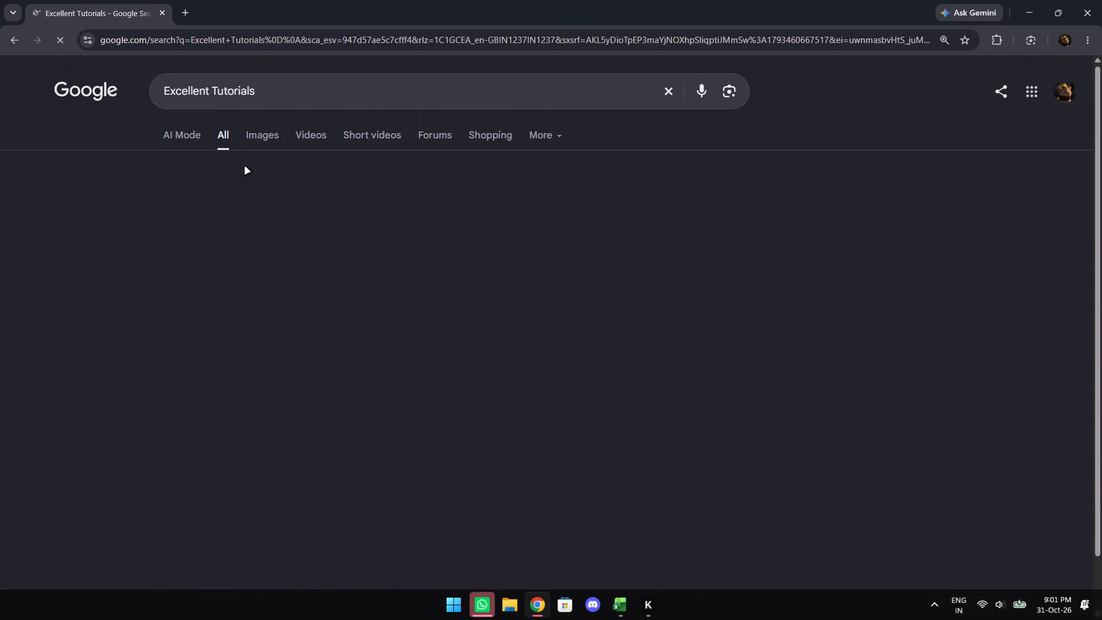
pyautogui.click(333, 84)
pyautogui.click(322, 245)
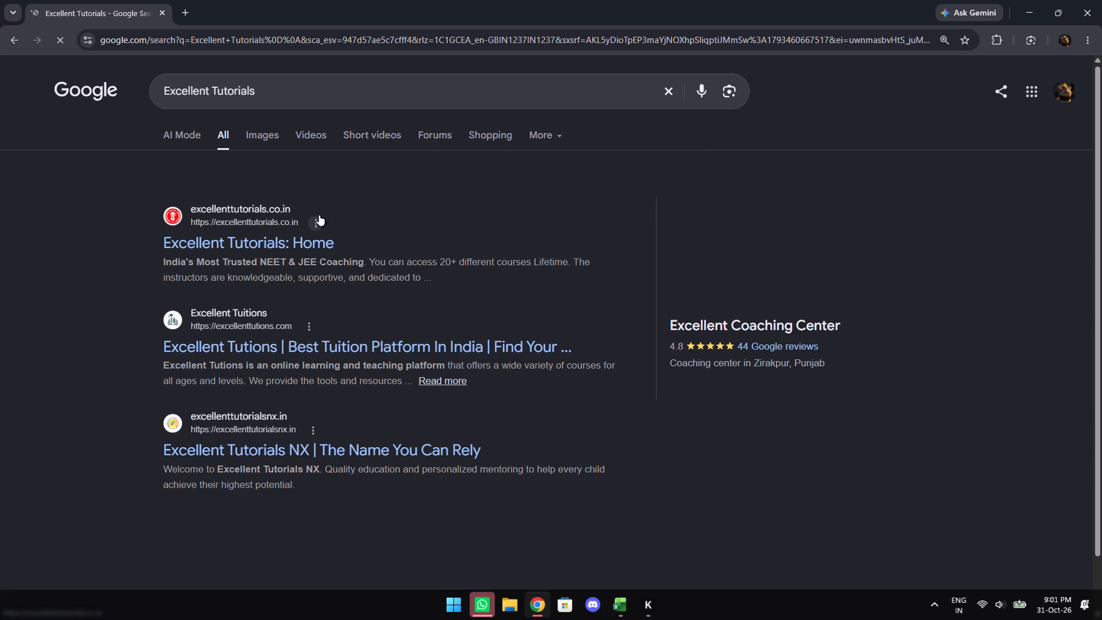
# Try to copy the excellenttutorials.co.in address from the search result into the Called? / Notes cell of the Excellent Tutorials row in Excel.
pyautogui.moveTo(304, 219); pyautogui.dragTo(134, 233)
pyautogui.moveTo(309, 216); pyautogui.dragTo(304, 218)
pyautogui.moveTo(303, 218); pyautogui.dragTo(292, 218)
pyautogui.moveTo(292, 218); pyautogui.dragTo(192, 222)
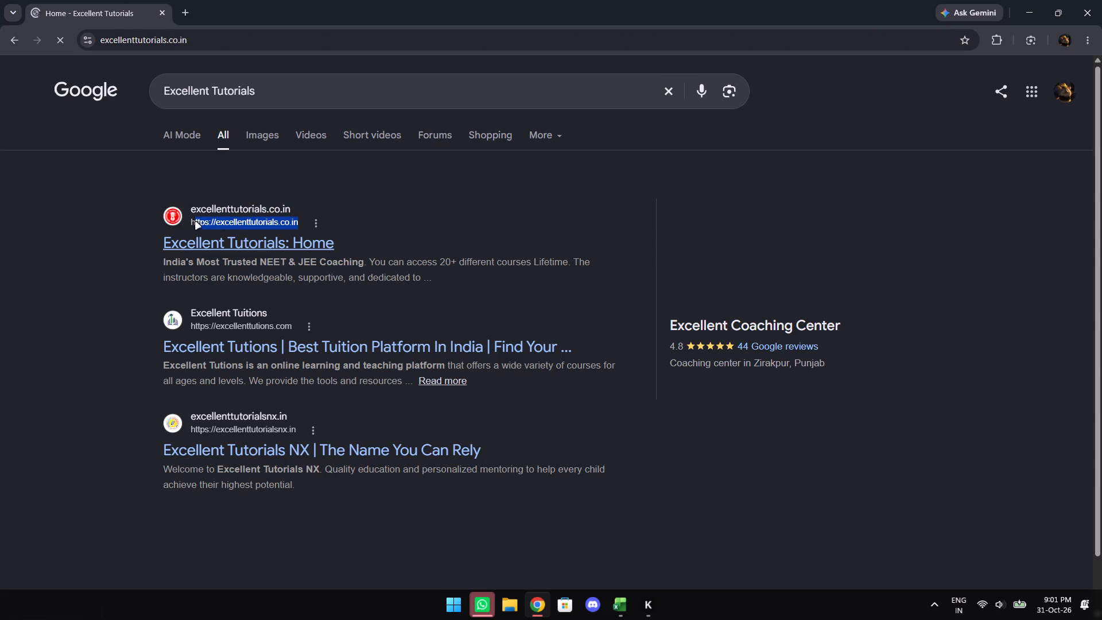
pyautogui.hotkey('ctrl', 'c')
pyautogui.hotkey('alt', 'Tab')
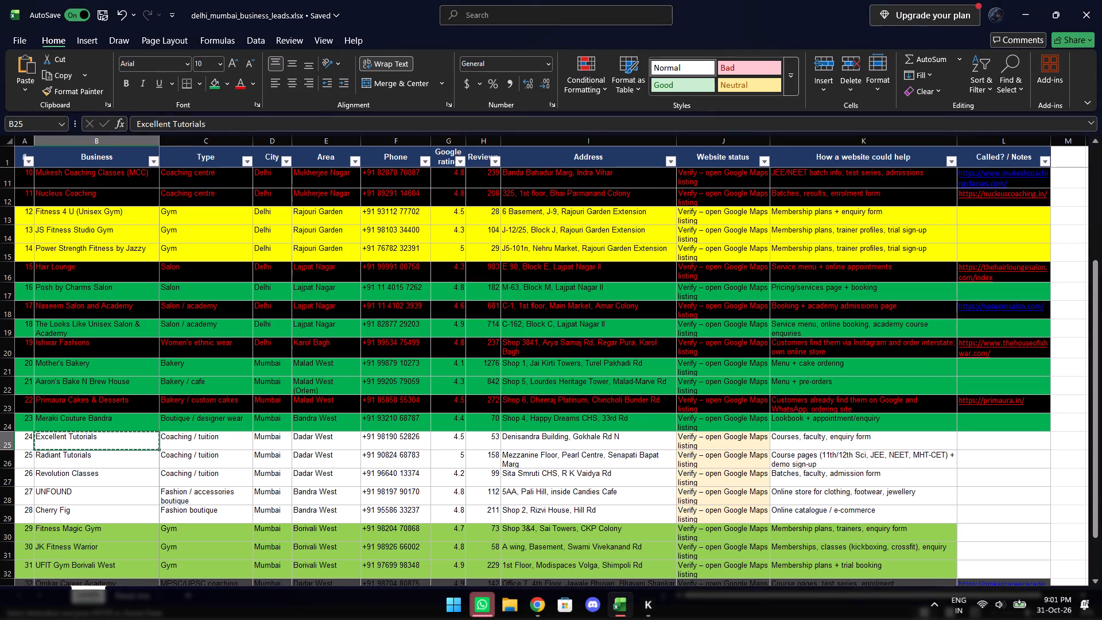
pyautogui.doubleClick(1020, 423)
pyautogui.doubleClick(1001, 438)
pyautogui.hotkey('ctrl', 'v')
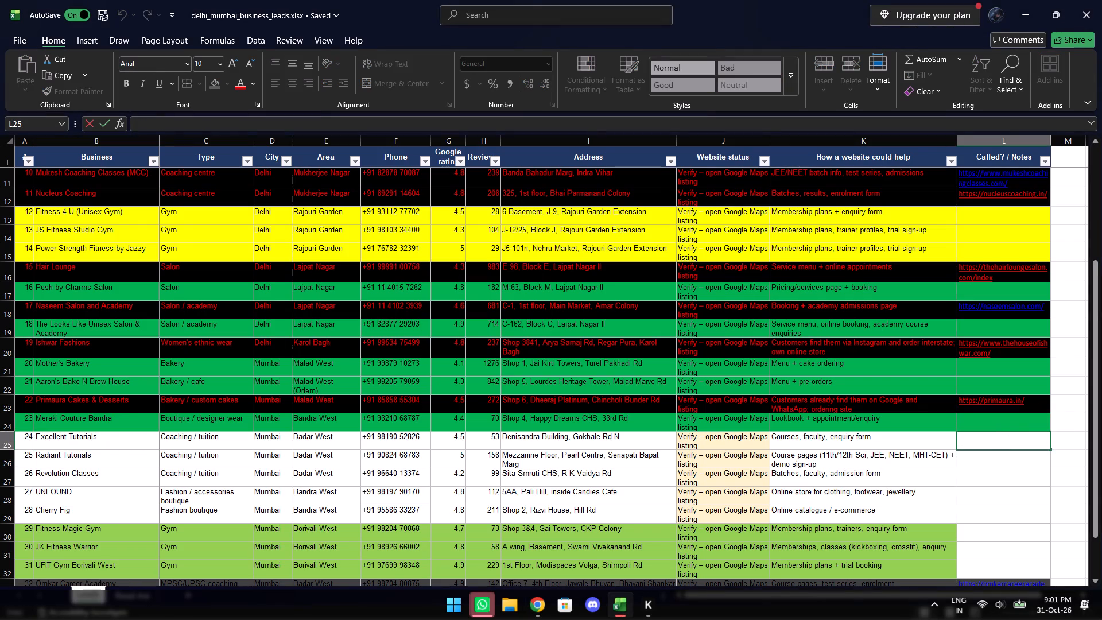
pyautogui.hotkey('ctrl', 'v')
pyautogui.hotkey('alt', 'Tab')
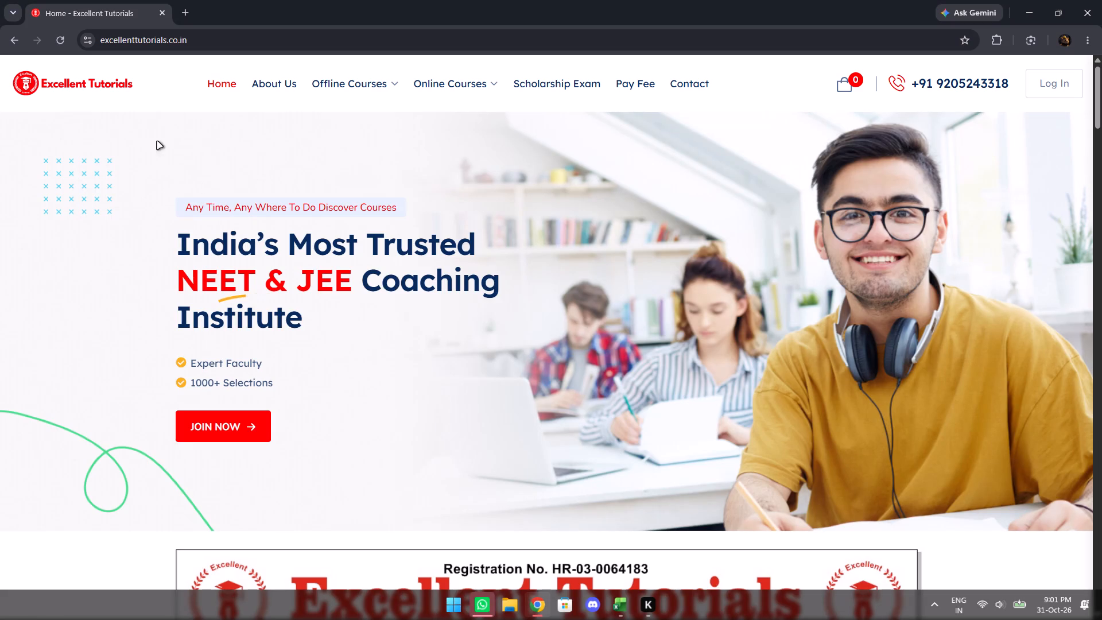
pyautogui.doubleClick(307, 40)
pyautogui.hotkey('ctrl', 'a')
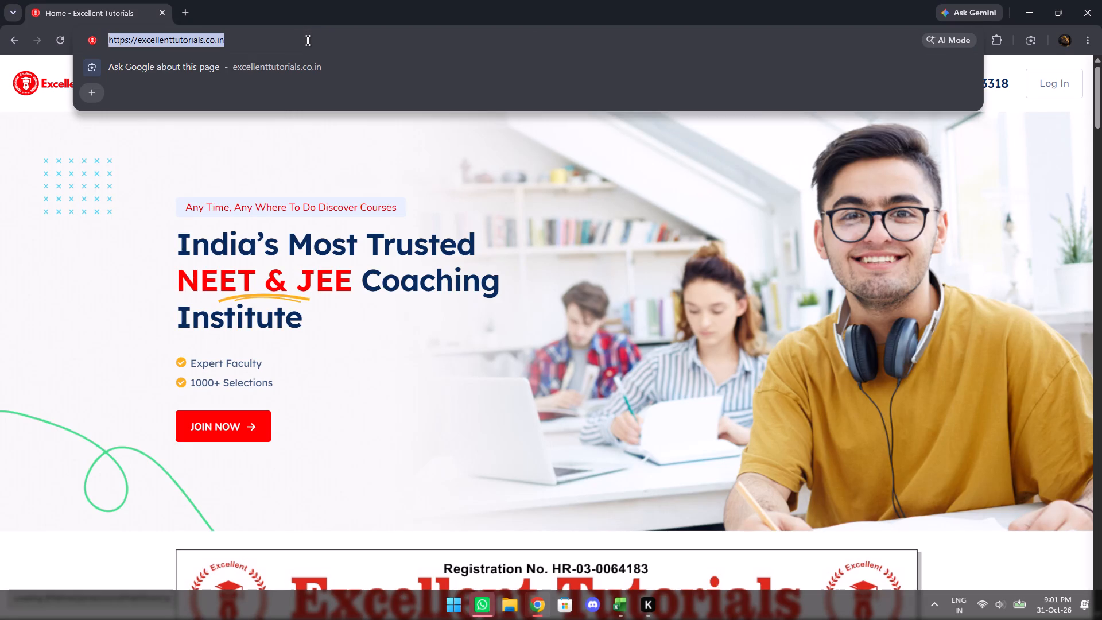
pyautogui.hotkey('ctrl', 'c')
pyautogui.click(11, 45)
pyautogui.hotkey('alt', 'Tab')
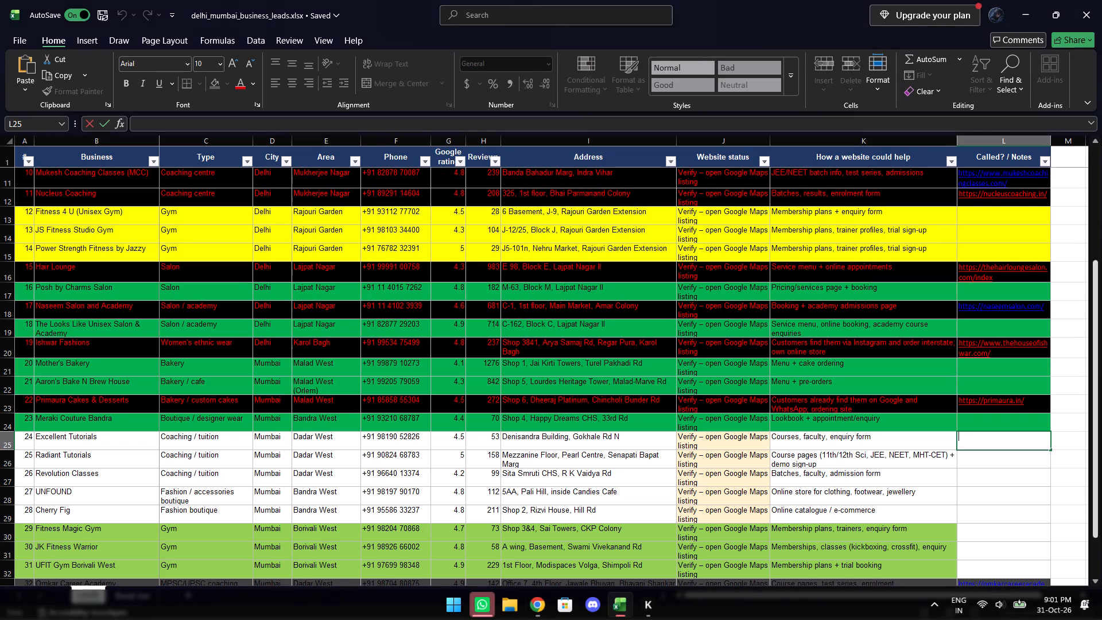
pyautogui.hotkey('ctrl', 'v')
pyautogui.click(430, 425)
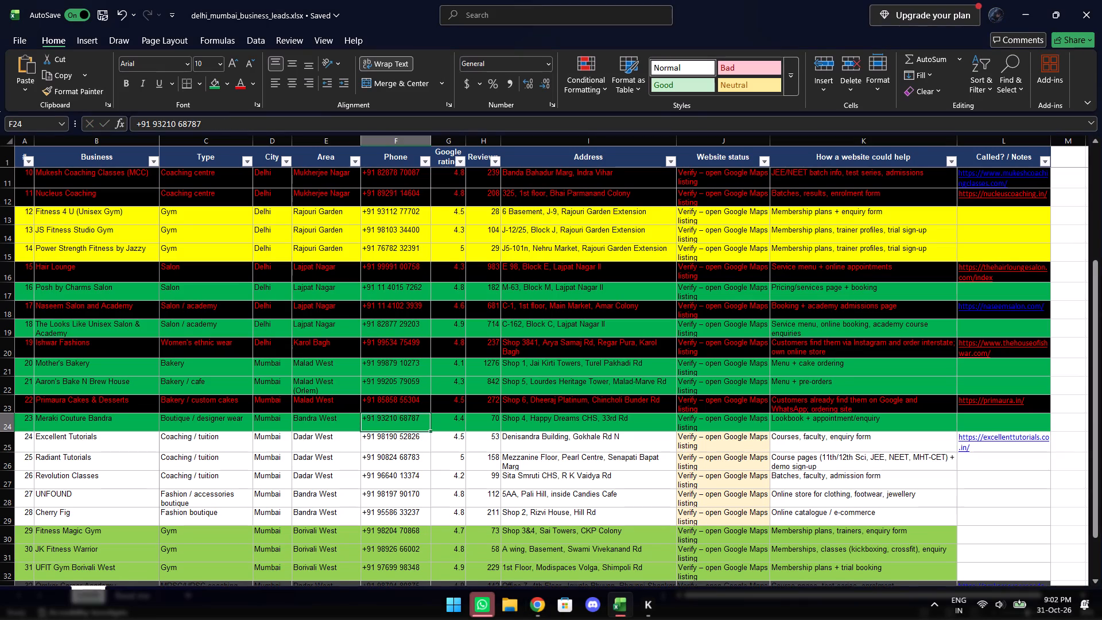
# Format the Excellent Tutorials row from # through Called? / Notes with black fill and red text.
pyautogui.moveTo(22, 437); pyautogui.dragTo(1056, 440)
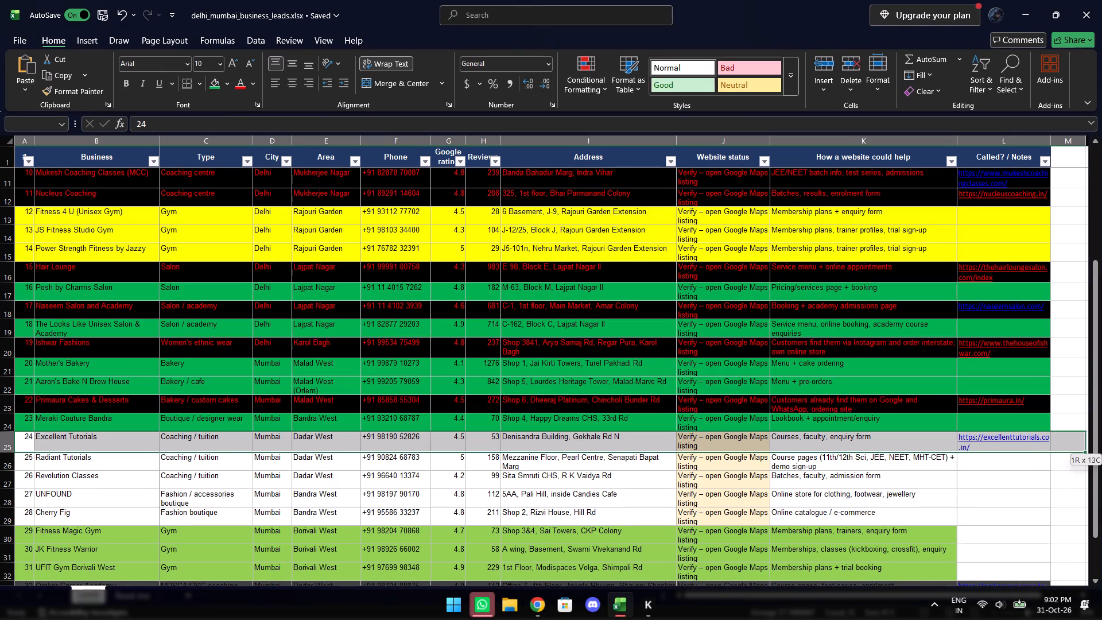
pyautogui.moveTo(1056, 440); pyautogui.dragTo(1033, 441)
pyautogui.click(231, 84)
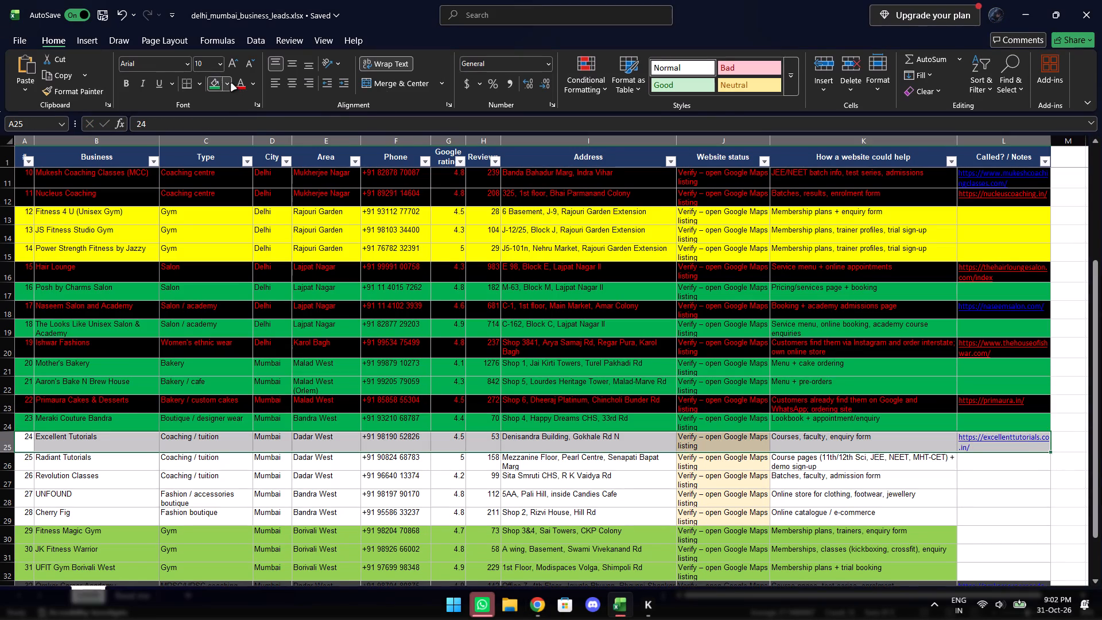
pyautogui.click(231, 226)
pyautogui.click(352, 352)
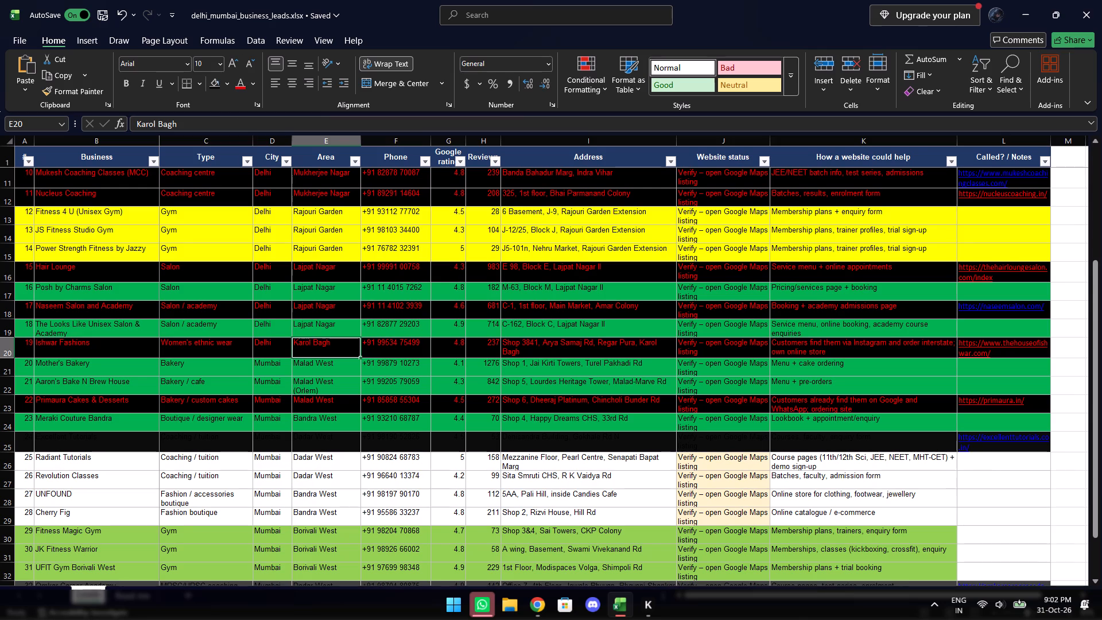
pyautogui.moveTo(24, 441); pyautogui.dragTo(1018, 441)
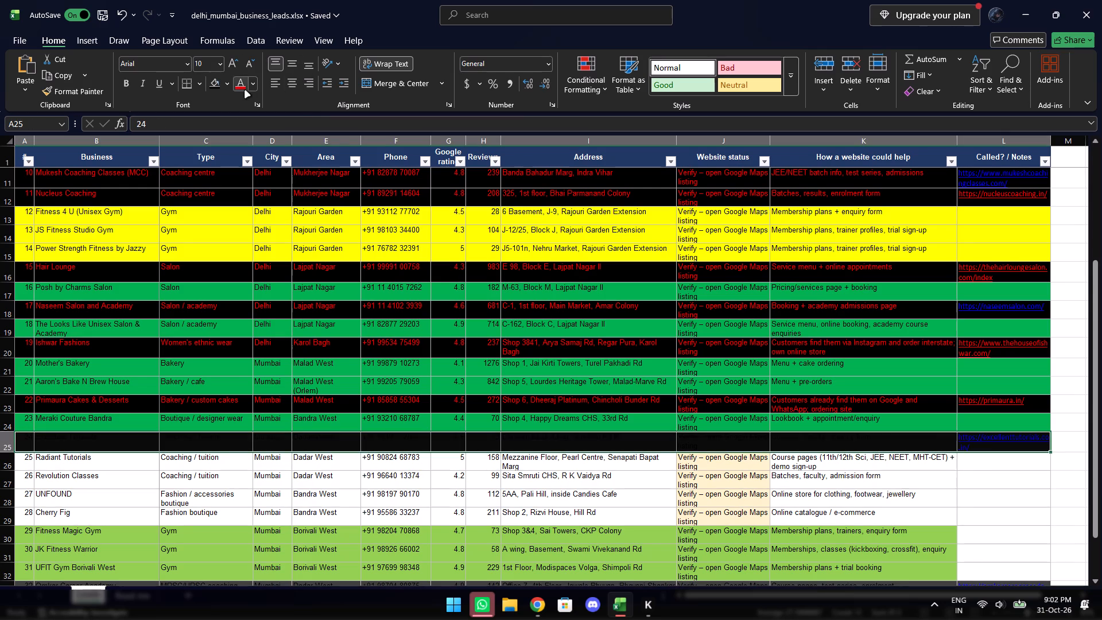
pyautogui.click(235, 84)
pyautogui.click(210, 242)
# Copy the business name Radiant Tutorials, search Google for it in Chrome and check the results for a website.
pyautogui.scroll(-5, 210, 244)
pyautogui.scroll(5, 99, 251)
pyautogui.scroll(-1, 99, 244)
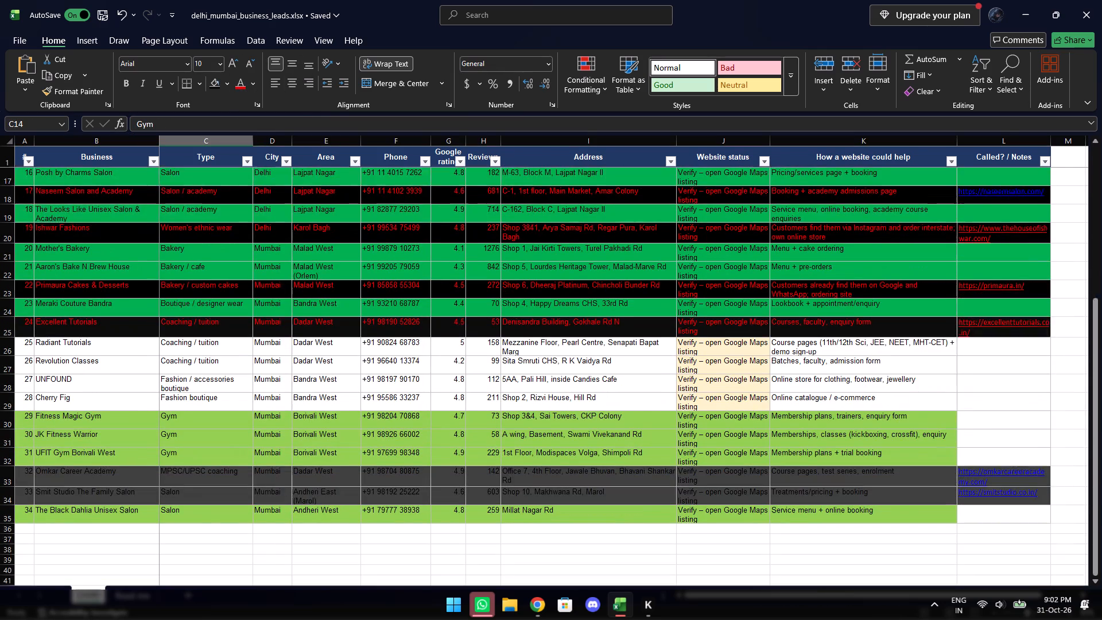
pyautogui.scroll(-2, 104, 265)
pyautogui.moveTo(76, 300); pyautogui.dragTo(76, 294)
pyautogui.hotkey('ctrl', 'c')
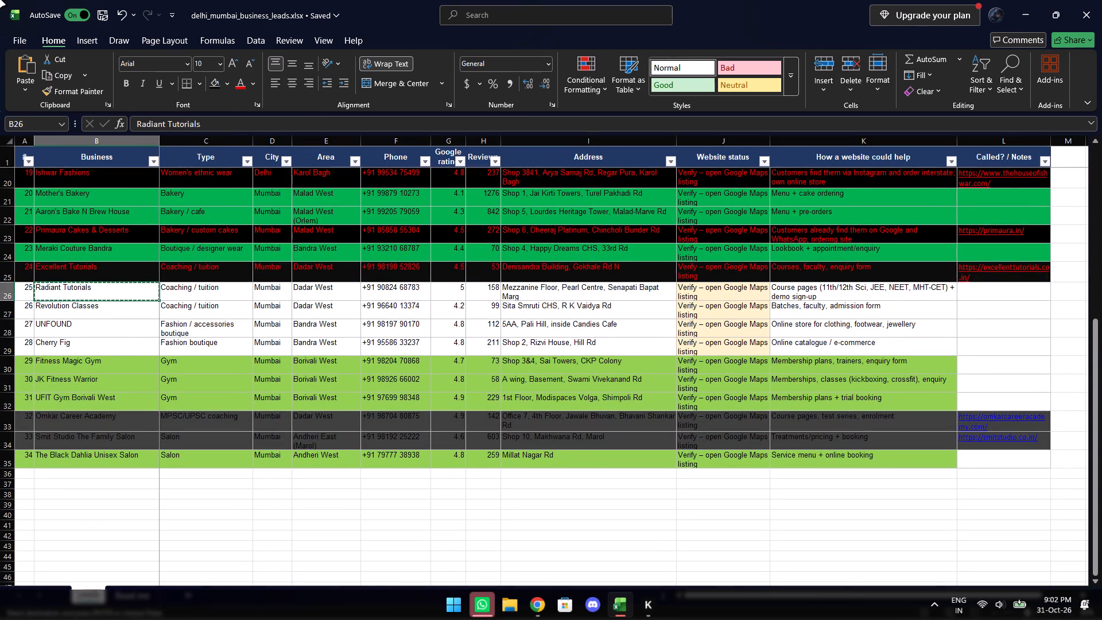
pyautogui.hotkey('alt', 'Tab')
pyautogui.moveTo(298, 81); pyautogui.dragTo(0, 88)
pyautogui.moveTo(356, 96); pyautogui.dragTo(289, 98)
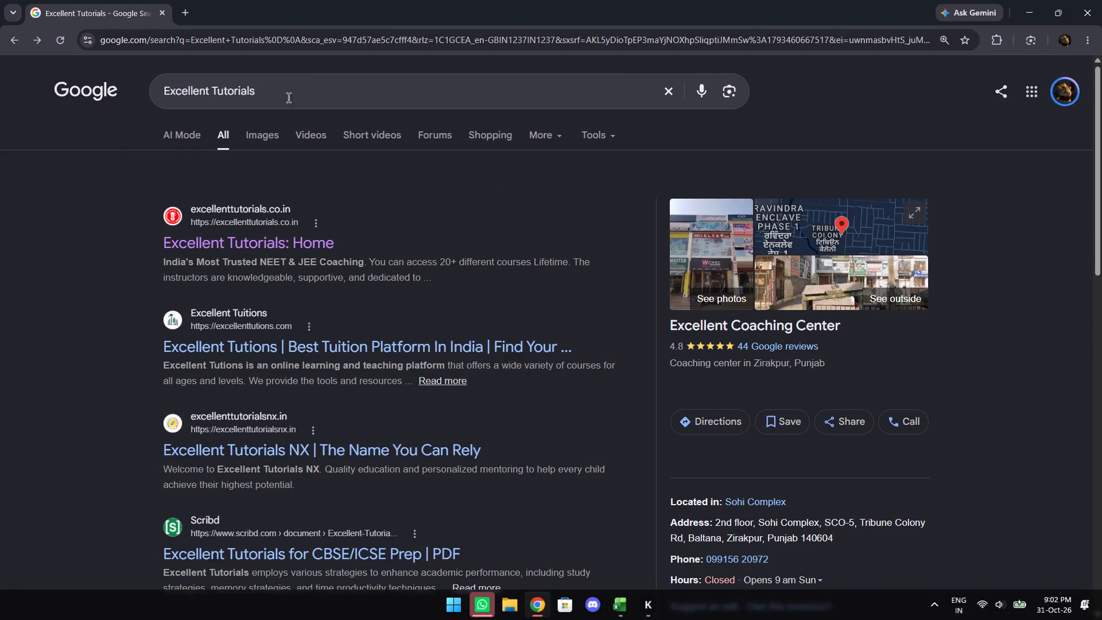
pyautogui.moveTo(289, 98); pyautogui.dragTo(0, 142)
pyautogui.hotkey('ctrl', 'v')
pyautogui.press('Return')
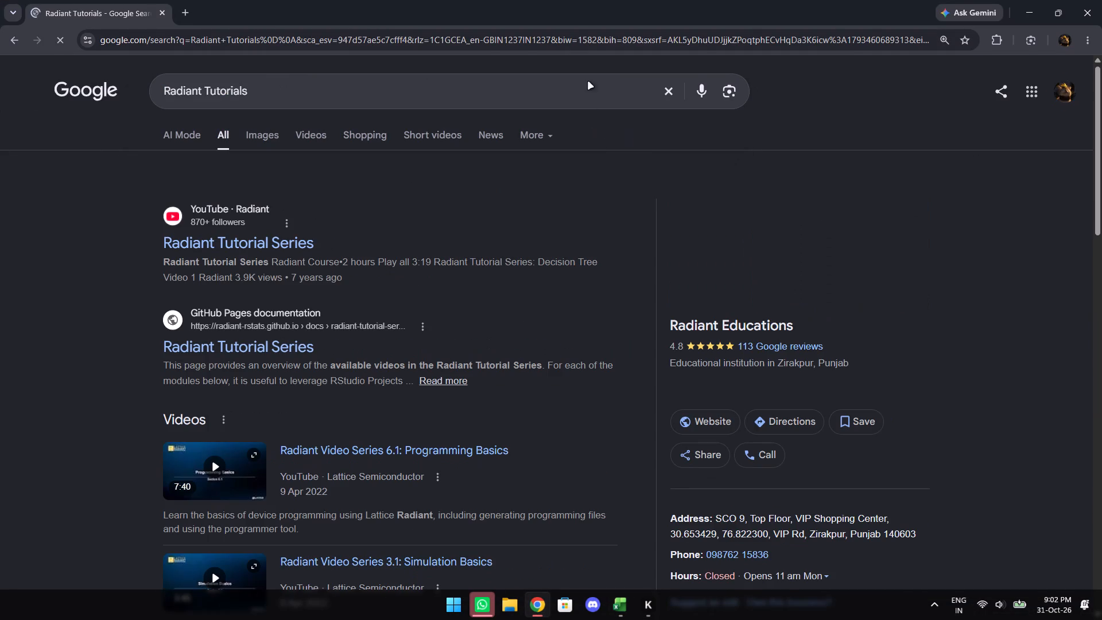
pyautogui.scroll(-1, 268, 313)
pyautogui.scroll(5, 370, 165)
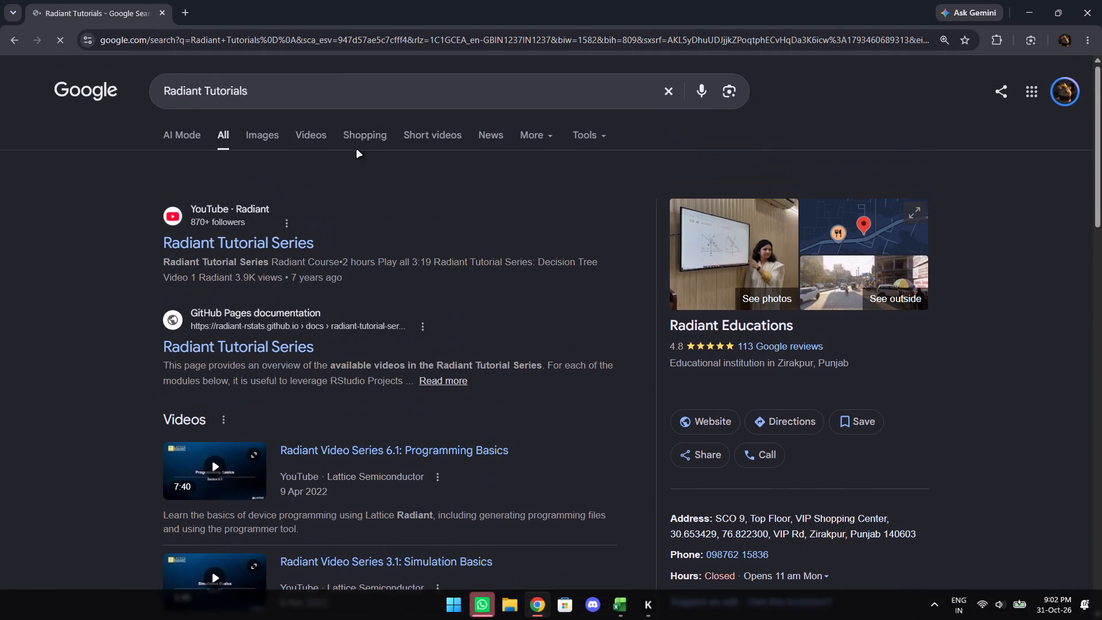
# Add the Radiant Tutorials address "Mezzanine Floor, Pearl Centre, Senapati Bapat Marg" from Excel to the Google search and check the results for a website.
pyautogui.click(332, 76)
pyautogui.press('n')
pyautogui.press('BackSpace')
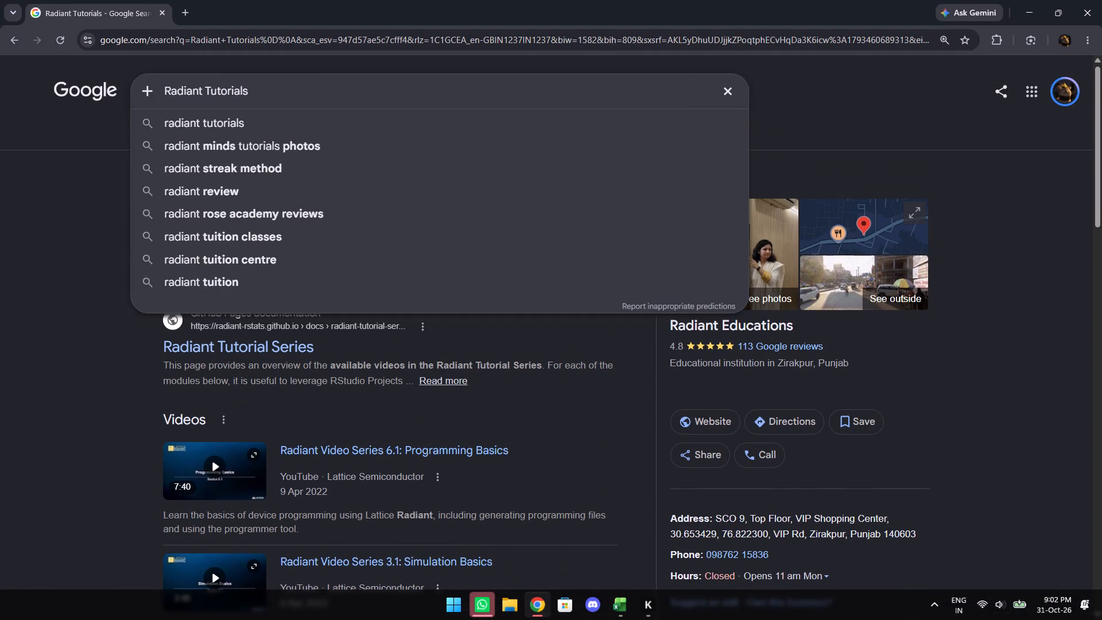
pyautogui.hotkey('alt', 'Tab')
pyautogui.click(511, 292)
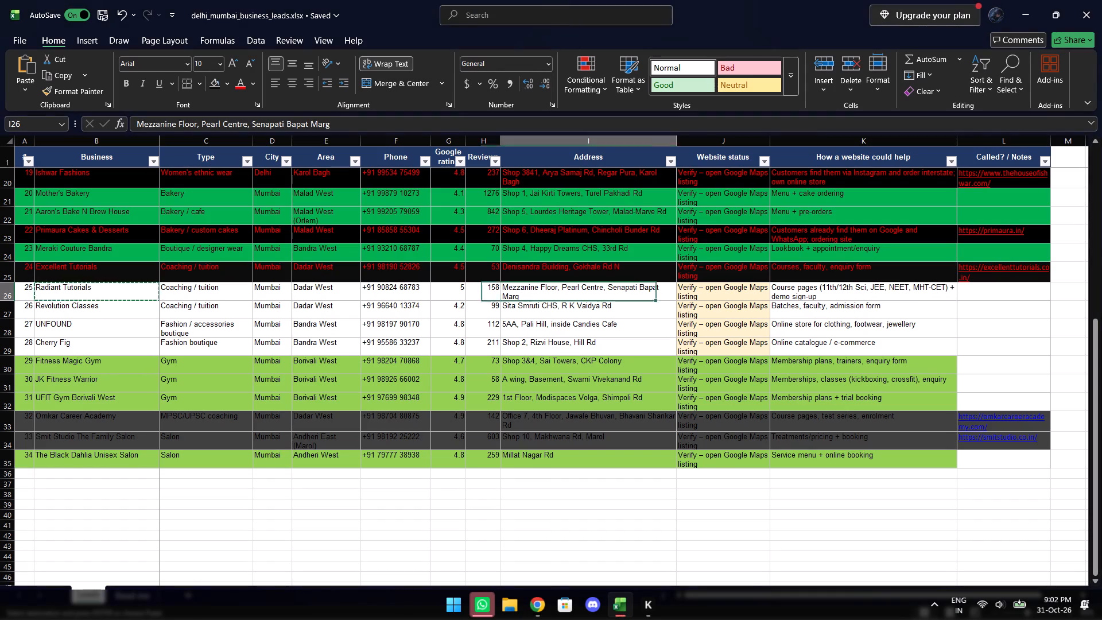
pyautogui.click(613, 288)
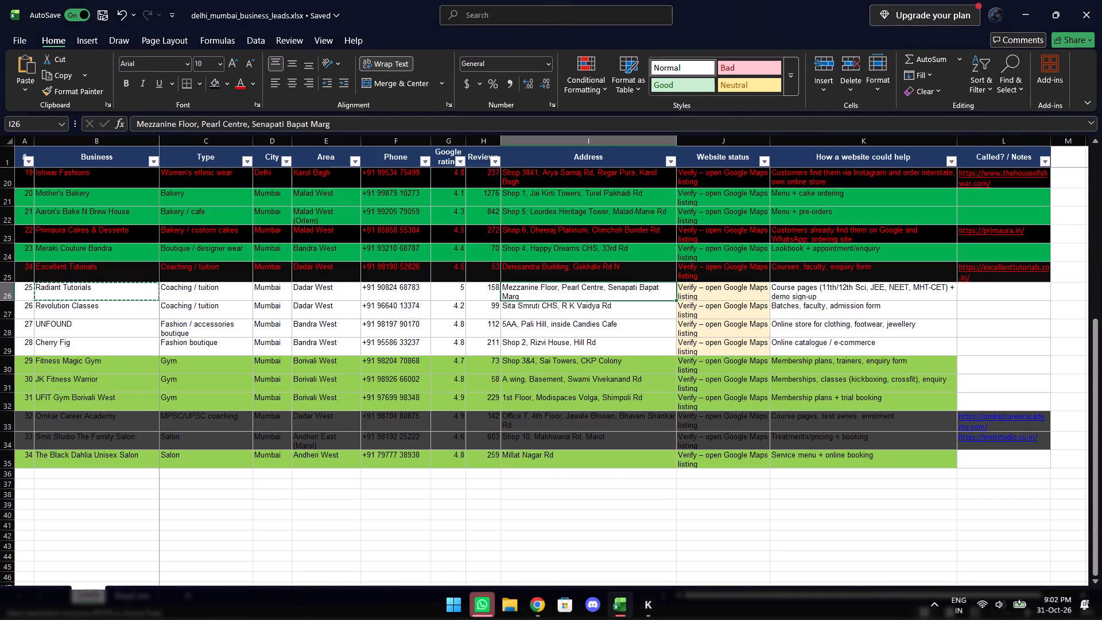
pyautogui.doubleClick(526, 295)
pyautogui.moveTo(526, 295); pyautogui.dragTo(447, 282)
pyautogui.hotkey('ctrl', 'c')
pyautogui.hotkey('alt', 'Tab')
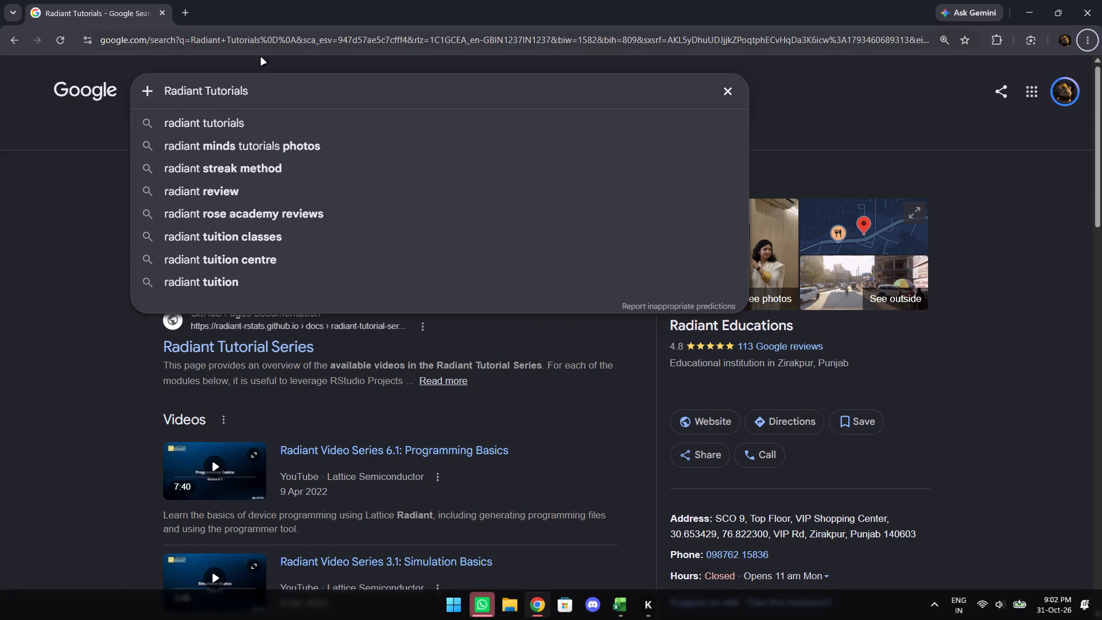
pyautogui.click(284, 86)
pyautogui.press('space')
pyautogui.hotkey('ctrl', 'v')
pyautogui.press('Return')
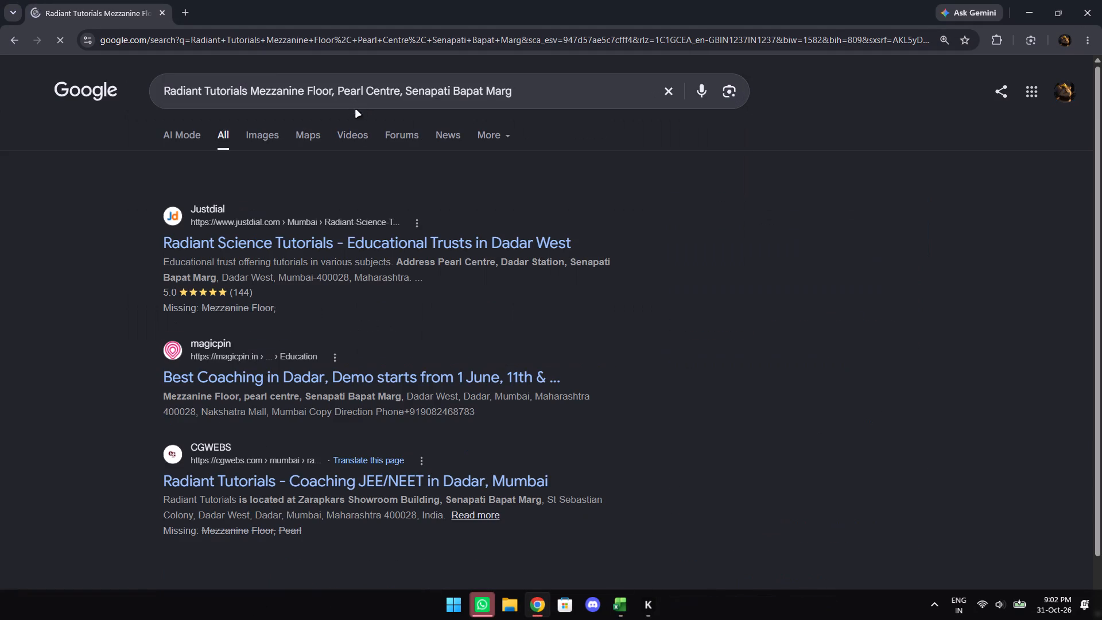
pyautogui.scroll(-3, 371, 278)
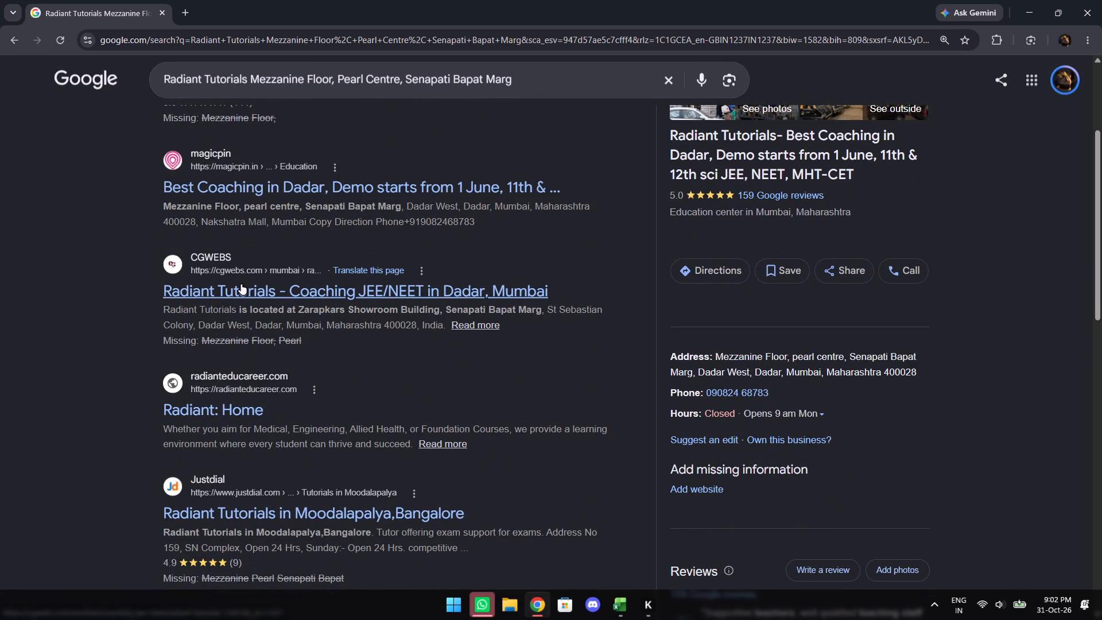
pyautogui.scroll(4, 241, 284)
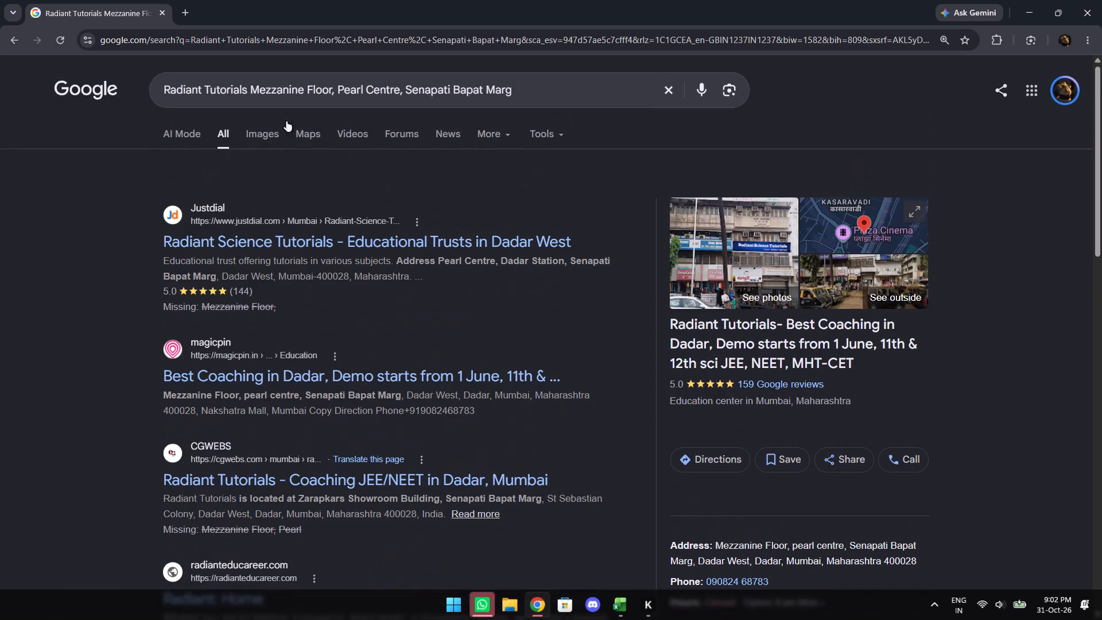
pyautogui.scroll(2, 286, 121)
# Search Google again for Radiant Tutorials without the address and look through the results for a website or app.
pyautogui.moveTo(546, 85); pyautogui.dragTo(253, 91)
pyautogui.press('BackSpace')
pyautogui.press('Return')
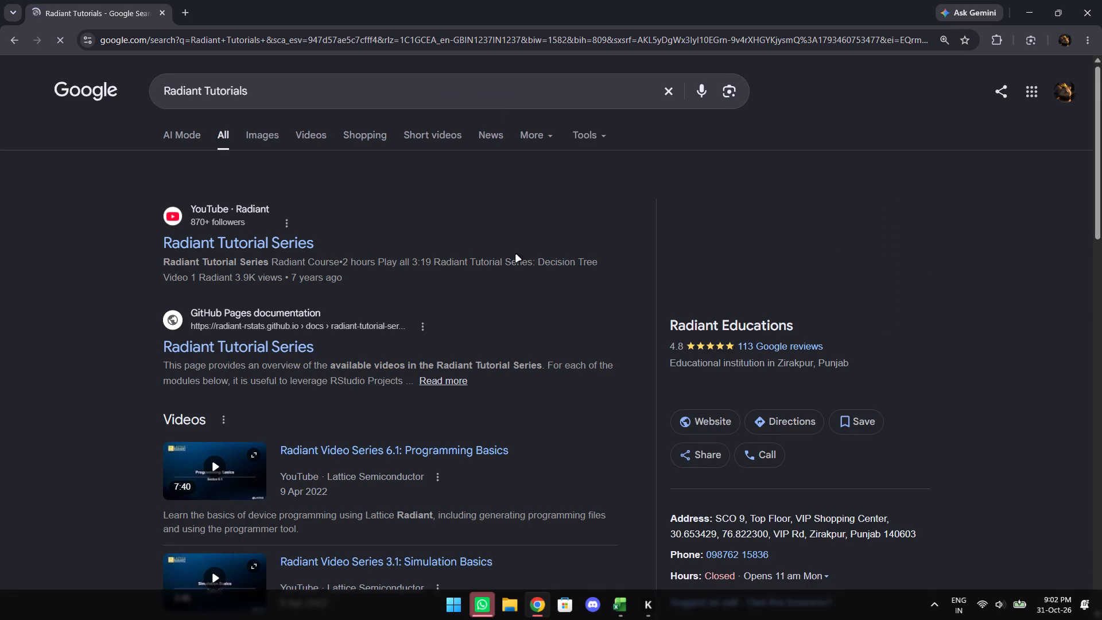
pyautogui.scroll(-6, 197, 271)
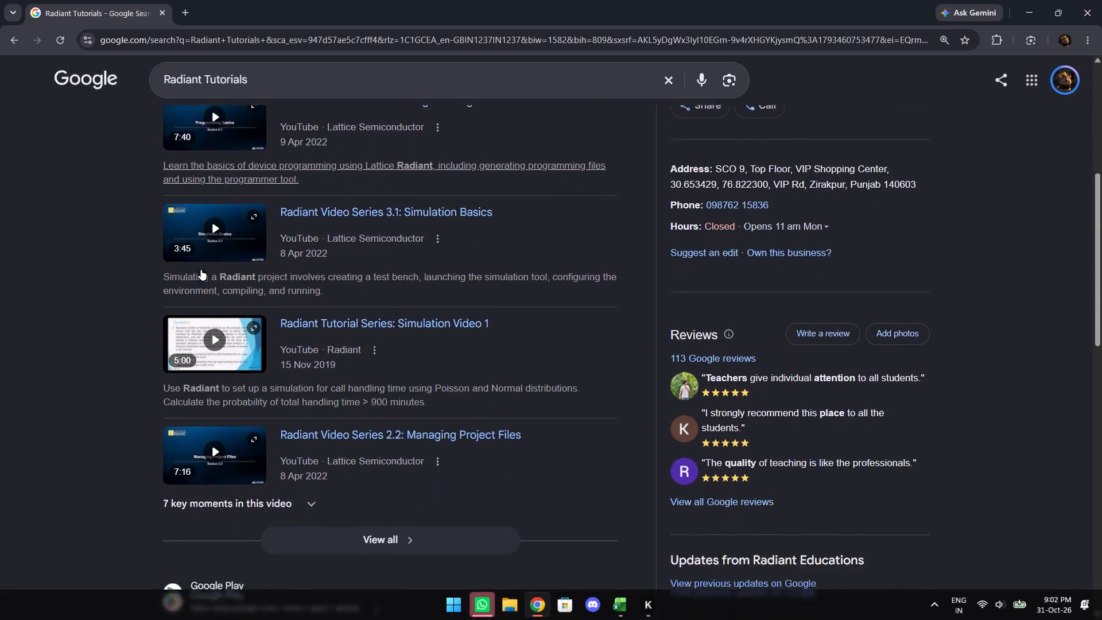
pyautogui.scroll(-6, 202, 269)
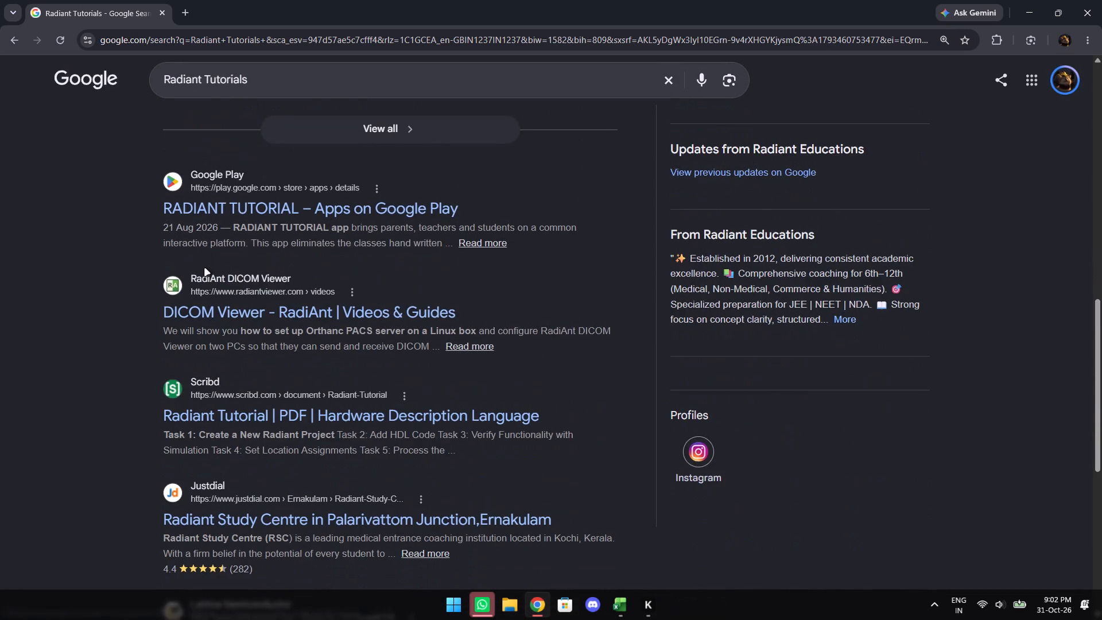
pyautogui.scroll(-1, 205, 269)
pyautogui.scroll(2, 418, 227)
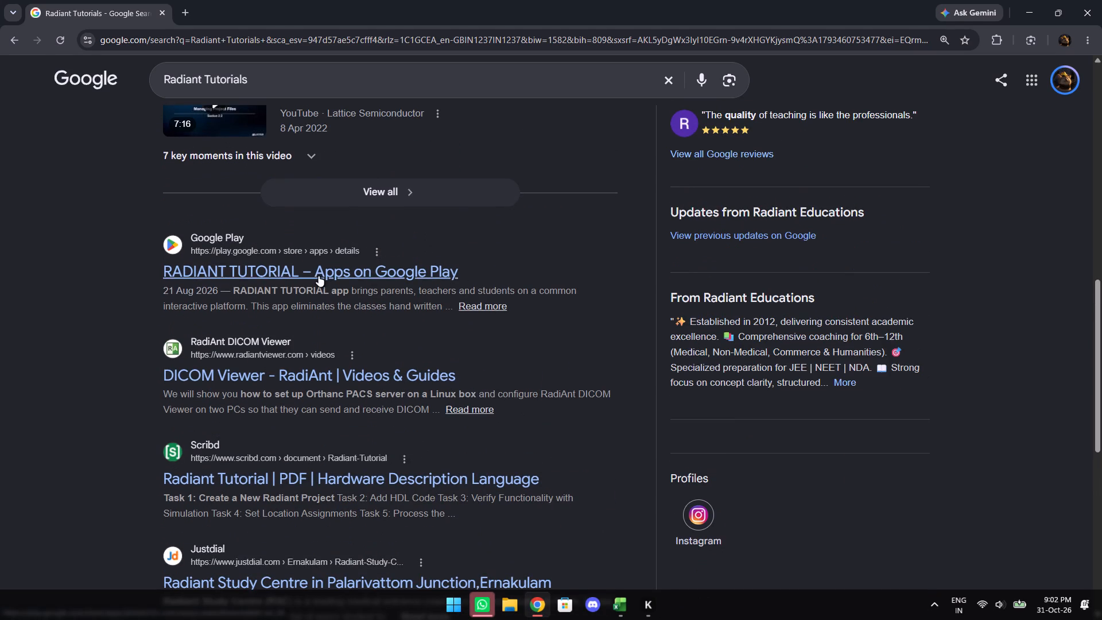
# In Excel, fill the Radiant Tutorials row with yellow from # through Called? / Notes.
pyautogui.hotkey('alt', 'Tab')
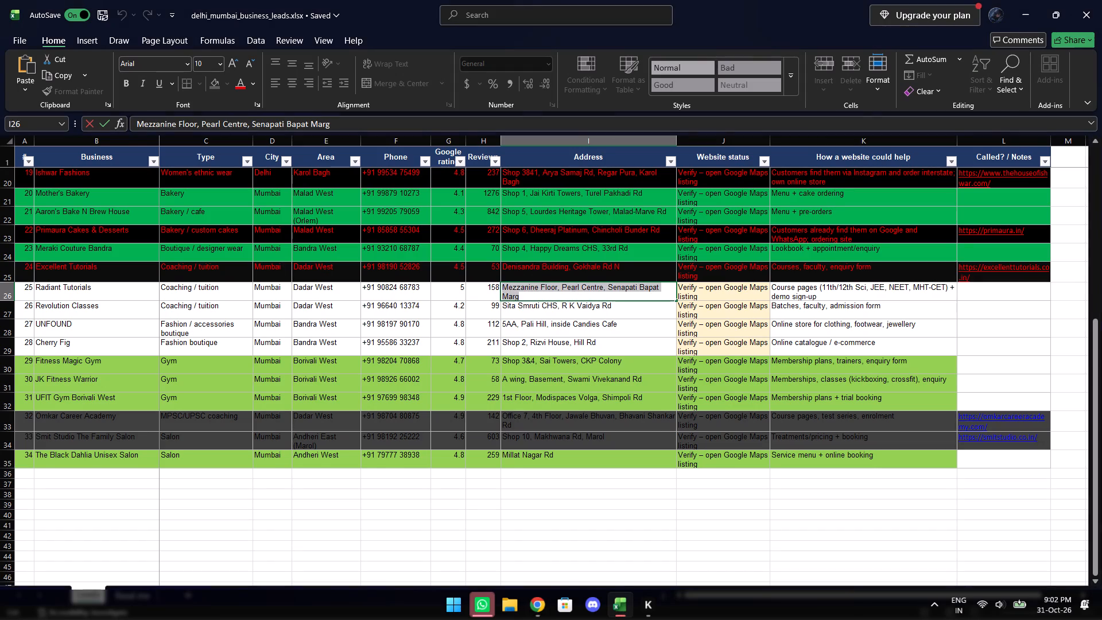
pyautogui.click(62, 314)
pyautogui.moveTo(28, 286); pyautogui.dragTo(981, 288)
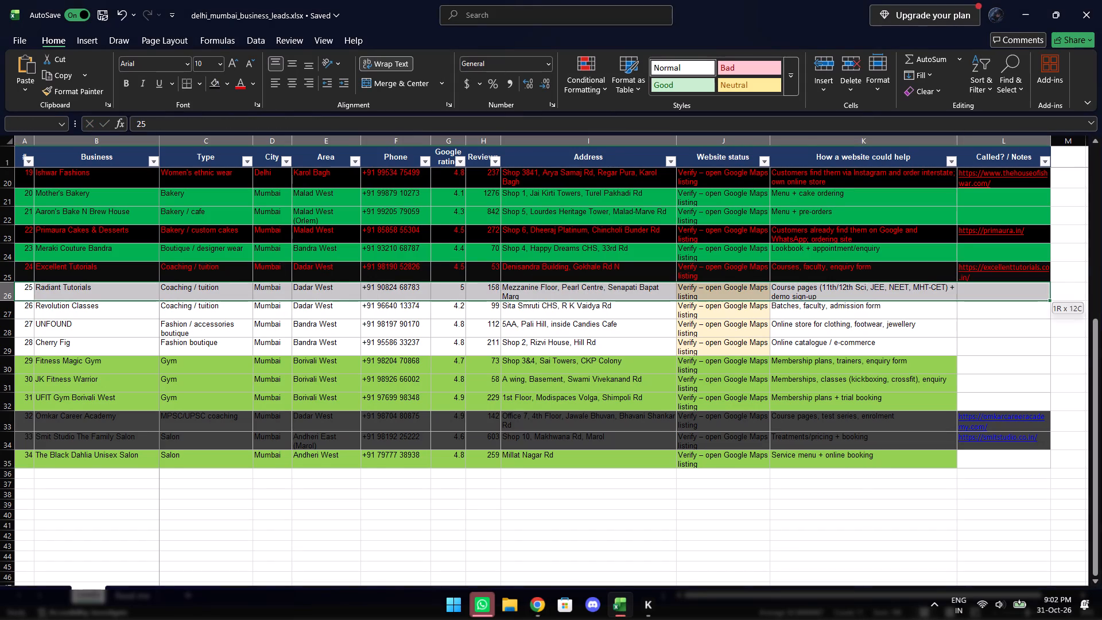
pyautogui.moveTo(981, 288); pyautogui.dragTo(988, 288)
pyautogui.click(226, 86)
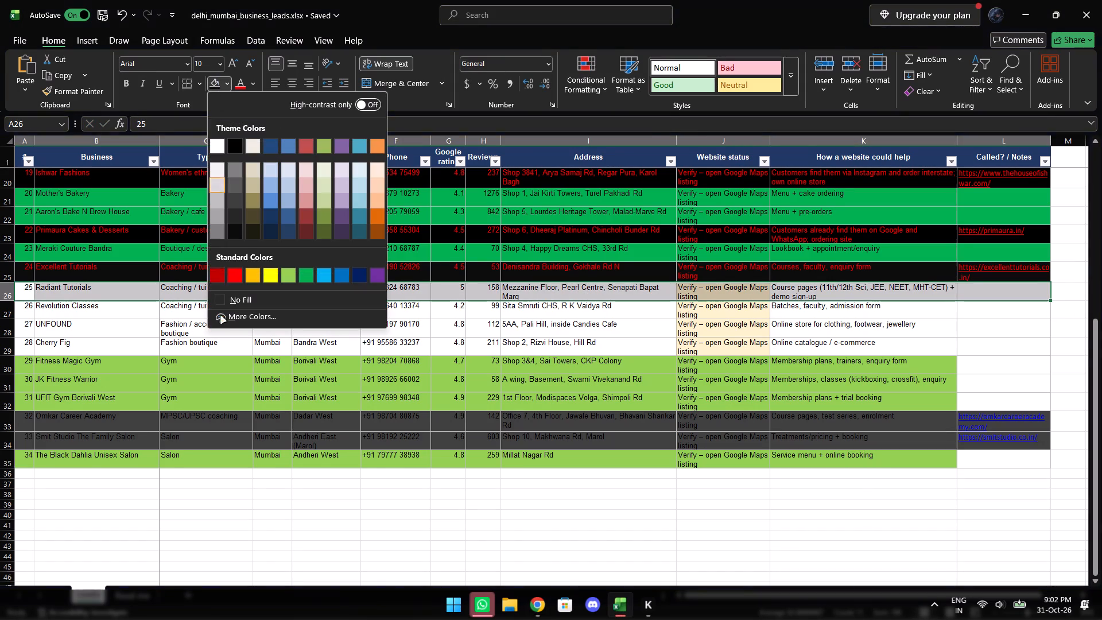
pyautogui.click(269, 278)
# Enter the note "App hai" in the Called? / Notes cell of the Radiant Tutorials row.
pyautogui.doubleClick(1018, 291)
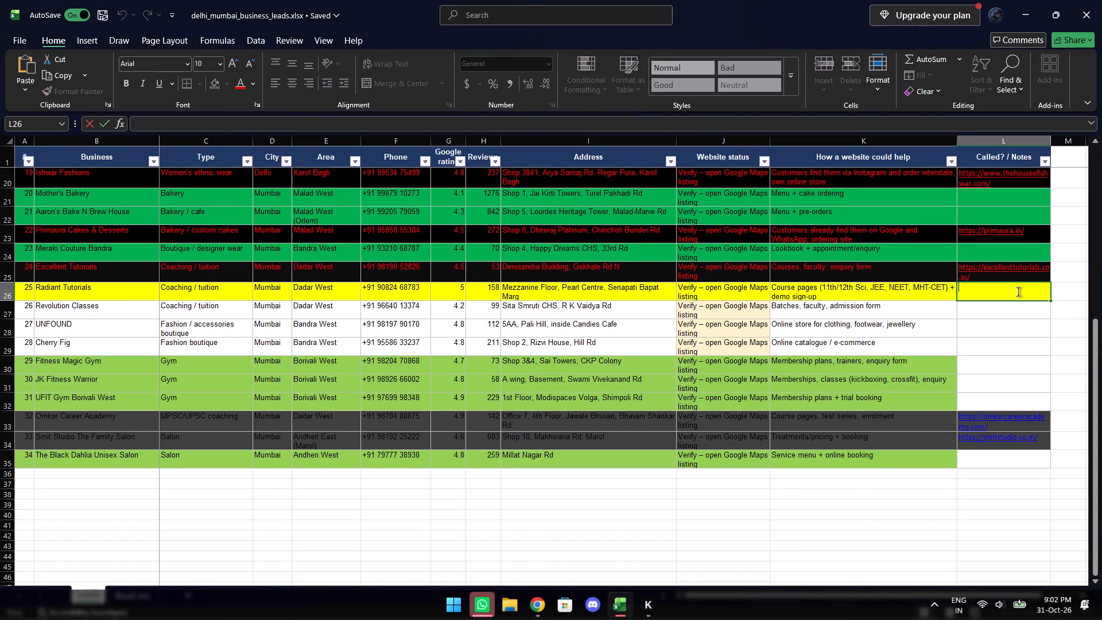
pyautogui.press('BackSpace')
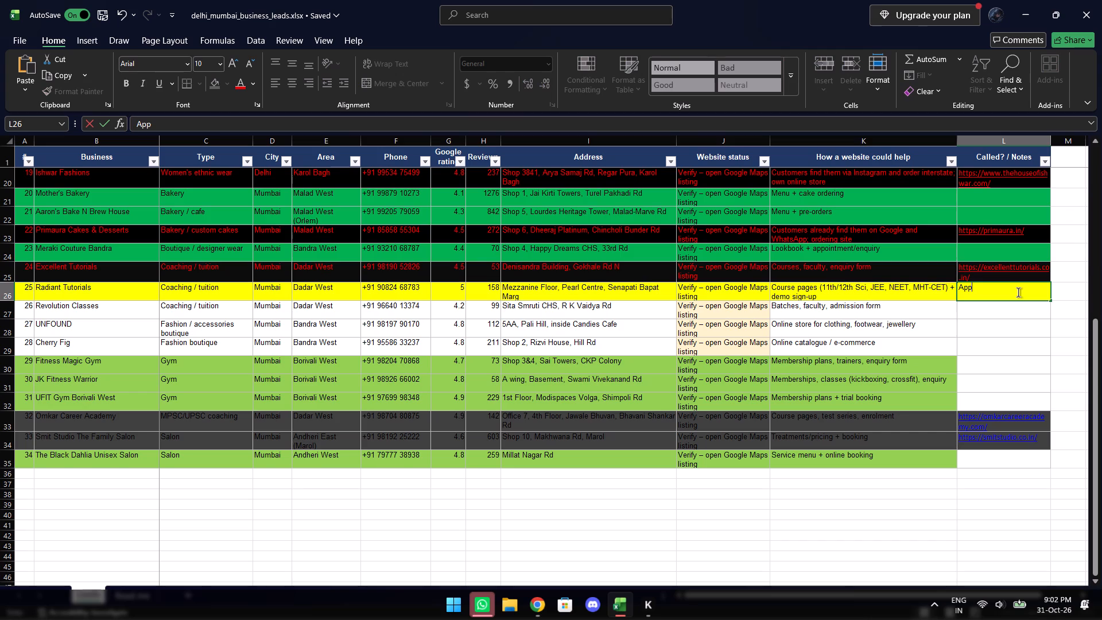
pyautogui.press('space')
pyautogui.write('hai')
pyautogui.press('Return')
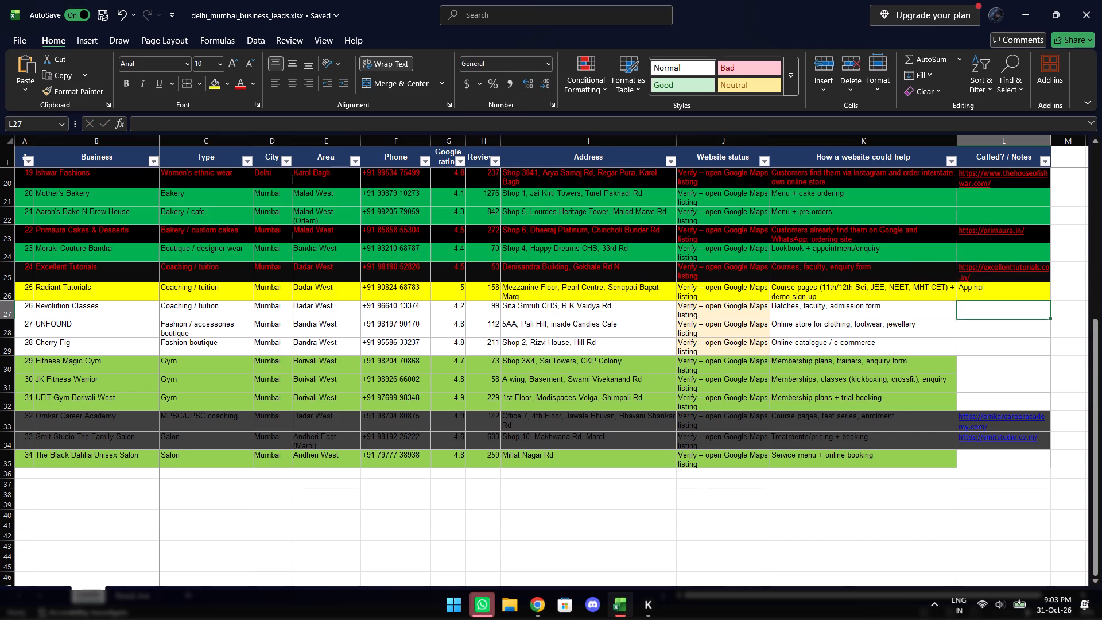
# Enter "gym" in the Called? / Notes cells of Fitness 4 U, JS Fitness Studio Gym and Power Strength Fitness by Jazzy.
pyautogui.scroll(11, 959, 312)
pyautogui.scroll(-1, 959, 312)
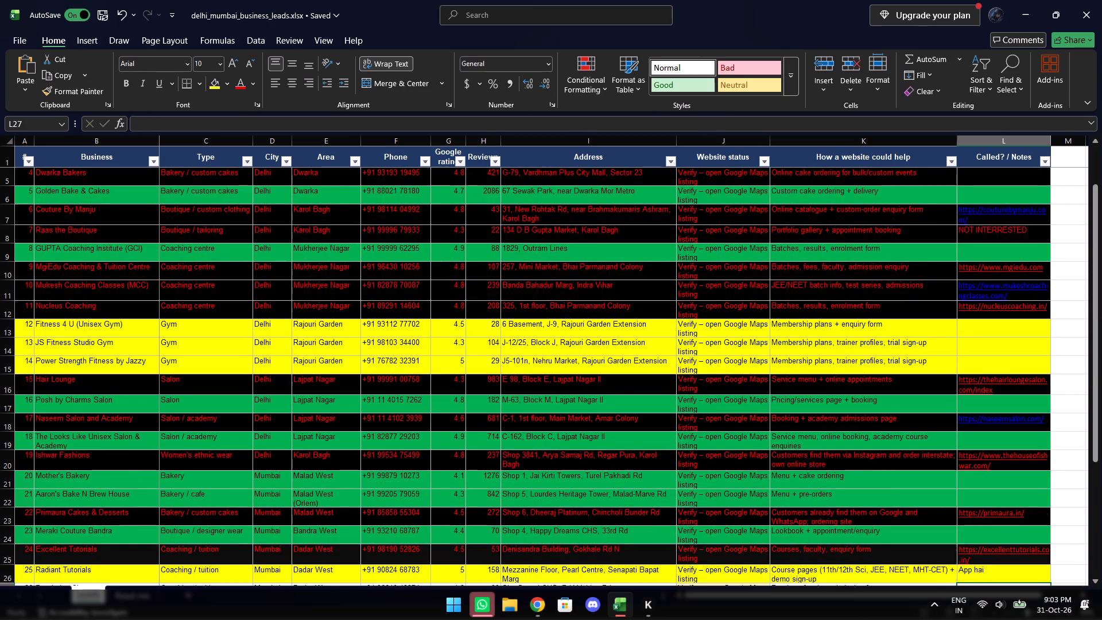
pyautogui.click(983, 330)
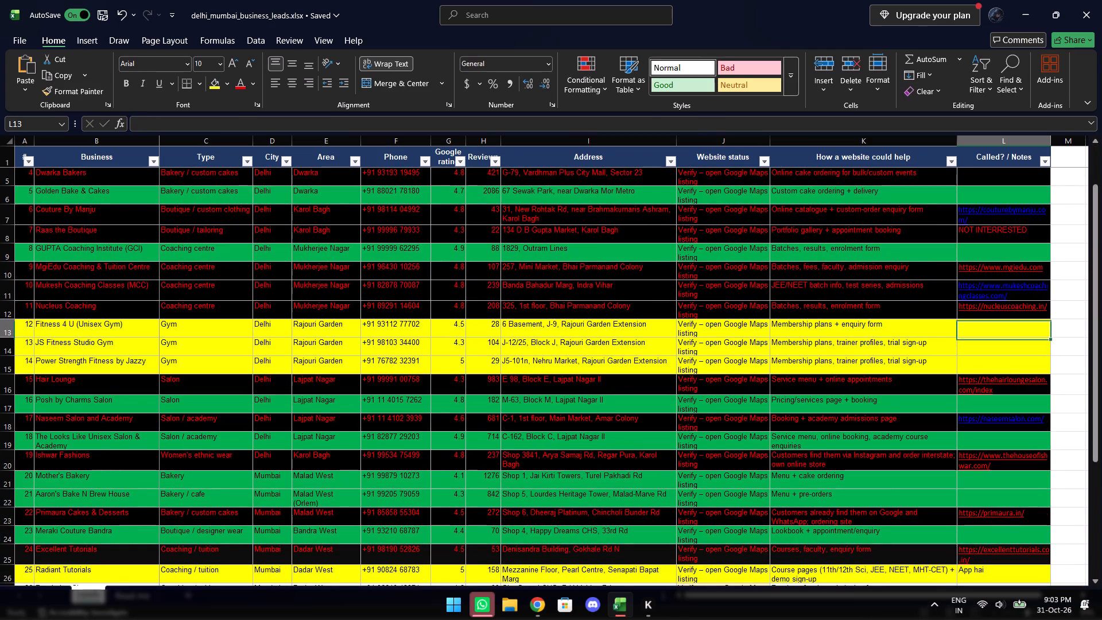
pyautogui.write('gym')
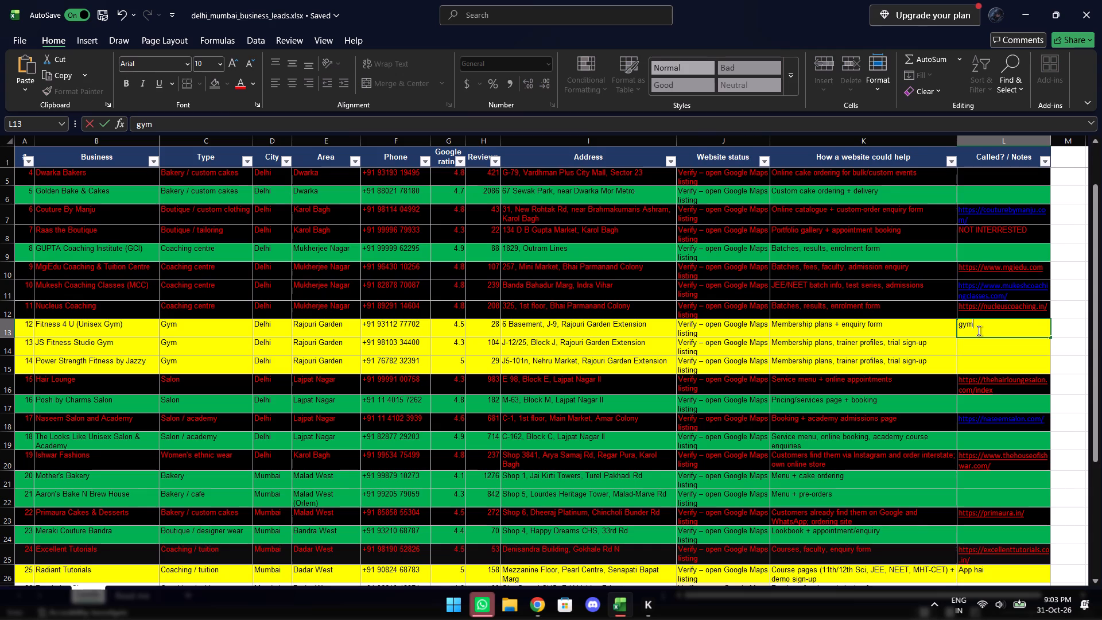
pyautogui.press('space')
pyautogui.click(995, 341)
pyautogui.write('gym')
pyautogui.scroll(-1, 821, 267)
pyautogui.click(999, 305)
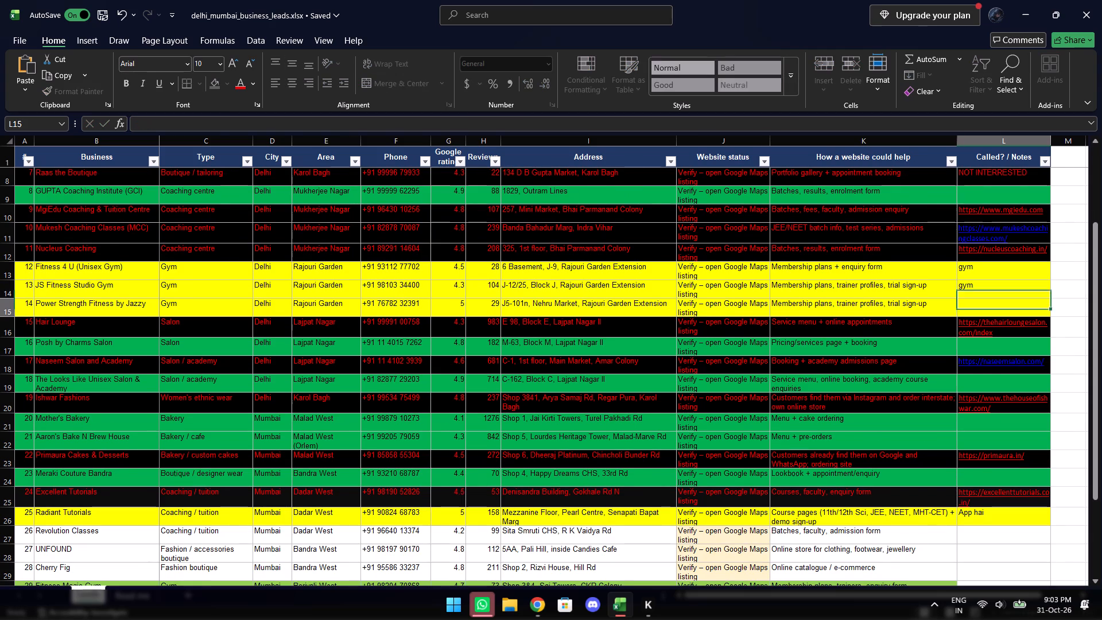
pyautogui.write('gym')
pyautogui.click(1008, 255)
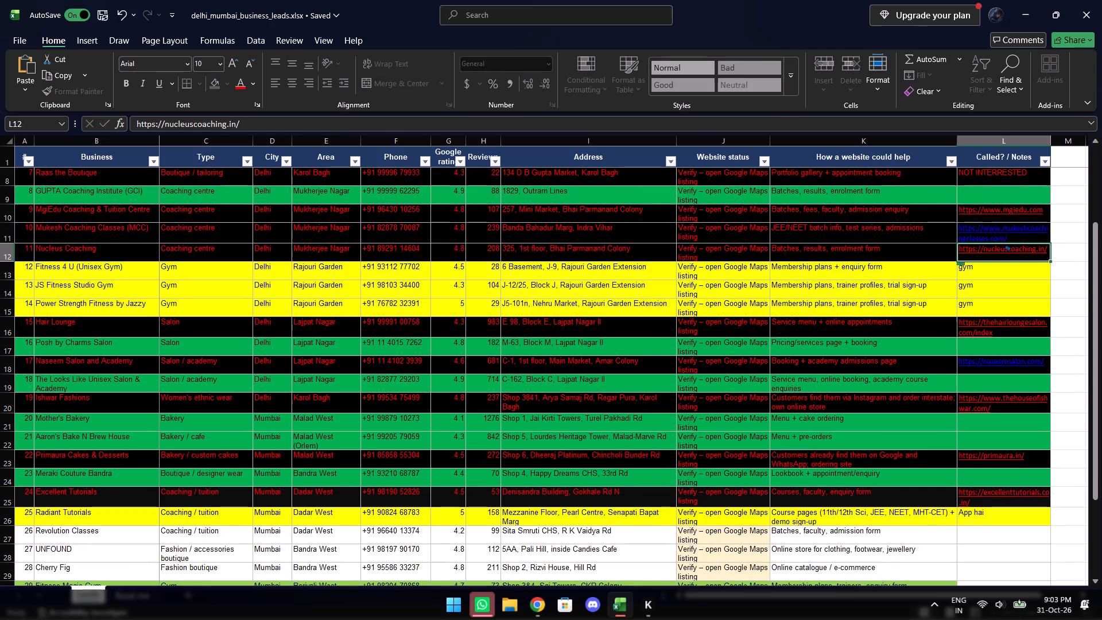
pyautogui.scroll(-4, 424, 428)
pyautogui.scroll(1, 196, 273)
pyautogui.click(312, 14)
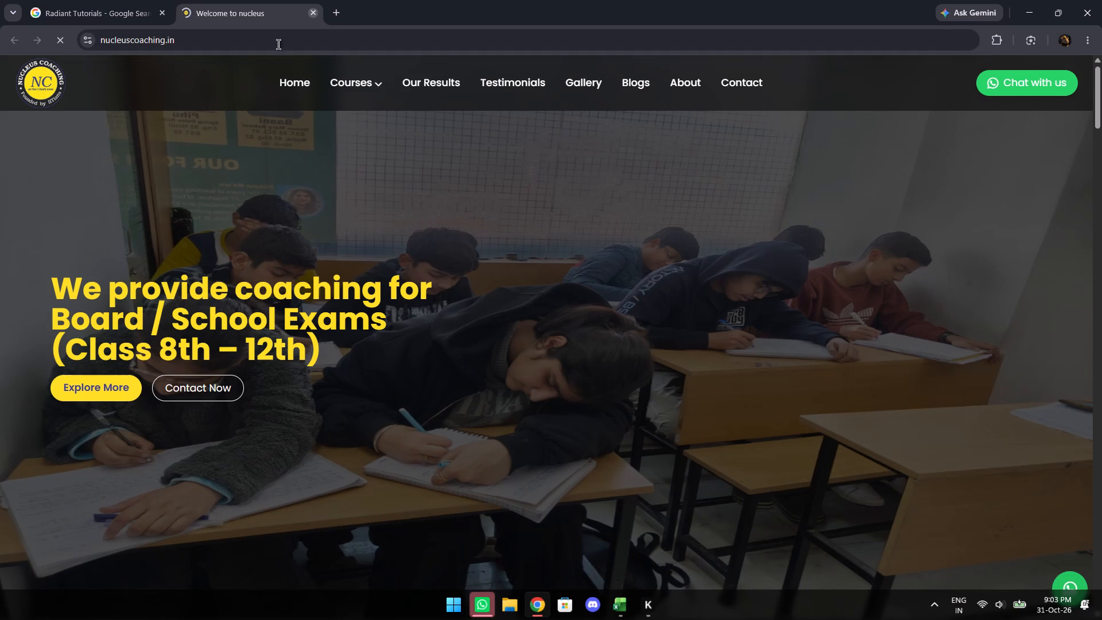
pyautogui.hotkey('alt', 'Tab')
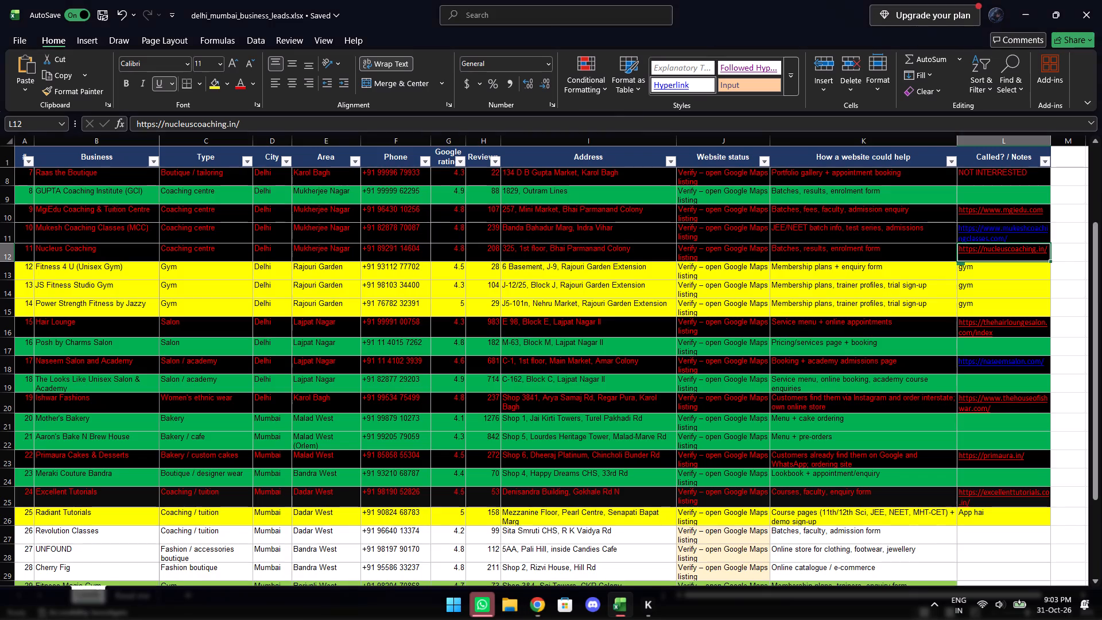
# Copy the business name Revolution Classes from Excel, search Google for it in Chrome and check the results for a website.
pyautogui.scroll(-4, 509, 287)
pyautogui.scroll(1, 877, 338)
pyautogui.scroll(-2, 1029, 342)
pyautogui.scroll(4, 1011, 342)
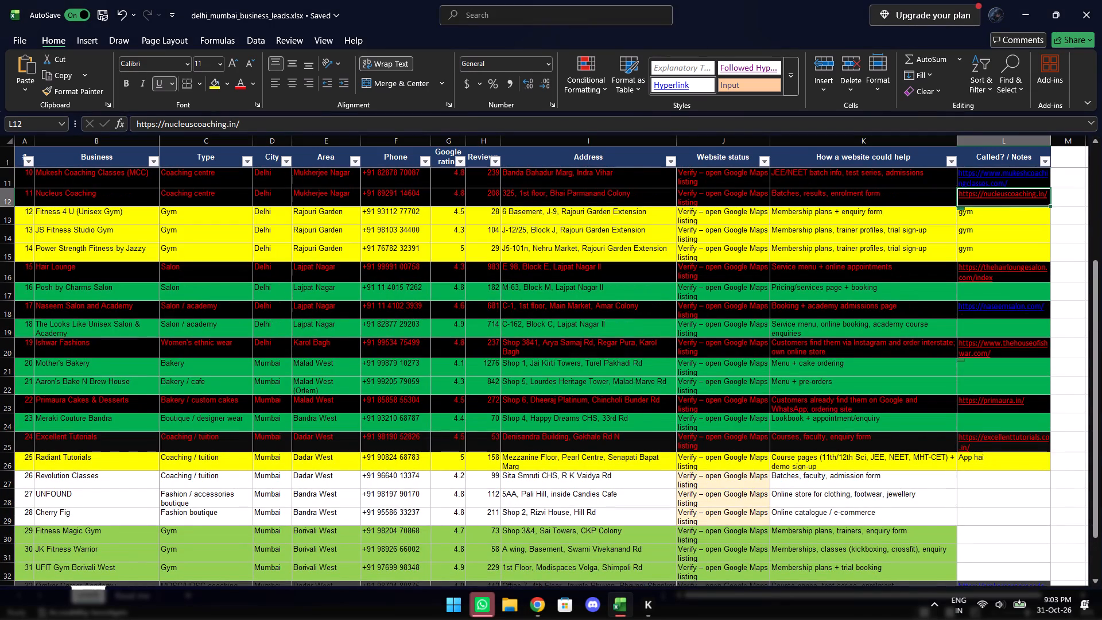
pyautogui.scroll(1, 1001, 325)
pyautogui.scroll(-5, 958, 332)
pyautogui.scroll(3, 297, 317)
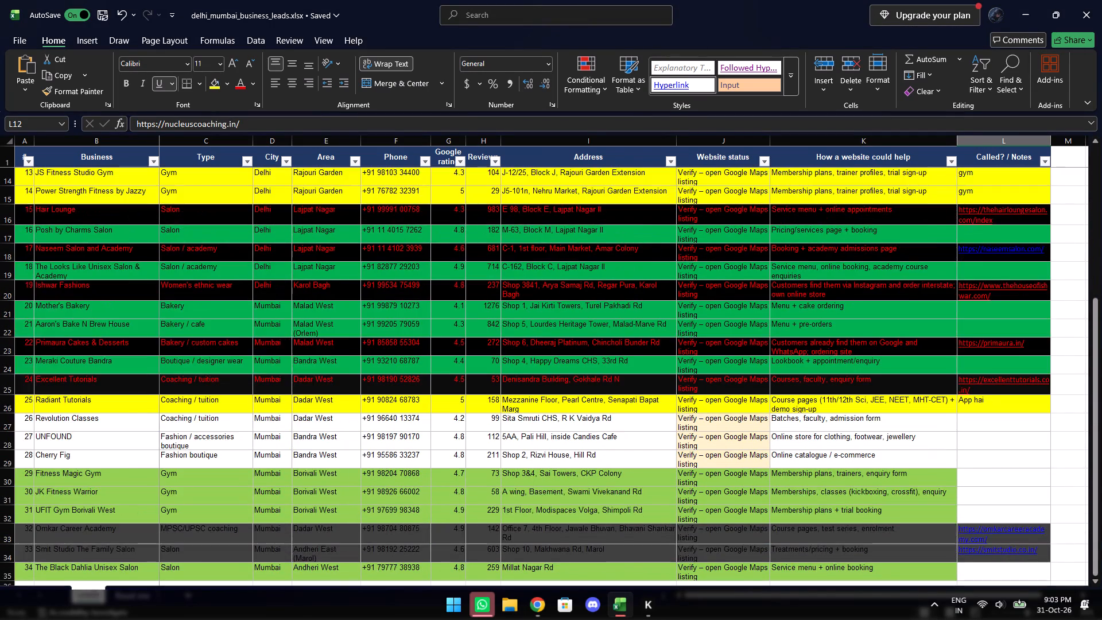
pyautogui.scroll(-1, 700, 377)
pyautogui.click(98, 347)
pyautogui.click(73, 370)
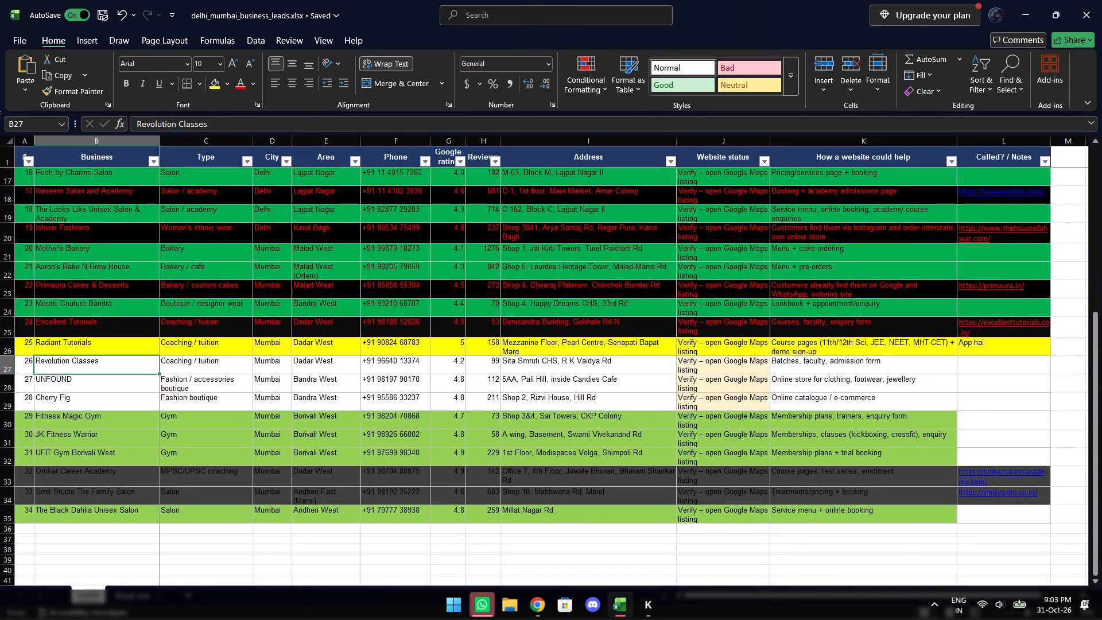
pyautogui.hotkey('ctrl', 'c')
pyautogui.hotkey('alt', 'Tab')
pyautogui.moveTo(297, 81); pyautogui.dragTo(0, 101)
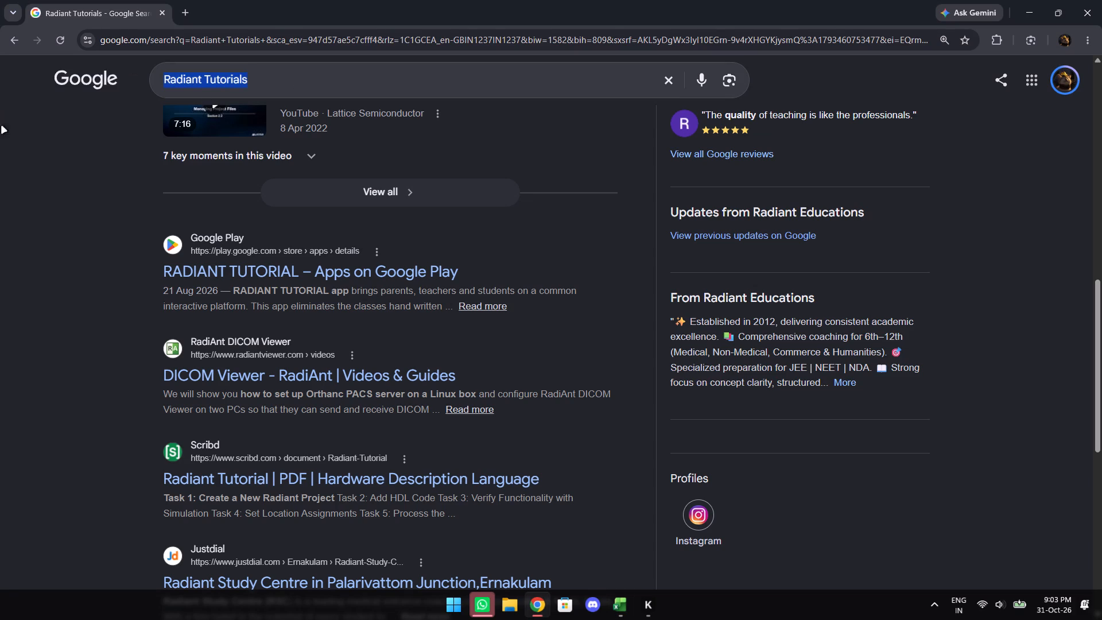
pyautogui.hotkey('ctrl', 'v')
pyautogui.press('Return')
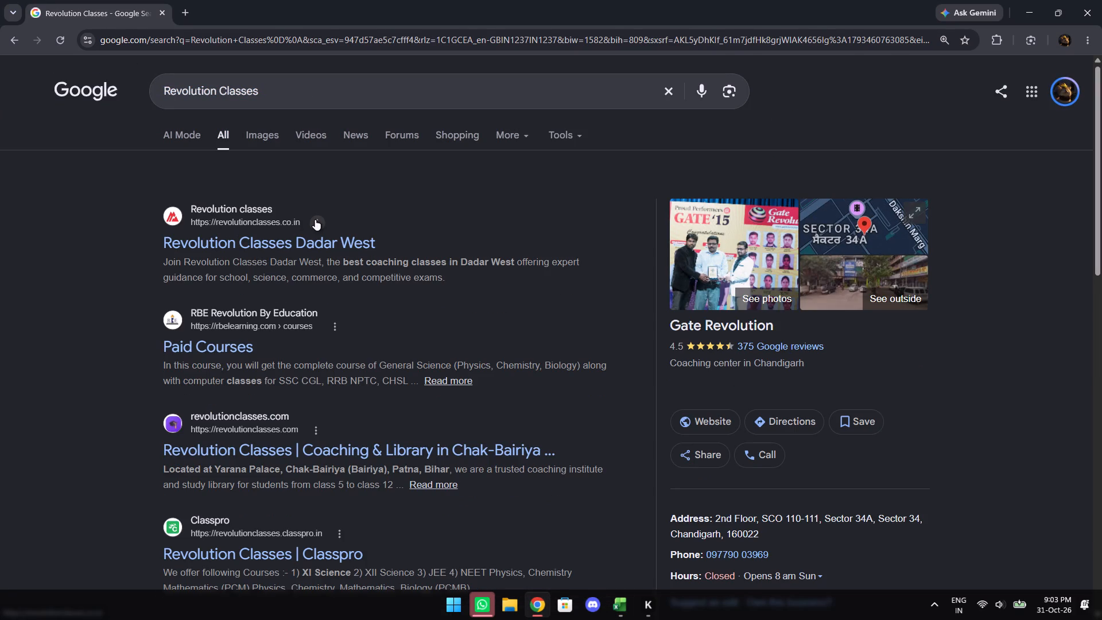
pyautogui.moveTo(306, 223); pyautogui.dragTo(235, 222)
pyautogui.moveTo(305, 220); pyautogui.dragTo(188, 223)
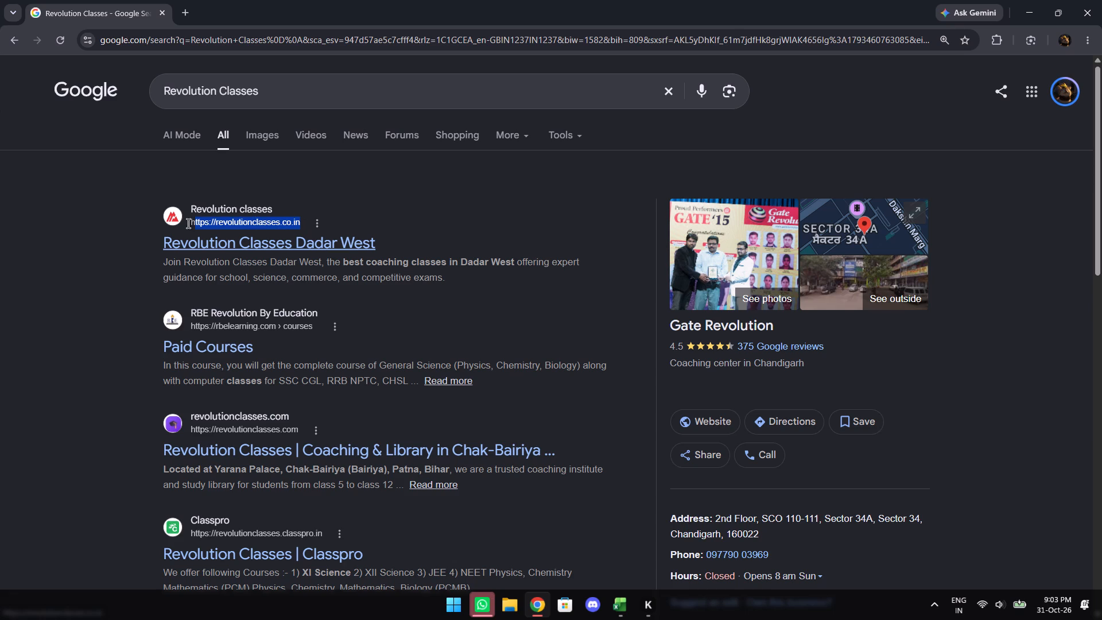
pyautogui.moveTo(188, 223); pyautogui.dragTo(193, 221)
pyautogui.hotkey('ctrl', 'c')
pyautogui.hotkey('alt', 'Tab')
pyautogui.doubleClick(994, 362)
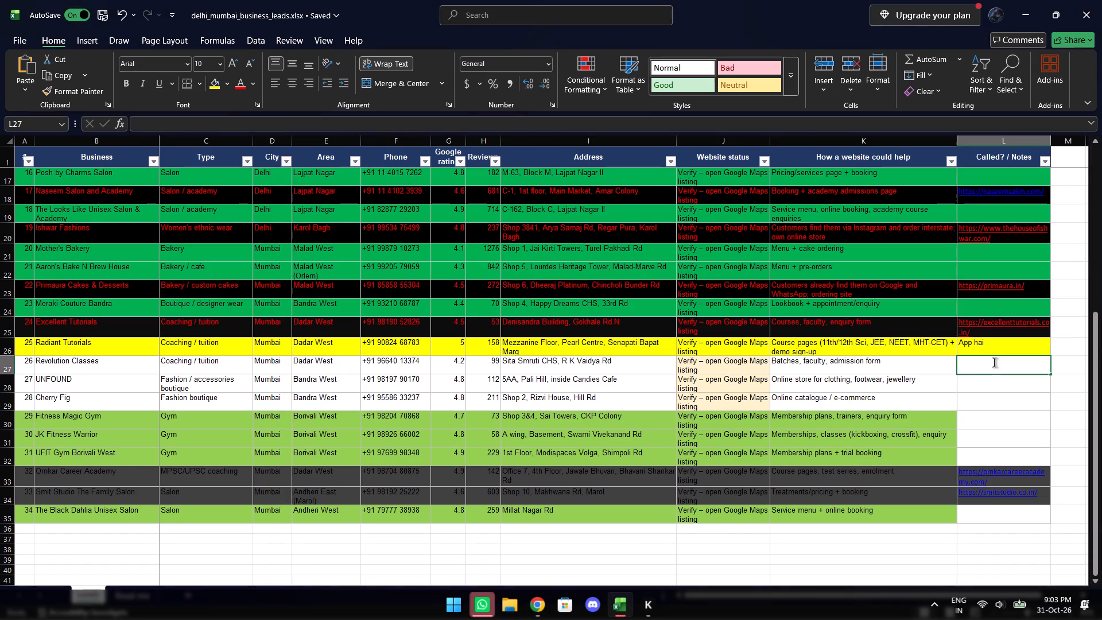
pyautogui.hotkey('ctrl', 'v')
pyautogui.click(28, 398)
# Format the Revolution Classes row from # through Called? / Notes with black fill and red text.
pyautogui.moveTo(29, 363); pyautogui.dragTo(1045, 365)
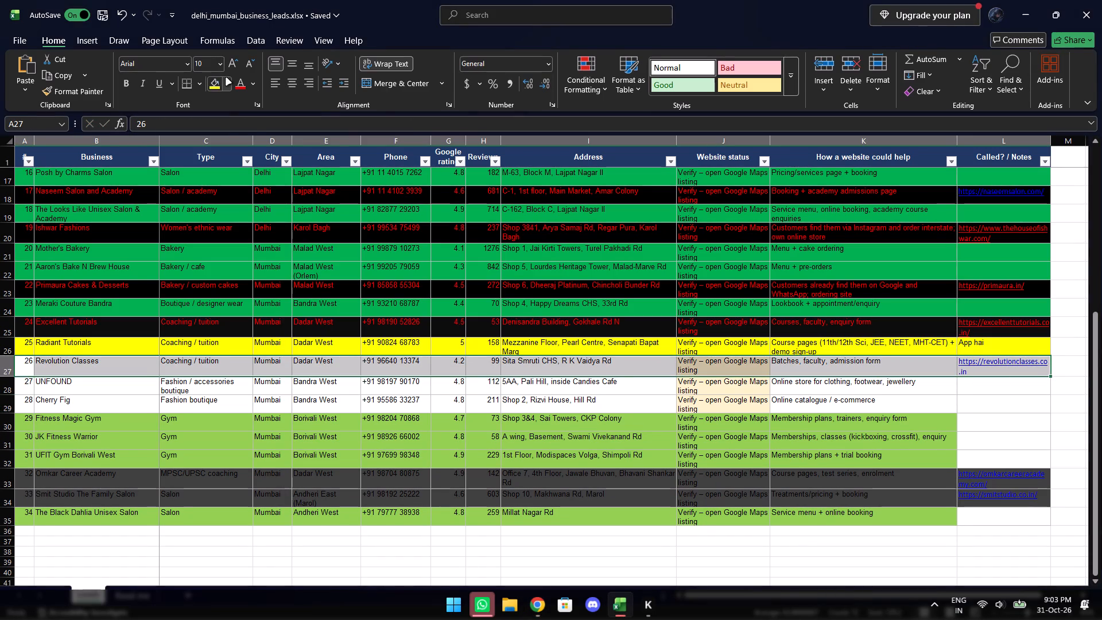
pyautogui.click(226, 78)
pyautogui.click(234, 153)
pyautogui.click(240, 81)
pyautogui.click(248, 385)
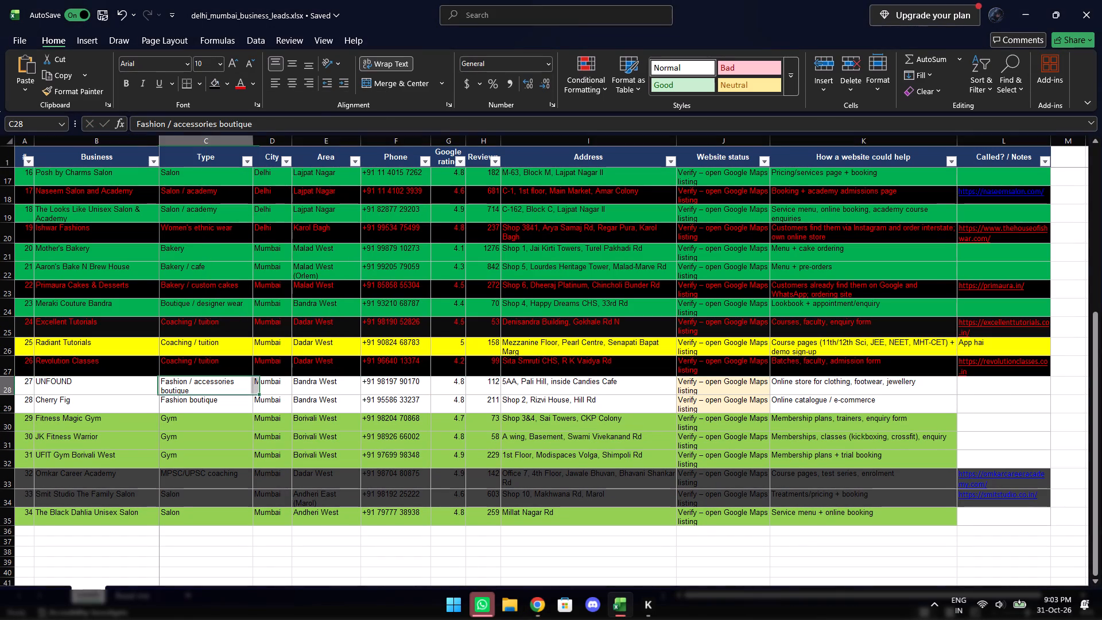
# Copy the business name UNFOUND from Excel, search Google for it in Chrome and check the results for a website.
pyautogui.click(69, 384)
pyautogui.hotkey('ctrl', 'c')
pyautogui.hotkey('alt', 'Tab')
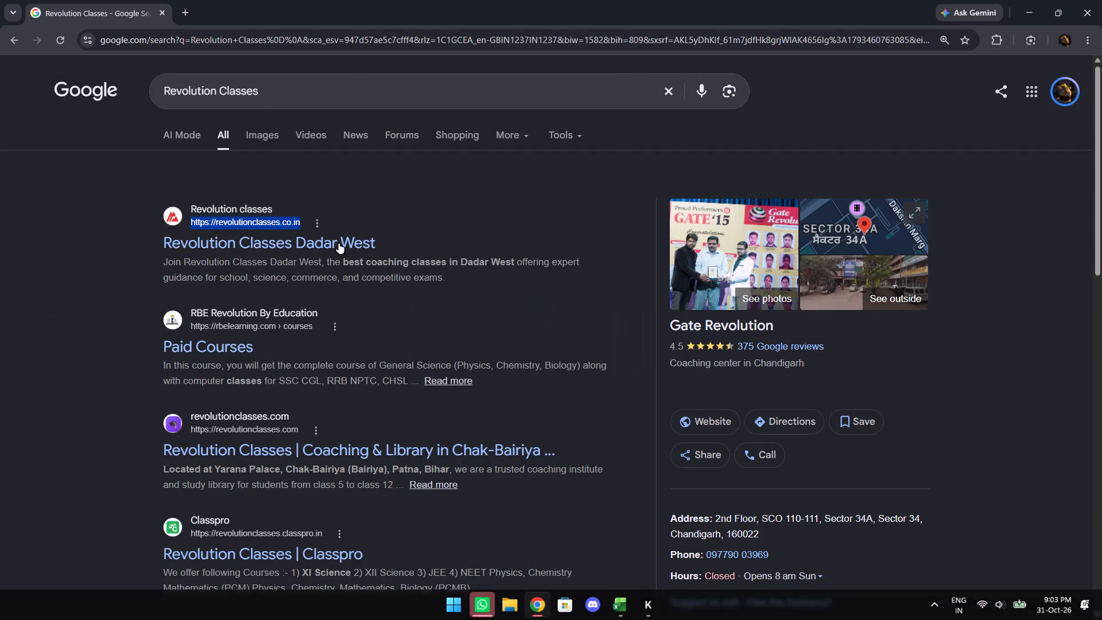
pyautogui.hotkey('alt', 'Tab')
pyautogui.click(565, 383)
pyautogui.hotkey('alt', 'Tab')
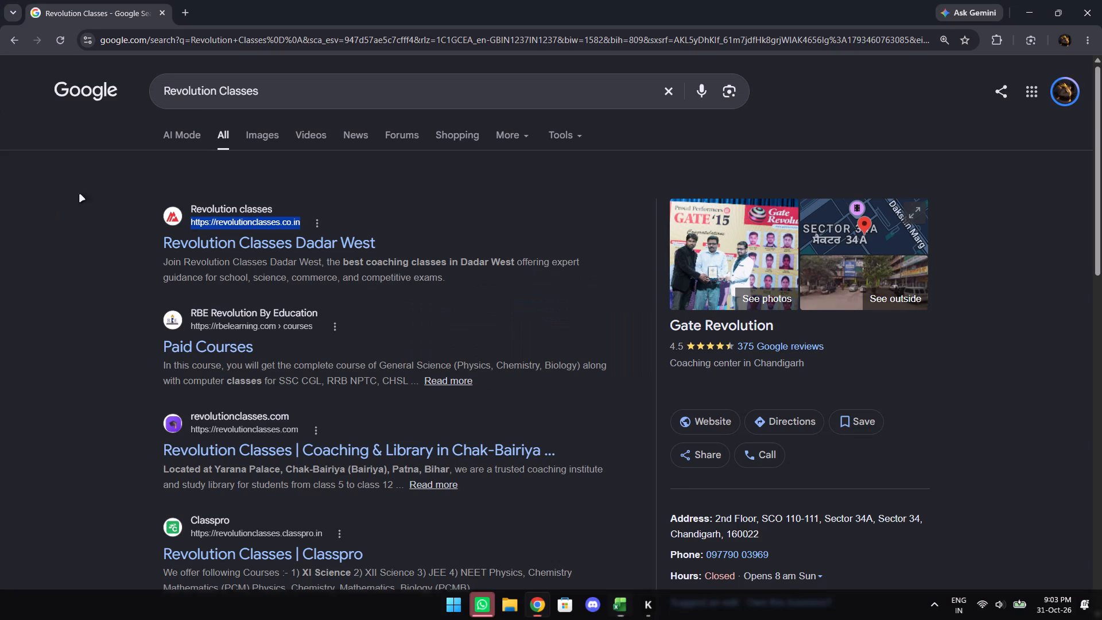
pyautogui.moveTo(312, 88); pyautogui.dragTo(46, 99)
pyautogui.hotkey('ctrl', 'v')
pyautogui.press('Return')
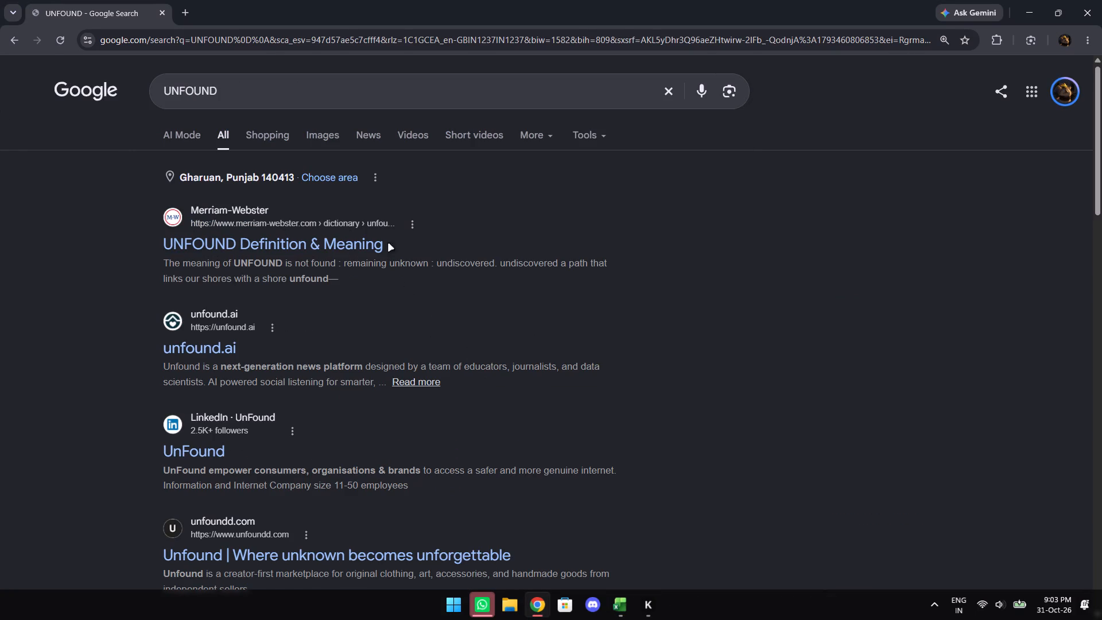
pyautogui.scroll(-1, 365, 245)
# Copy UNFOUND's address from its Excel row, add it to the business name in the Google search and check the results.
pyautogui.hotkey('alt', 'Tab')
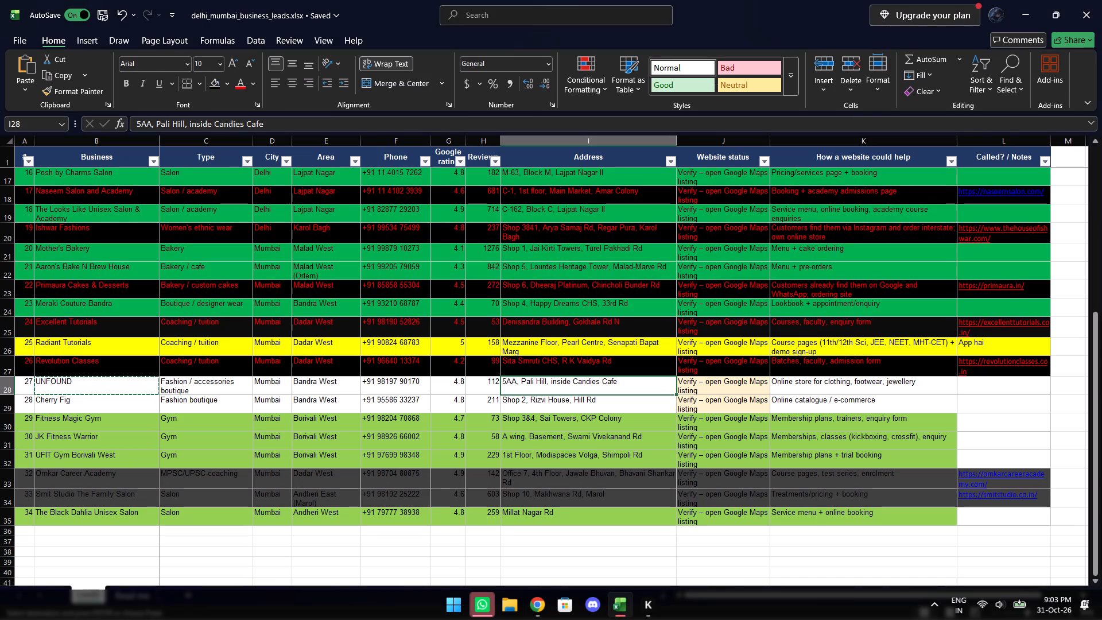
pyautogui.click(572, 385)
pyautogui.hotkey('ctrl', 'c')
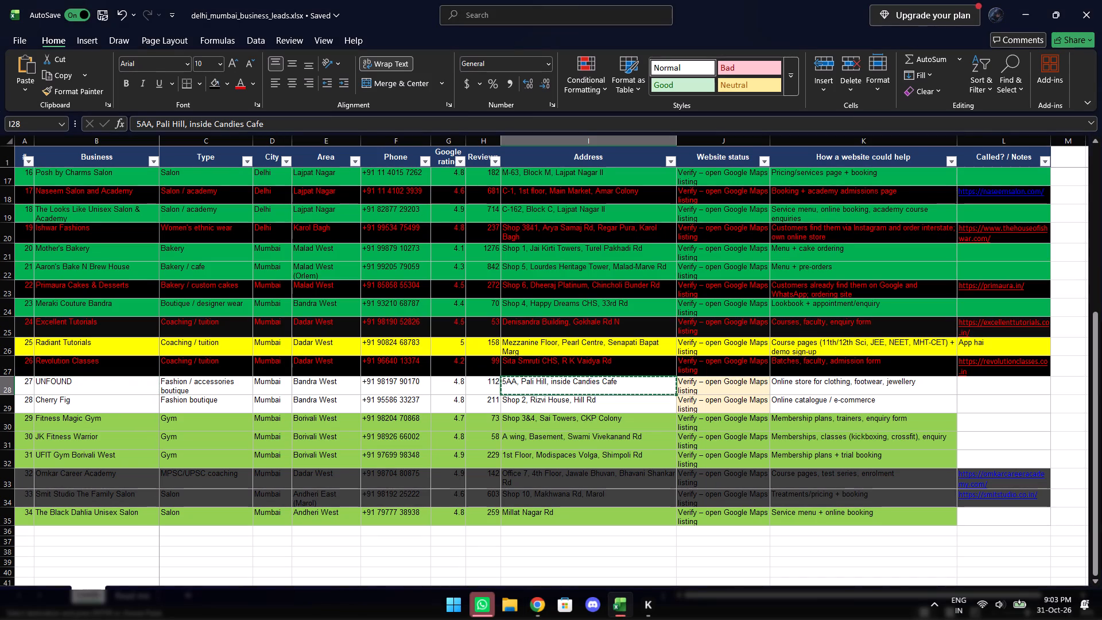
pyautogui.hotkey('alt', 'Tab')
pyautogui.click(251, 90)
pyautogui.press('space')
pyautogui.hotkey('ctrl', 'v')
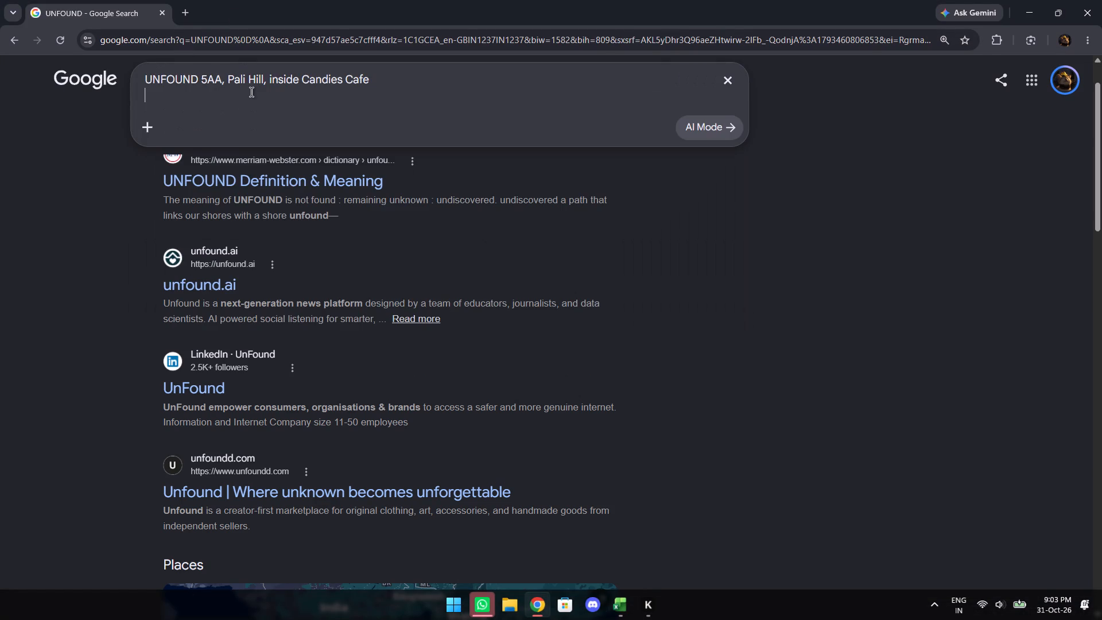
pyautogui.press('Return')
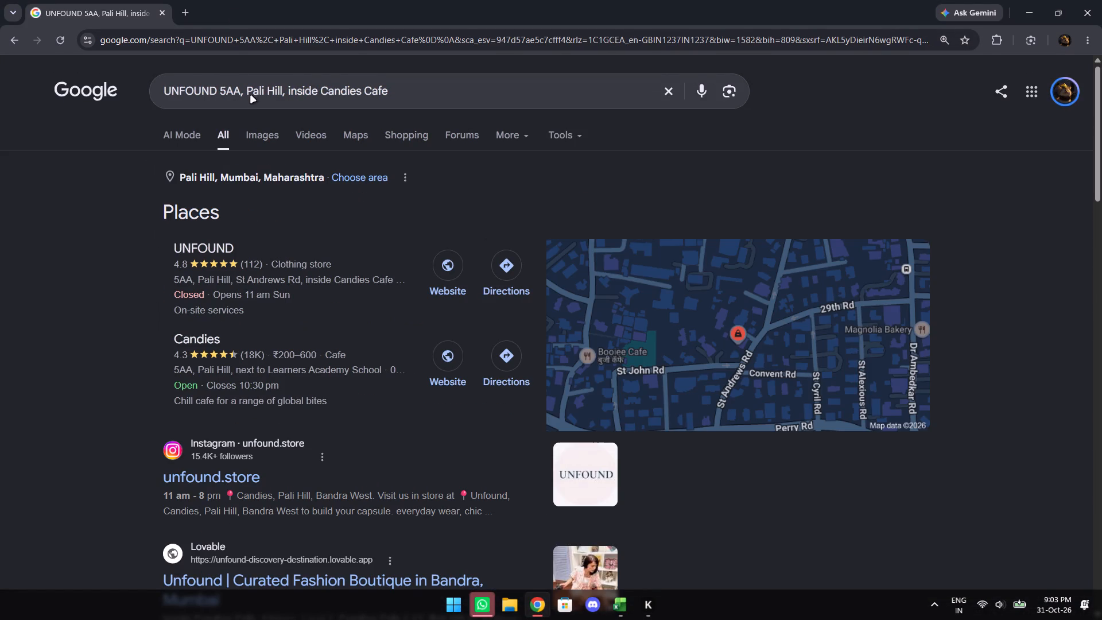
pyautogui.scroll(-2, 282, 231)
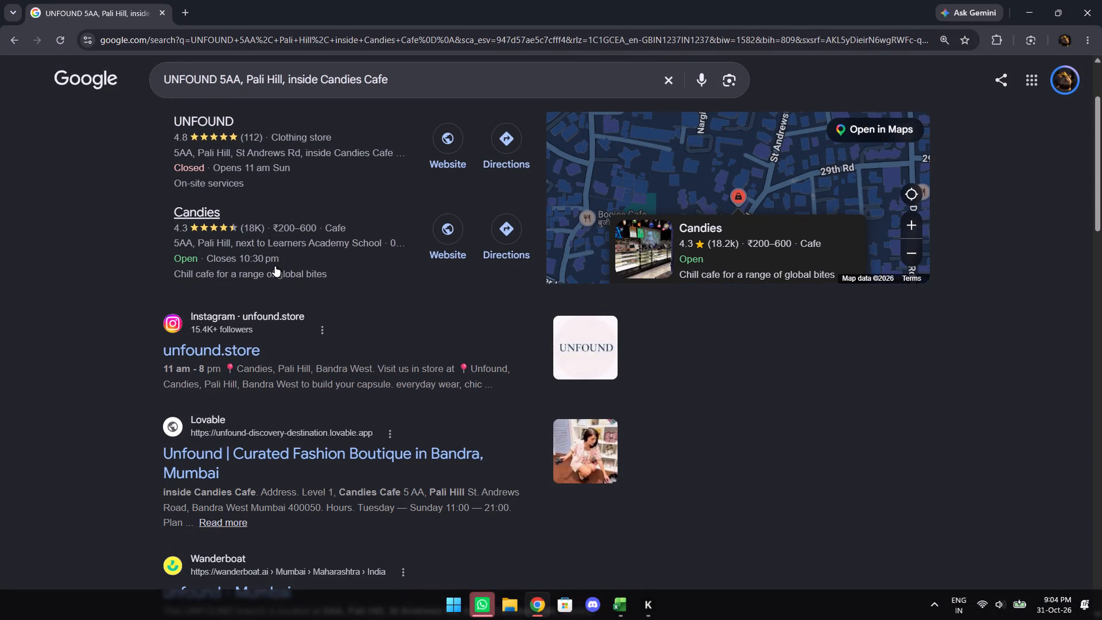
pyautogui.scroll(-3, 280, 255)
# Open the search result Unfound | Curated Fashion Boutique in Bandra, Mumbai, look through the website and return to the results.
pyautogui.hotkey('alt', 'Tab')
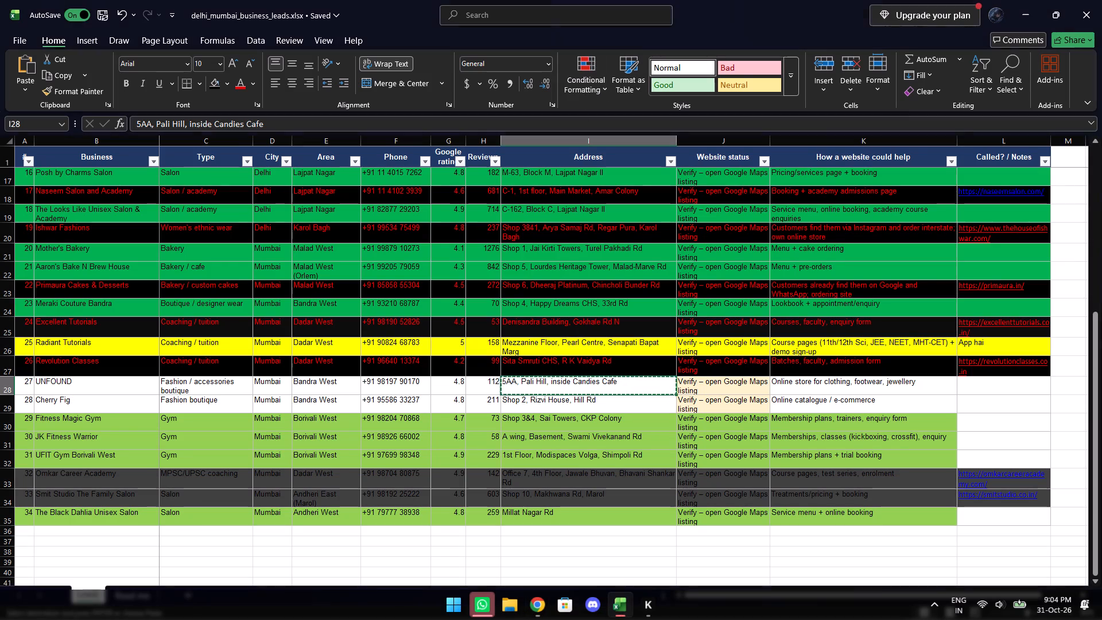
pyautogui.click(994, 380)
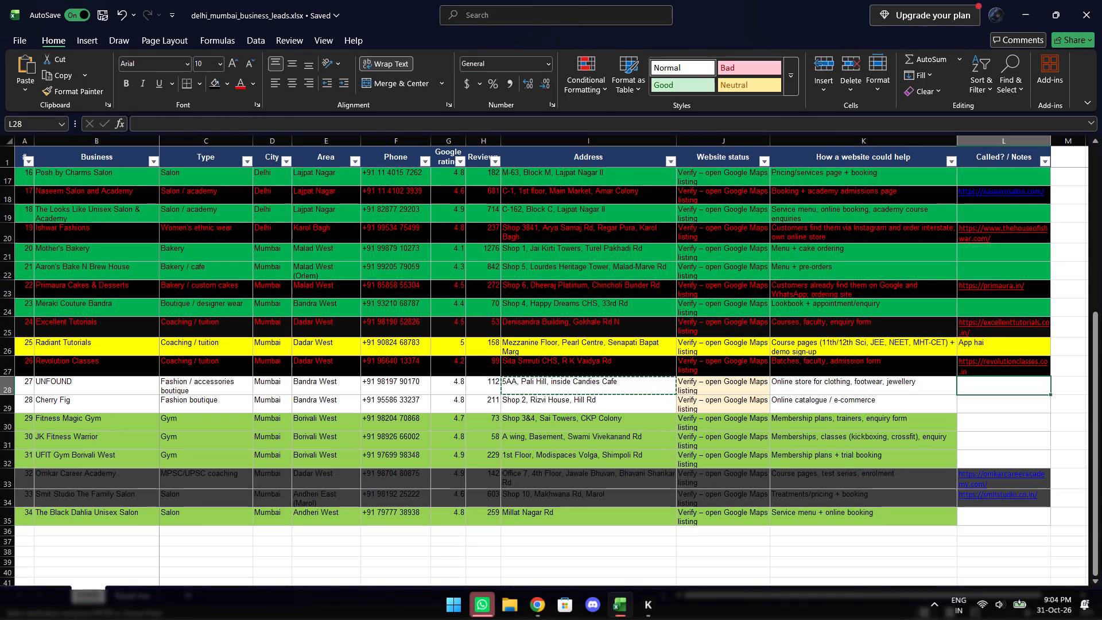
pyautogui.press('Tab')
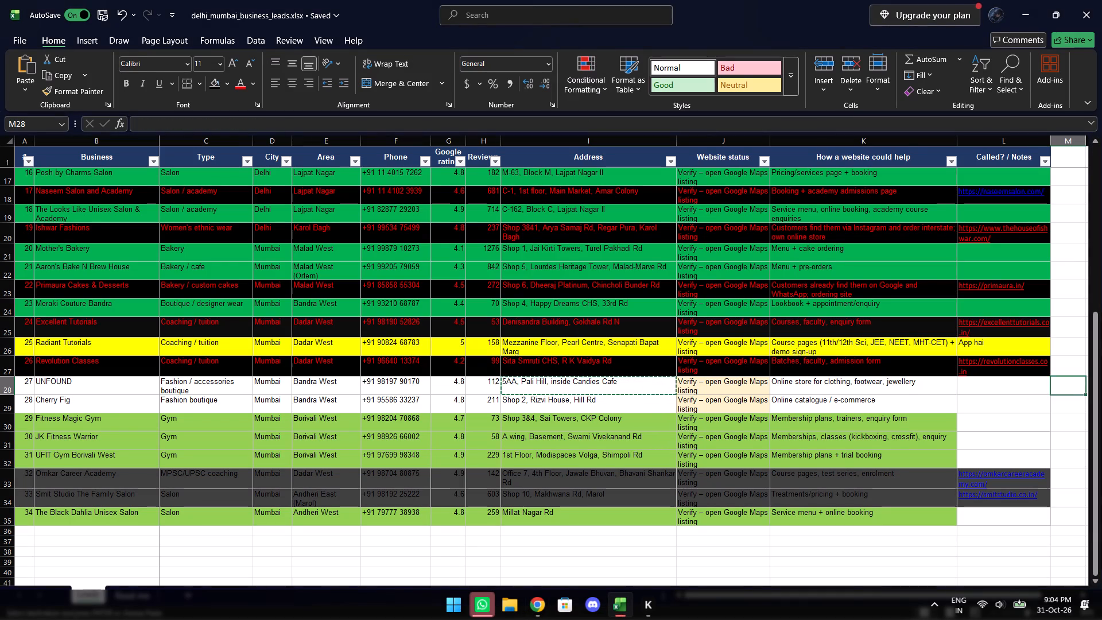
pyautogui.hotkey('alt', 'Tab')
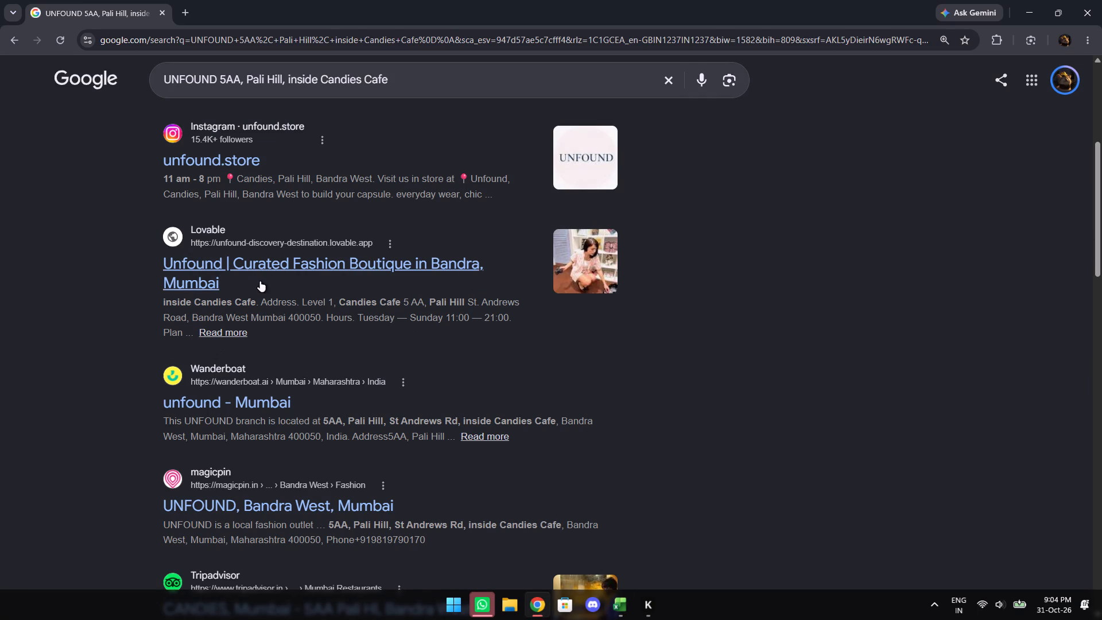
pyautogui.click(207, 266)
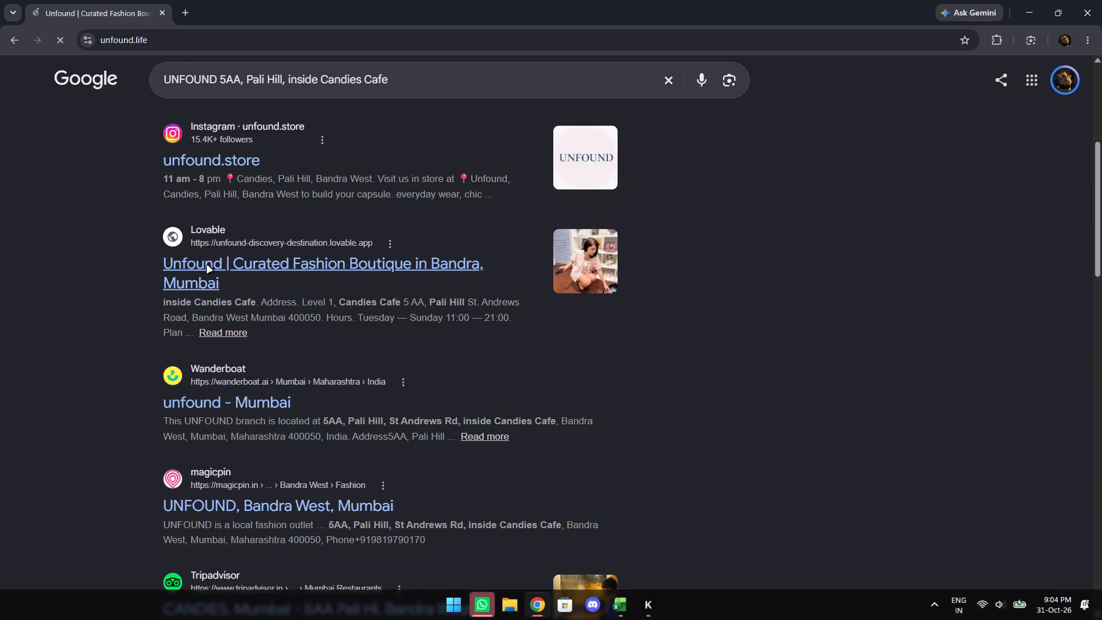
pyautogui.scroll(-13, 211, 286)
pyautogui.scroll(-7, 429, 273)
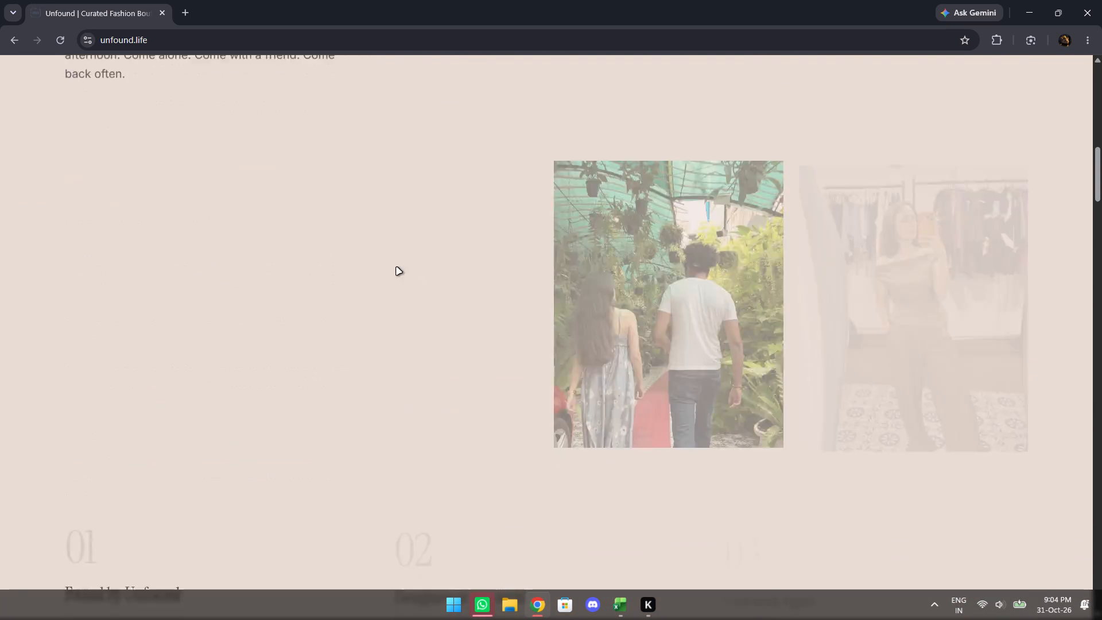
pyautogui.scroll(7, 390, 264)
pyautogui.scroll(-6, 390, 241)
pyautogui.scroll(8, 390, 241)
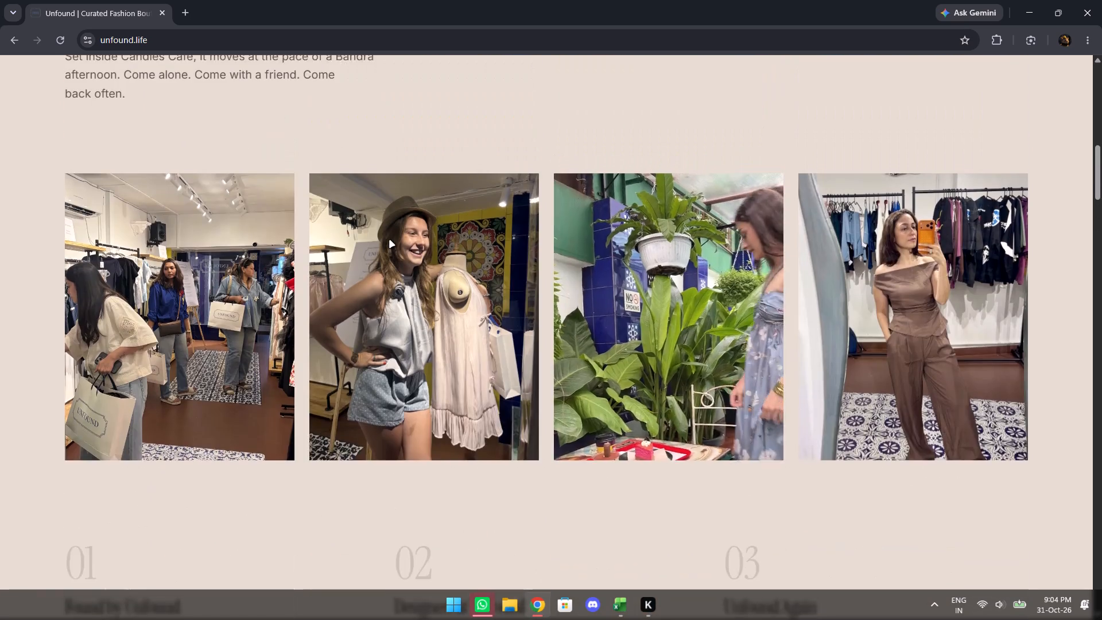
pyautogui.scroll(-10, 390, 241)
pyautogui.click(390, 241)
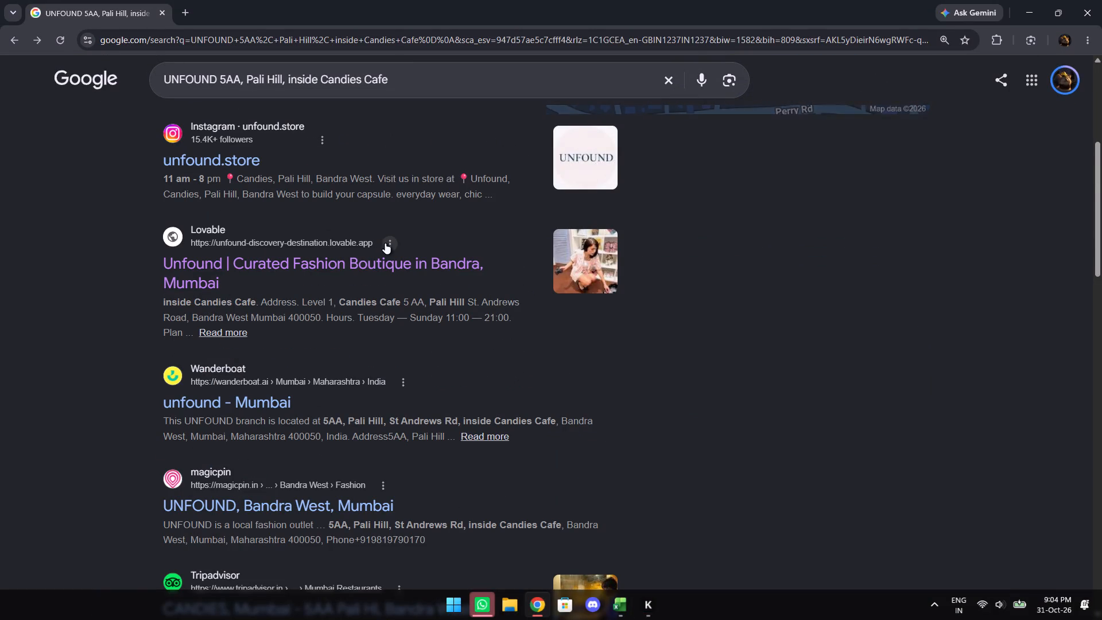
pyautogui.click(378, 245)
pyautogui.moveTo(377, 243); pyautogui.dragTo(184, 246)
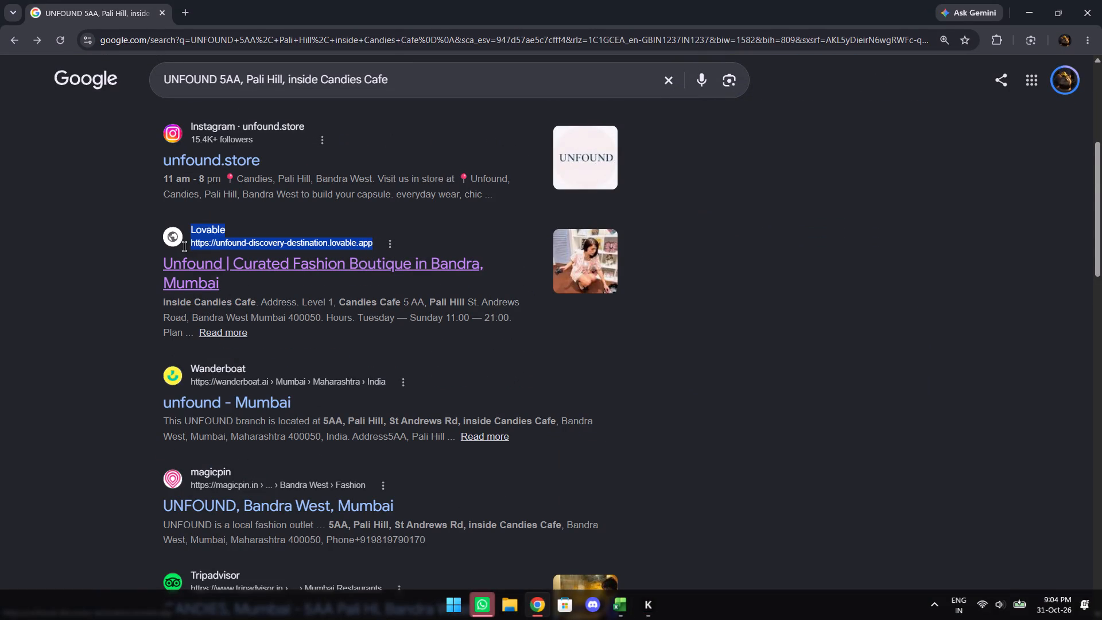
pyautogui.moveTo(184, 246); pyautogui.dragTo(192, 247)
pyautogui.hotkey('ctrl', 'c')
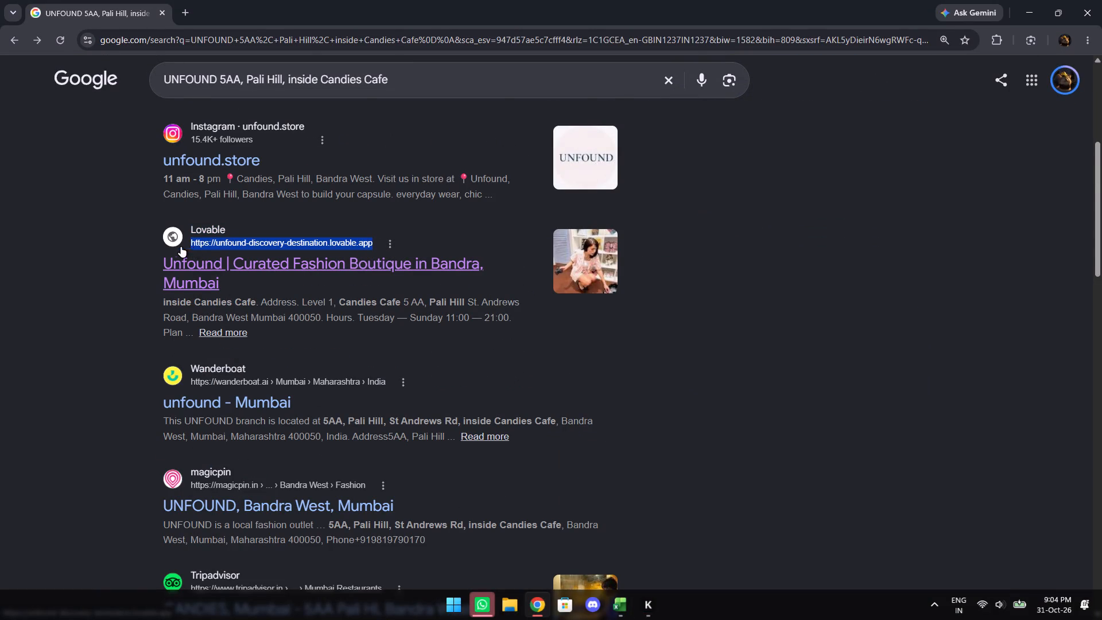
pyautogui.hotkey('alt', 'Tab')
pyautogui.click(999, 385)
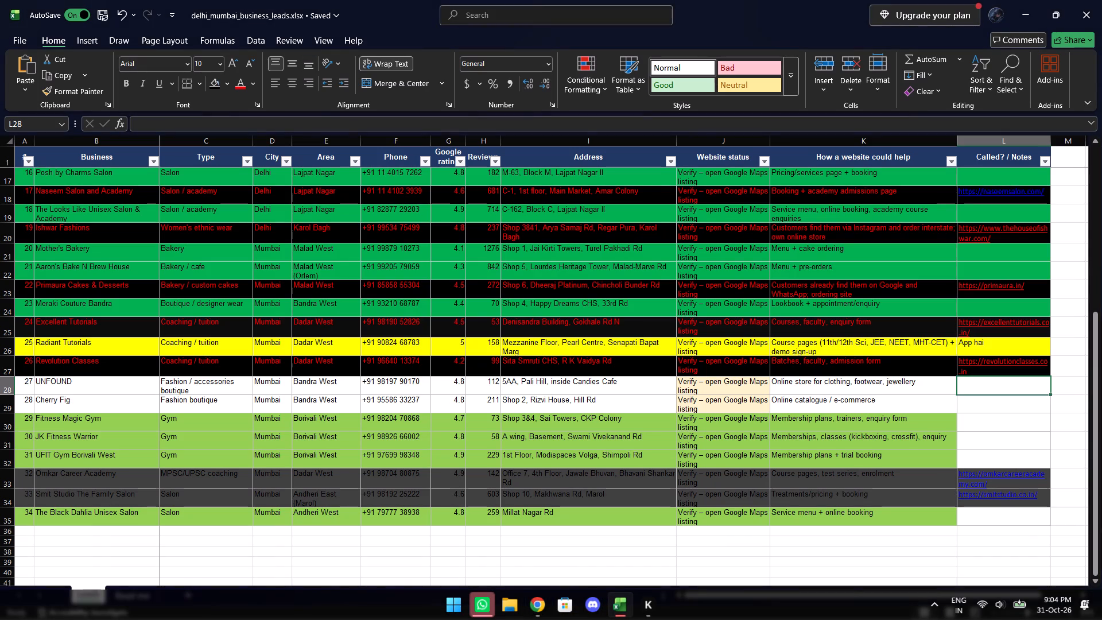
pyautogui.hotkey('ctrl', 'v')
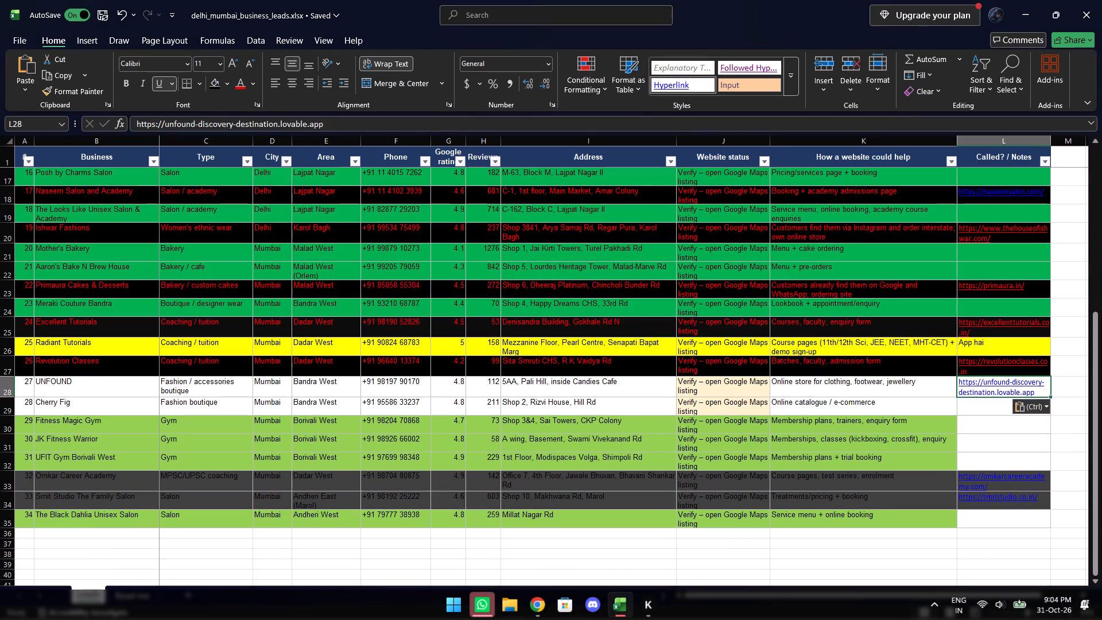
# Format the UNFOUND row from # through Called? / Notes with black fill and red text.
pyautogui.click(9, 381)
pyautogui.moveTo(21, 383); pyautogui.dragTo(837, 386)
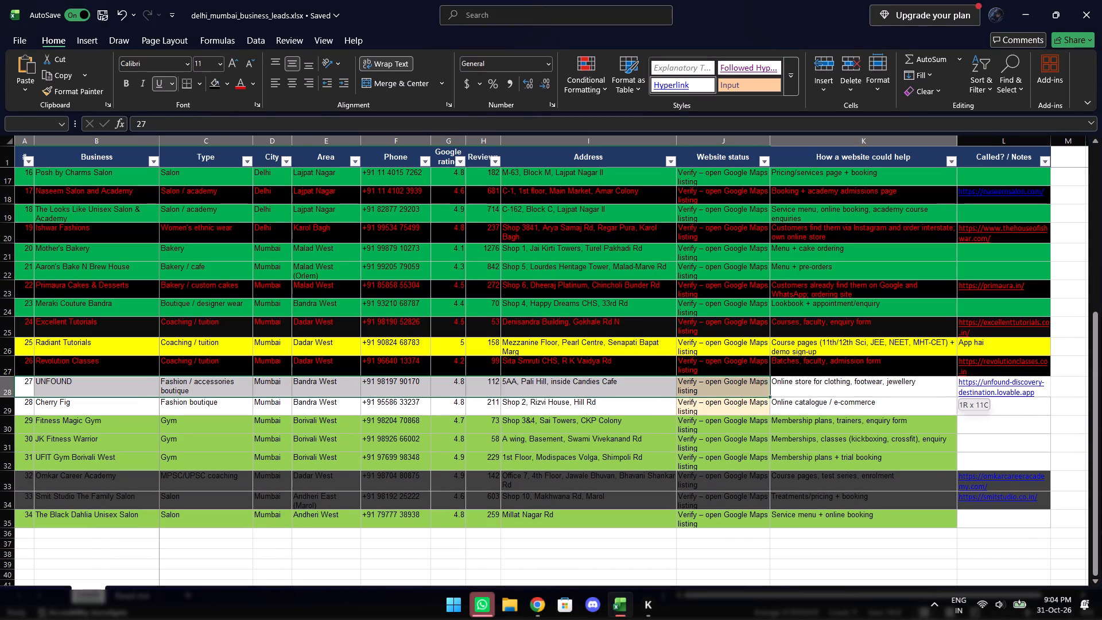
pyautogui.moveTo(837, 386); pyautogui.dragTo(1013, 379)
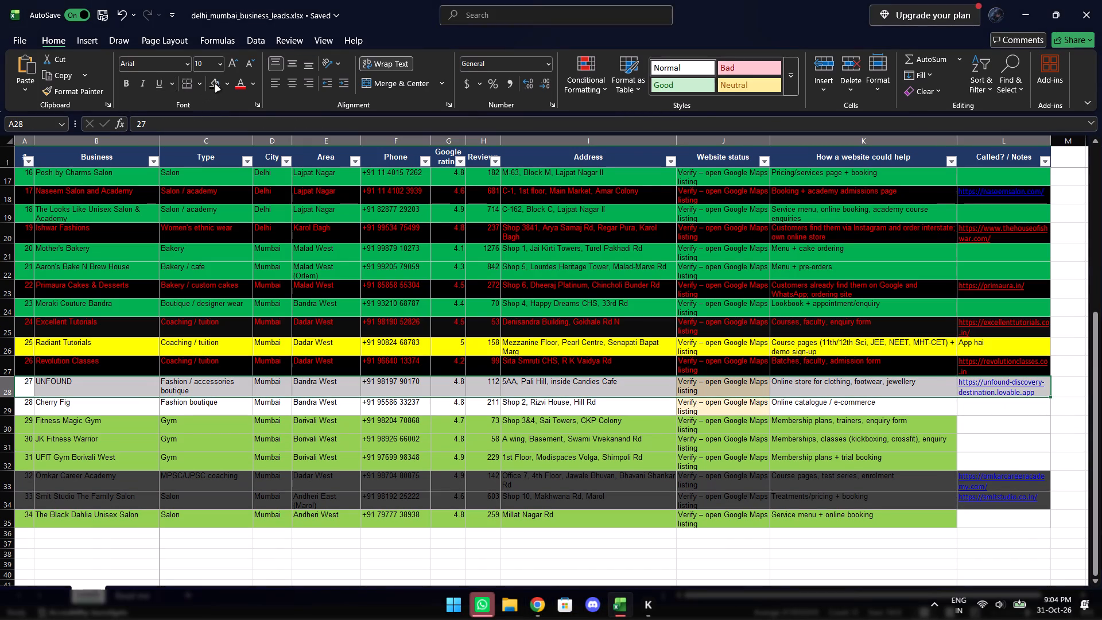
pyautogui.click(215, 85)
pyautogui.click(239, 79)
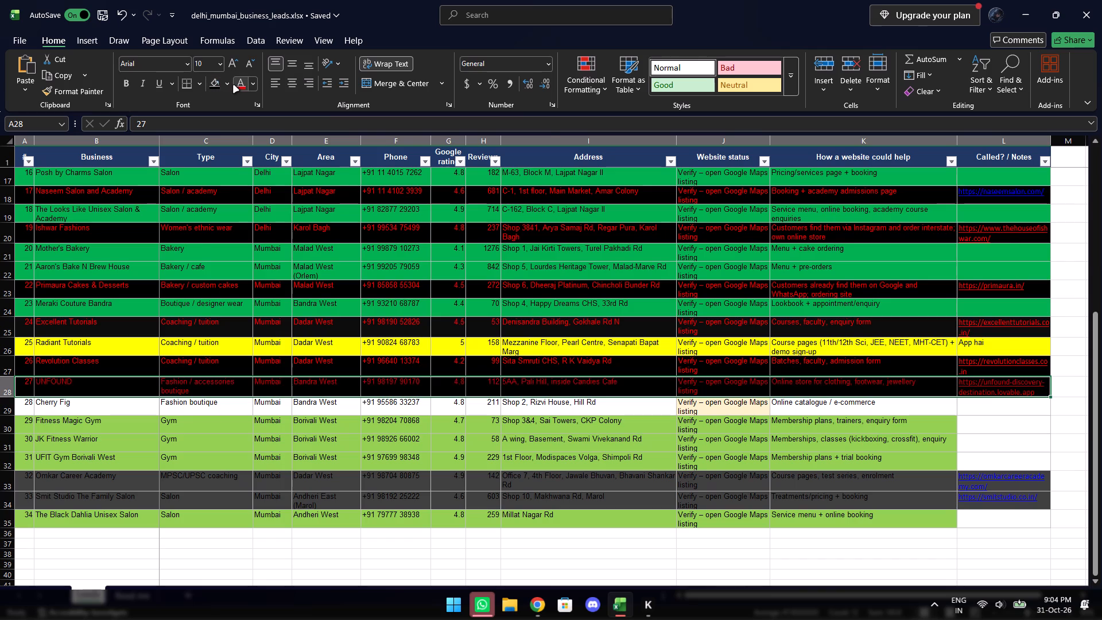
# Reopen the Unfound boutique website from the Chrome search results, review its pictures and return to the results.
pyautogui.hotkey('alt', 'Tab')
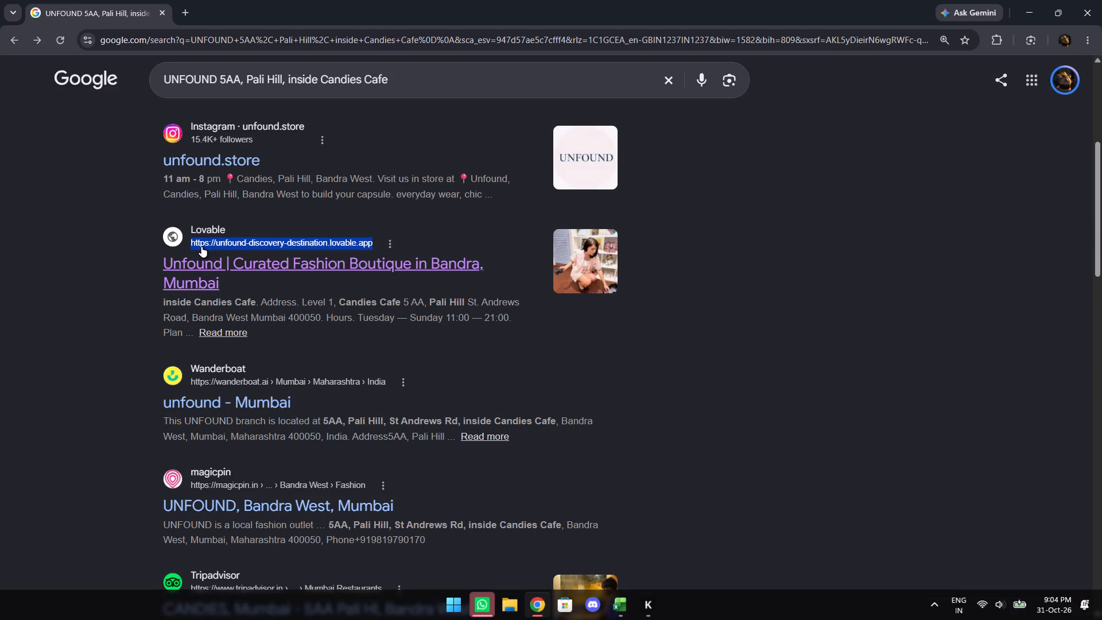
pyautogui.click(207, 260)
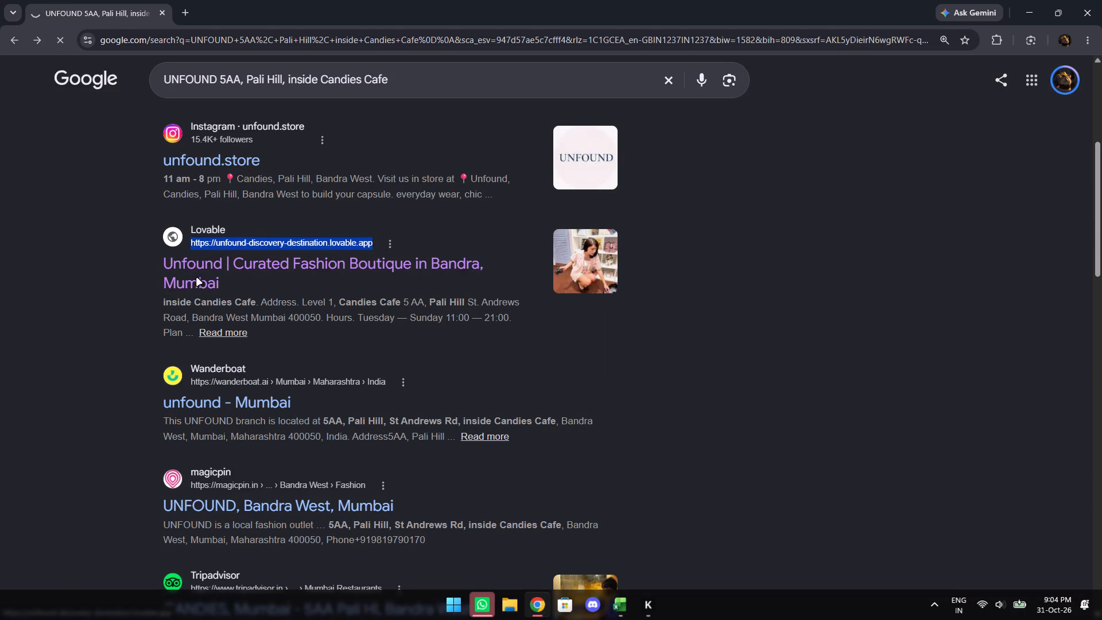
pyautogui.click(197, 278)
pyautogui.scroll(-20, 408, 192)
pyautogui.scroll(-5, 408, 192)
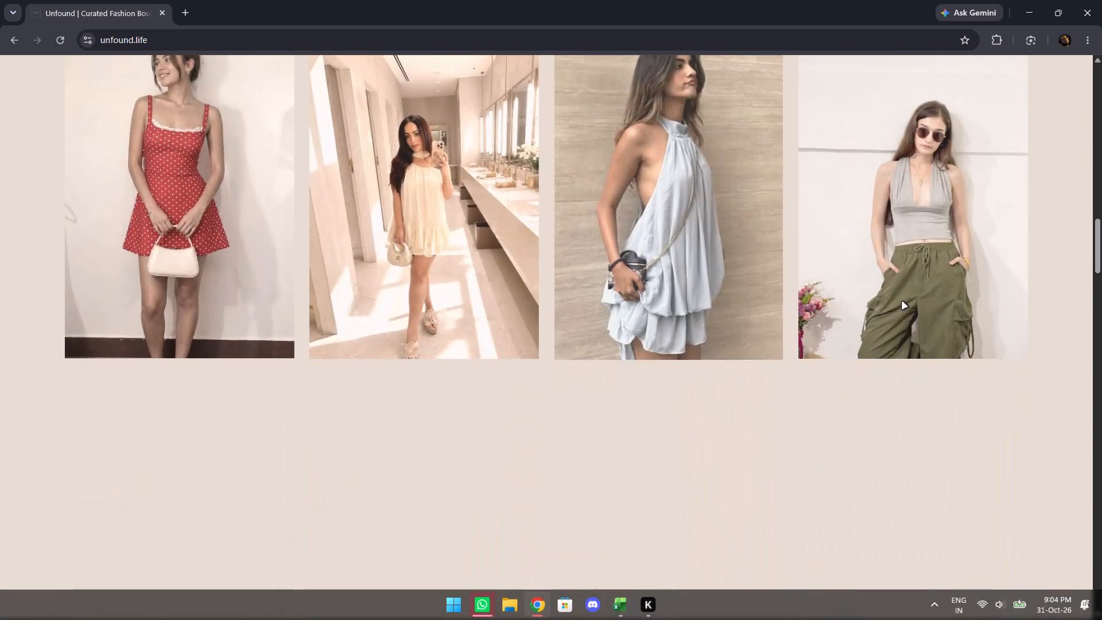
pyautogui.scroll(-5, 903, 302)
pyautogui.scroll(14, 956, 302)
pyautogui.moveTo(663, 293); pyautogui.dragTo(661, 286)
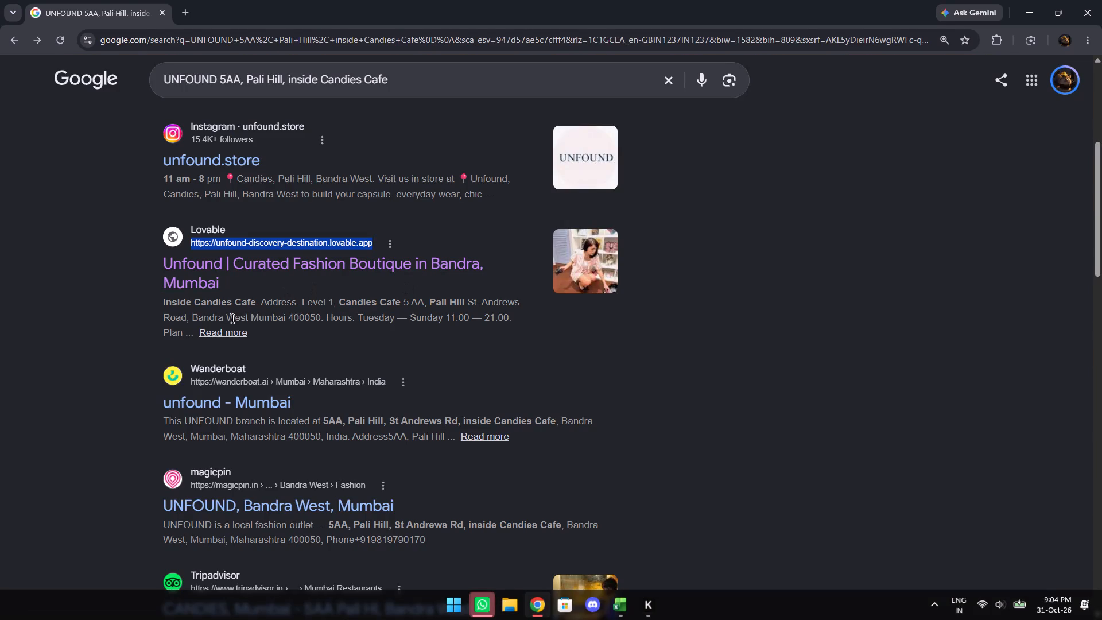
# Copy the business name Cherry Fig from the Excel leads sheet and search Google for it in Chrome.
pyautogui.hotkey('alt', 'Tab')
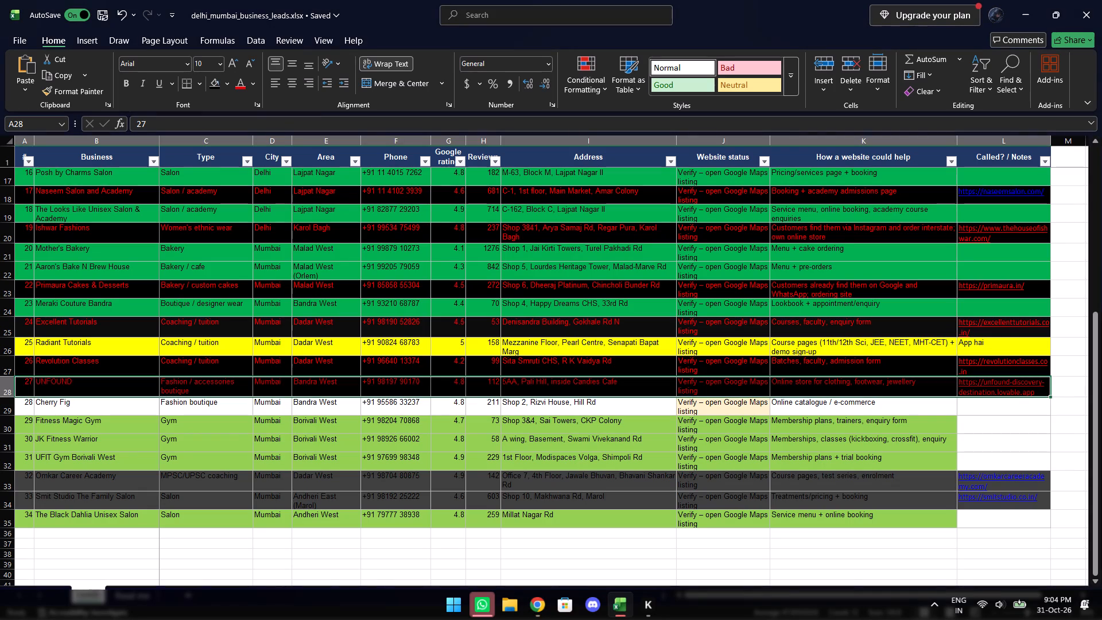
pyautogui.click(468, 370)
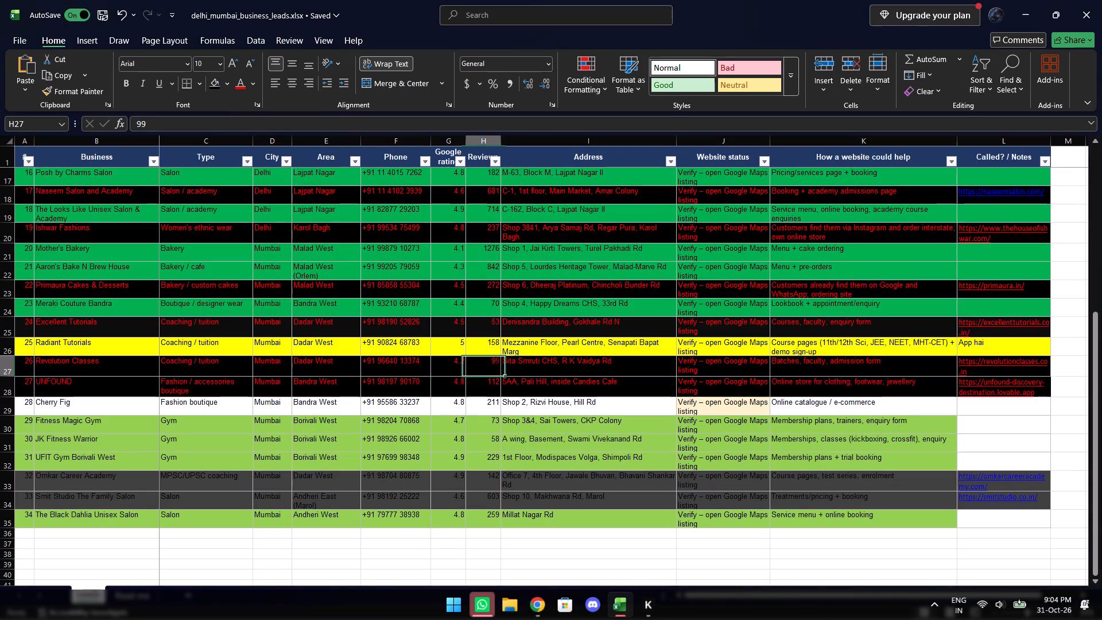
pyautogui.scroll(-3, 398, 412)
pyautogui.scroll(1, 401, 389)
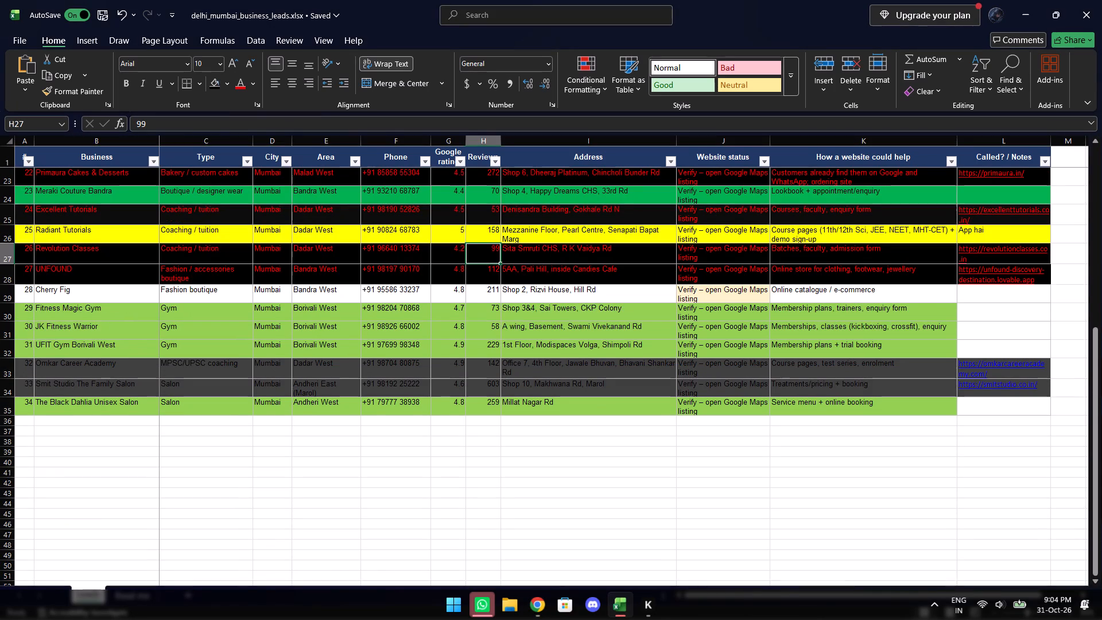
pyautogui.click(80, 291)
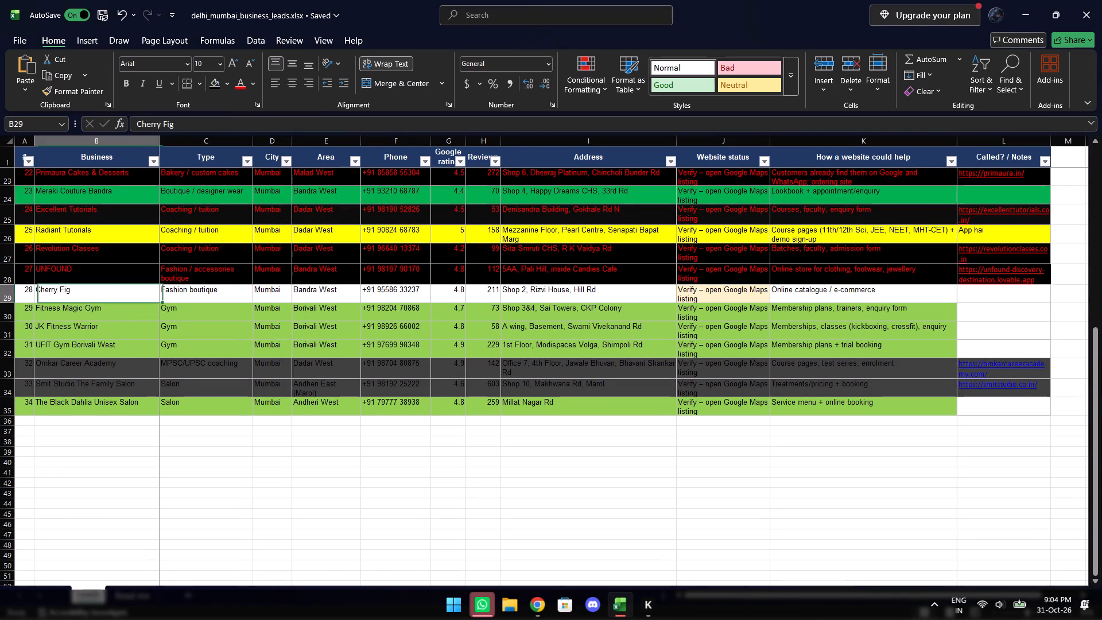
pyautogui.hotkey('ctrl', 'c')
pyautogui.hotkey('alt', 'Tab')
pyautogui.moveTo(478, 77); pyautogui.dragTo(0, 104)
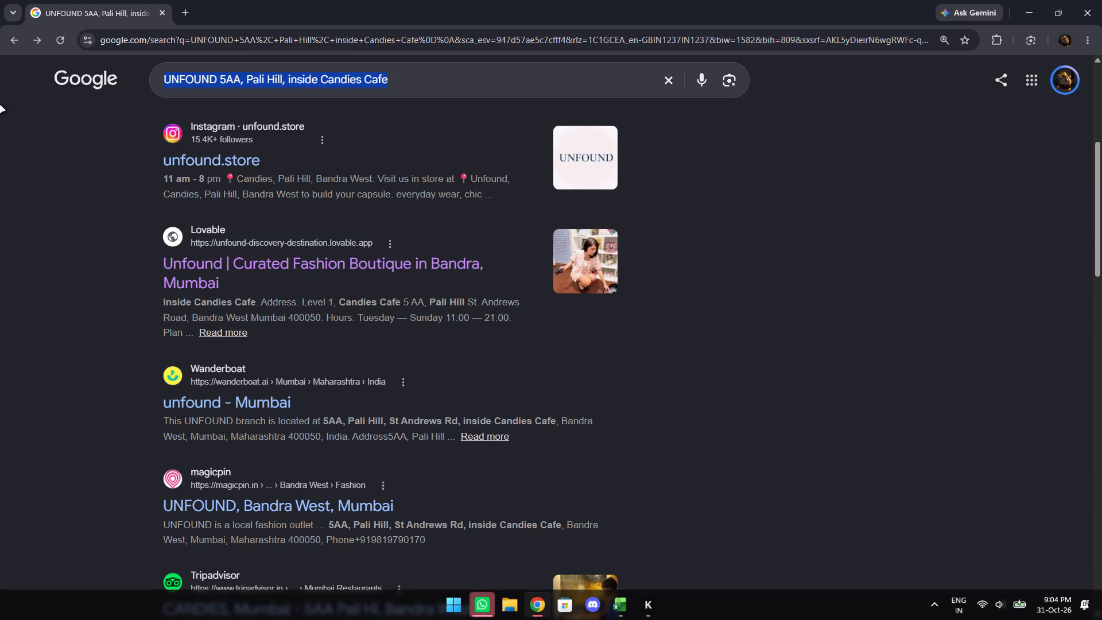
pyautogui.hotkey('ctrl', 'v')
pyautogui.hotkey('ctrl', 'Return')
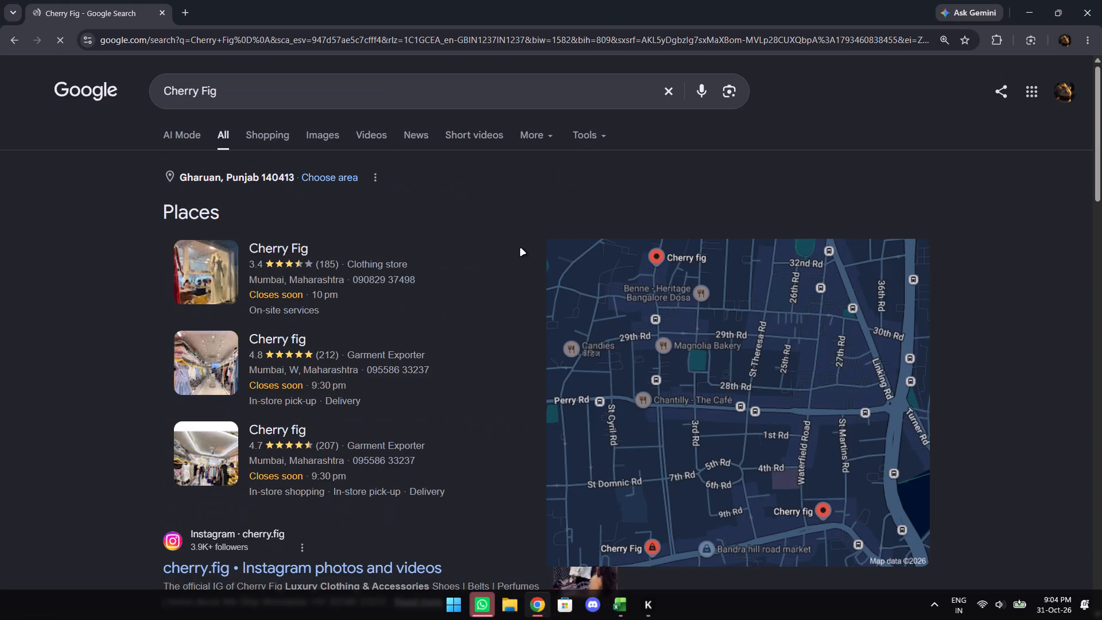
# Examine the Cherry Fig search results, including places, images and web listings, for a website belonging to the boutique.
pyautogui.scroll(-4, 281, 271)
pyautogui.scroll(3, 281, 270)
pyautogui.scroll(-5, 281, 270)
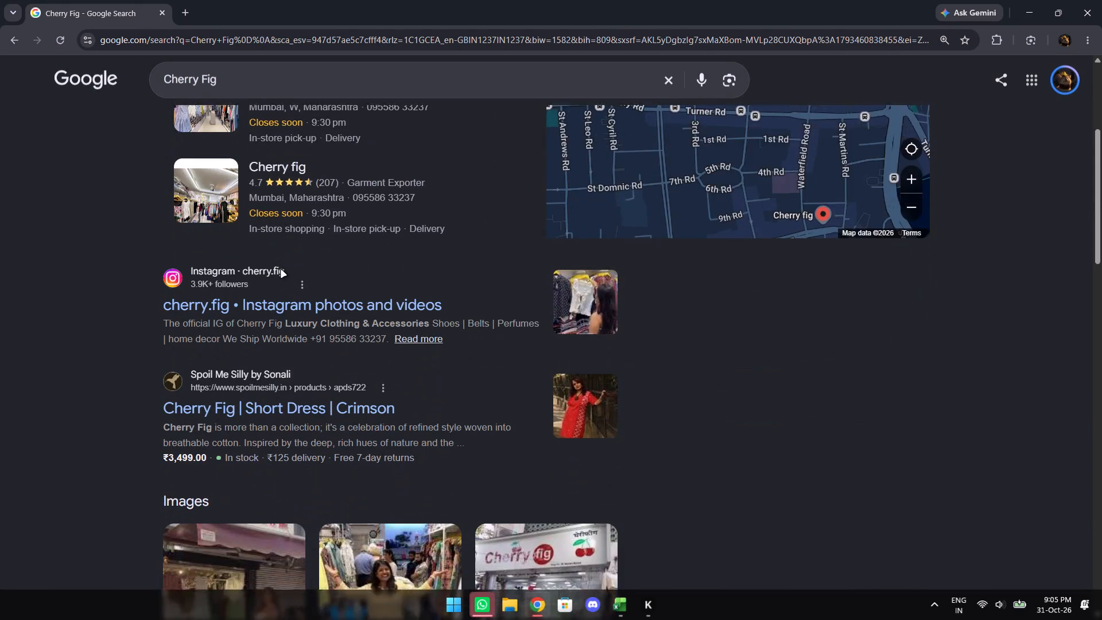
pyautogui.scroll(3, 281, 270)
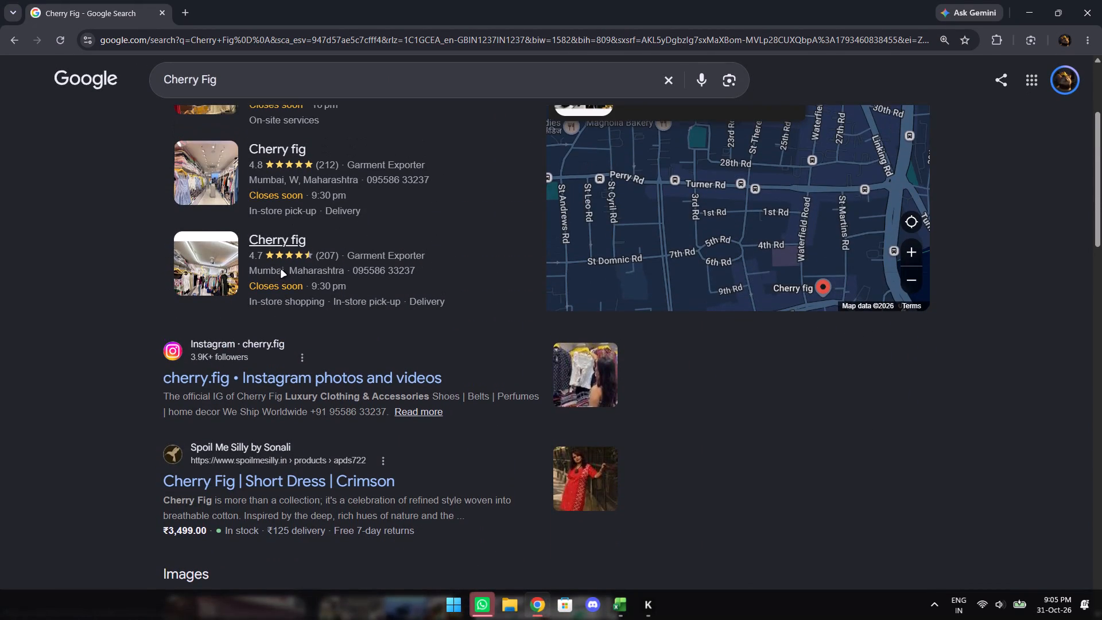
pyautogui.scroll(5, 284, 319)
pyautogui.scroll(-7, 267, 258)
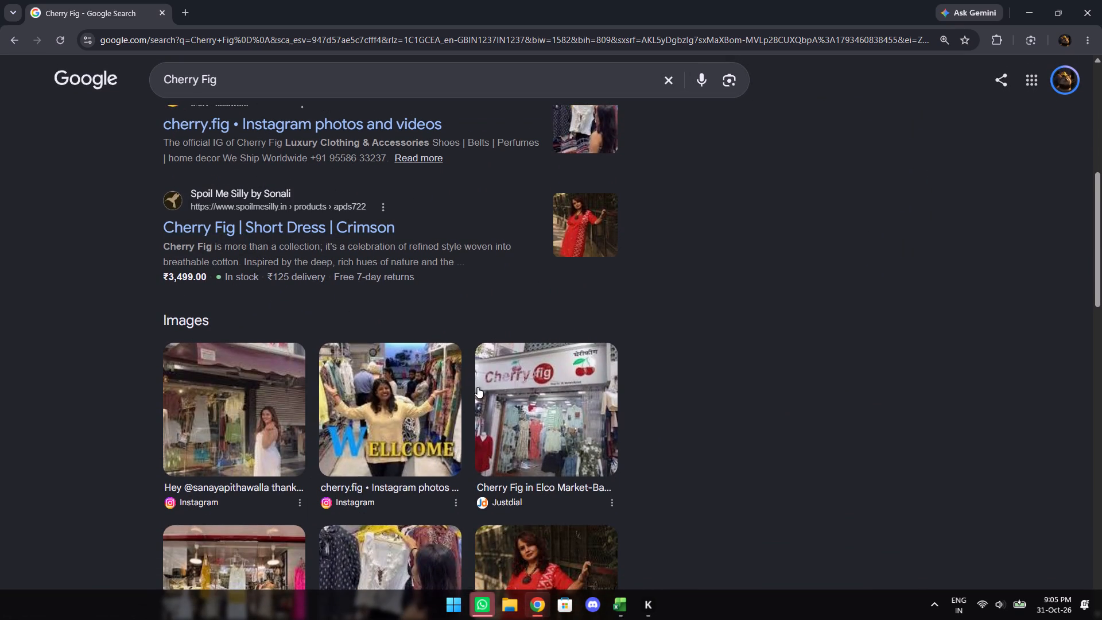
pyautogui.scroll(-1, 309, 206)
pyautogui.scroll(1, 309, 206)
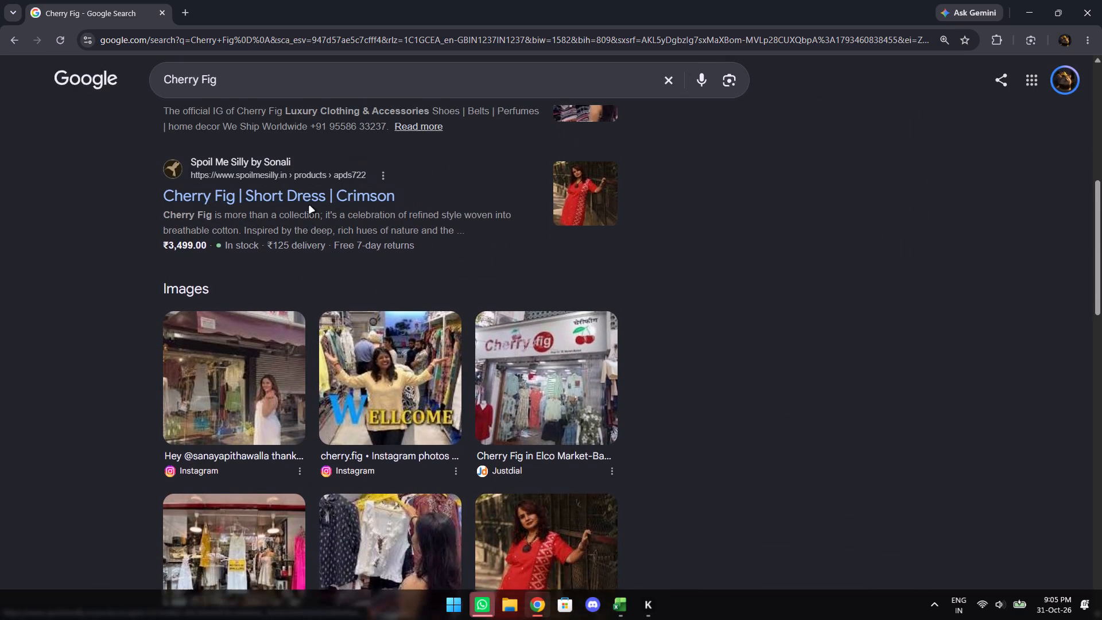
pyautogui.scroll(-11, 309, 206)
pyautogui.scroll(1, 309, 207)
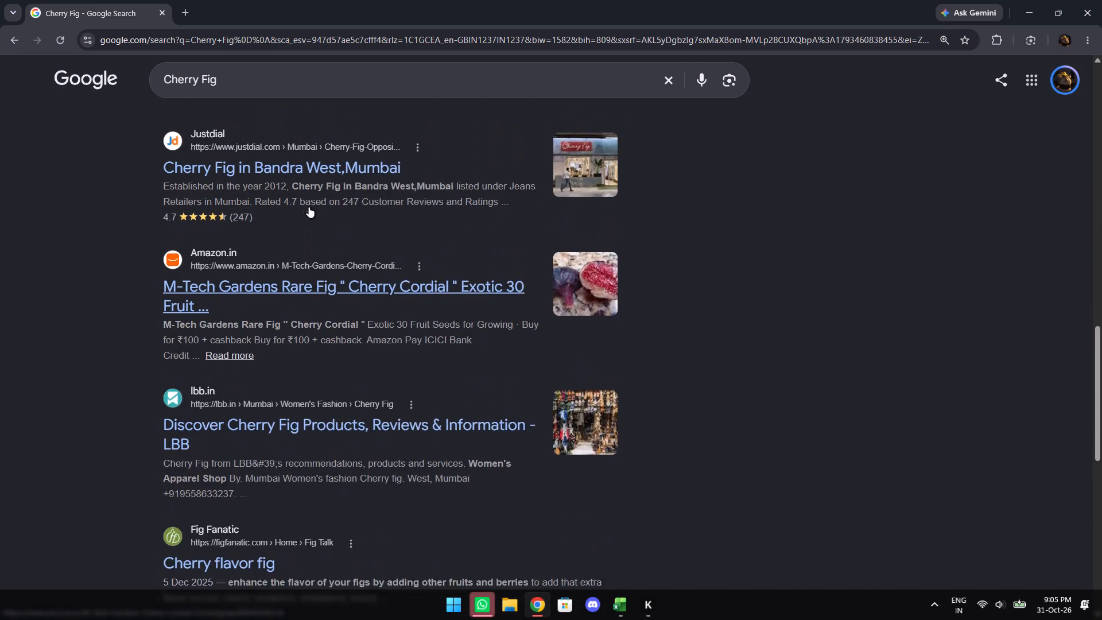
pyautogui.scroll(12, 309, 207)
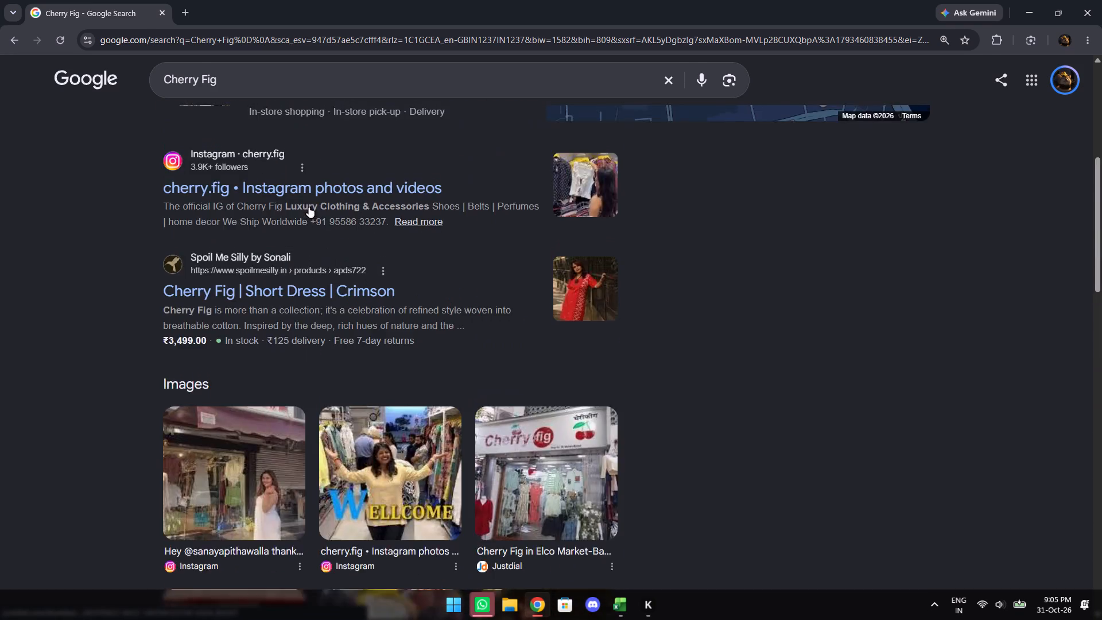
pyautogui.scroll(13, 309, 207)
pyautogui.scroll(-4, 309, 208)
pyautogui.scroll(4, 309, 208)
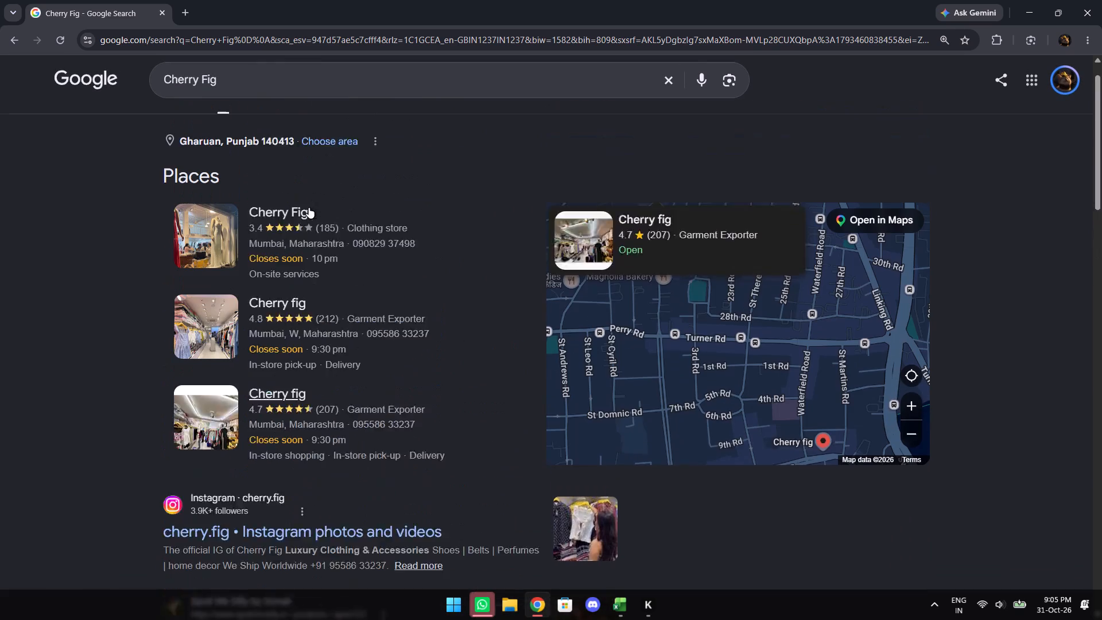
pyautogui.click(272, 113)
# Copy Cherry Fig's address from its Excel row, add it to the business name in the Google search and check the results.
pyautogui.hotkey('alt', 'Tab')
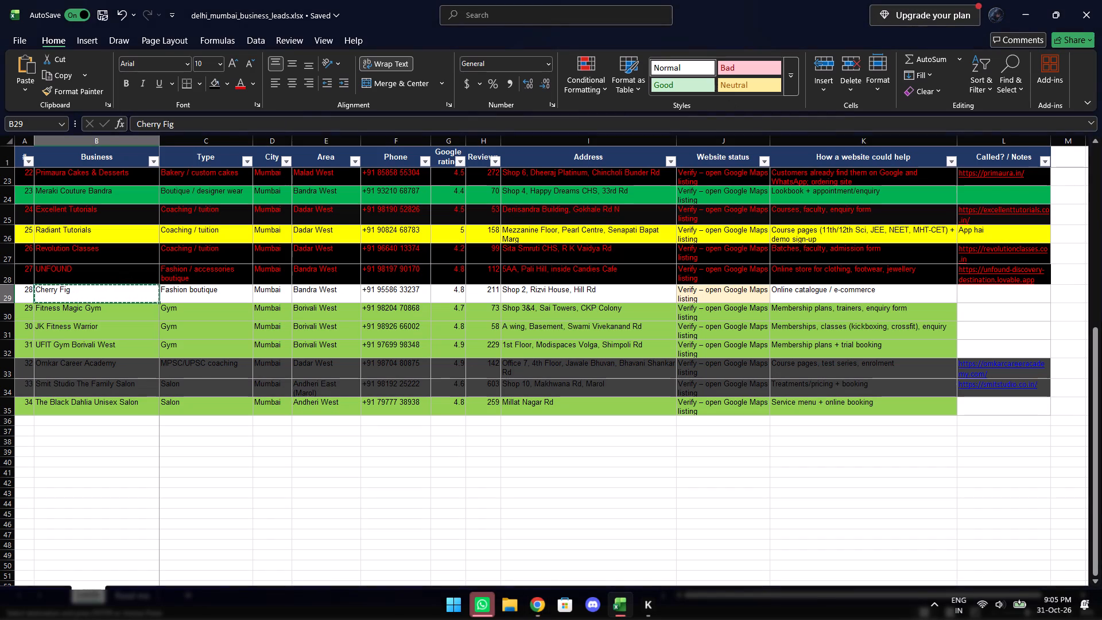
pyautogui.click(601, 311)
pyautogui.click(580, 295)
pyautogui.hotkey('ctrl', 'c')
pyautogui.press('Tab')
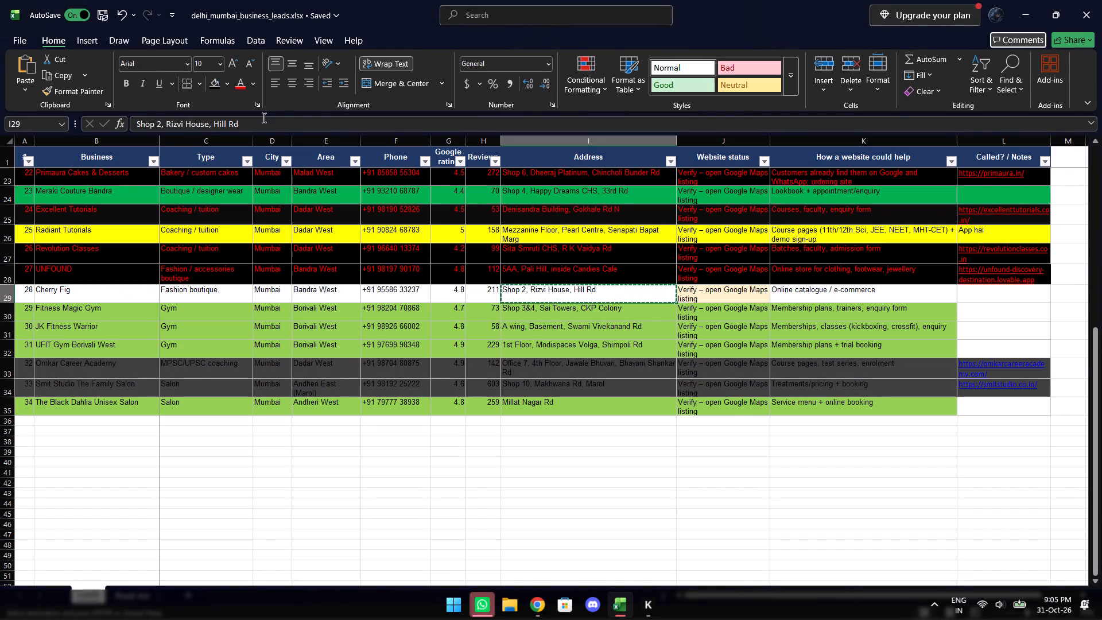
pyautogui.hotkey('alt', 'Tab')
pyautogui.click(322, 82)
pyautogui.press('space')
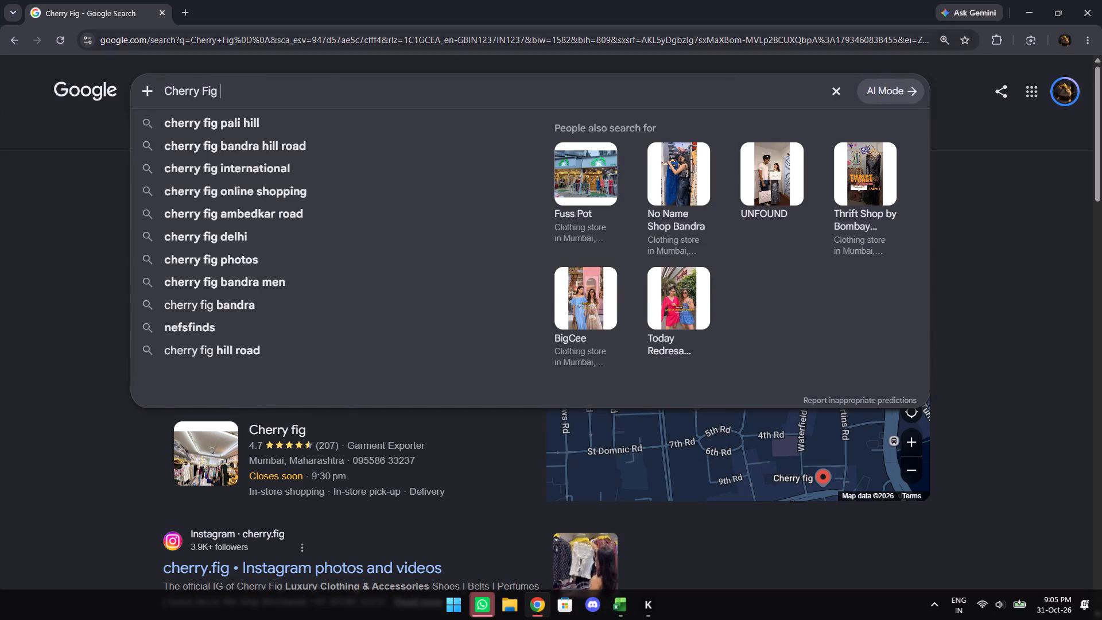
pyautogui.hotkey('ctrl', 'v')
pyautogui.hotkey('ctrl', 'Return')
pyautogui.scroll(-6, 336, 179)
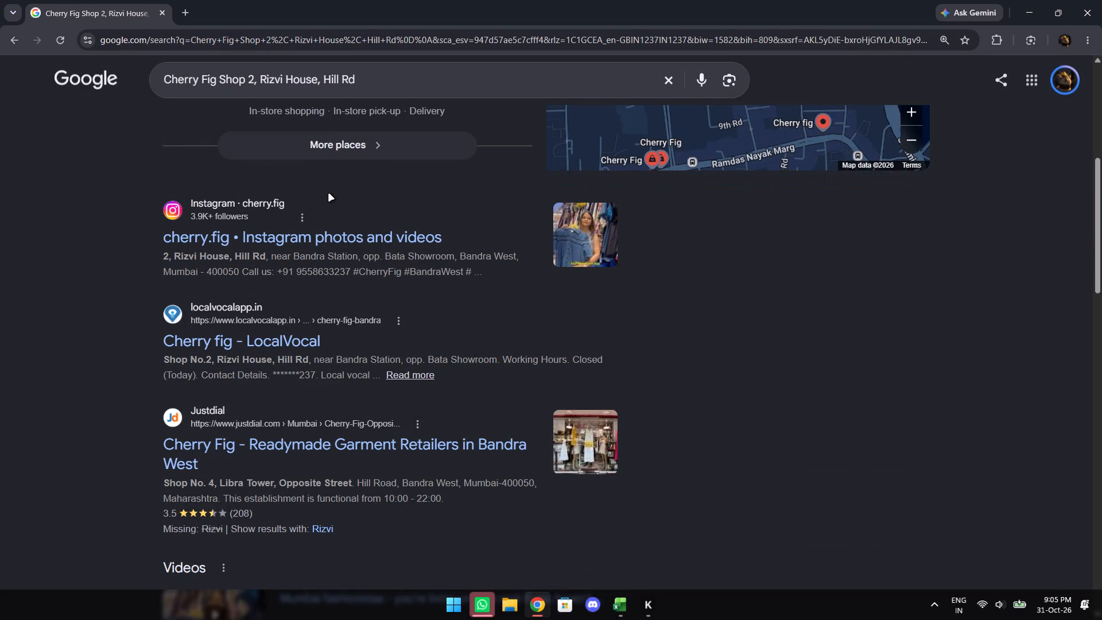
# Open the search result Cherry fig - LocalVocal, check the page and close its browser tab.
pyautogui.click(260, 342)
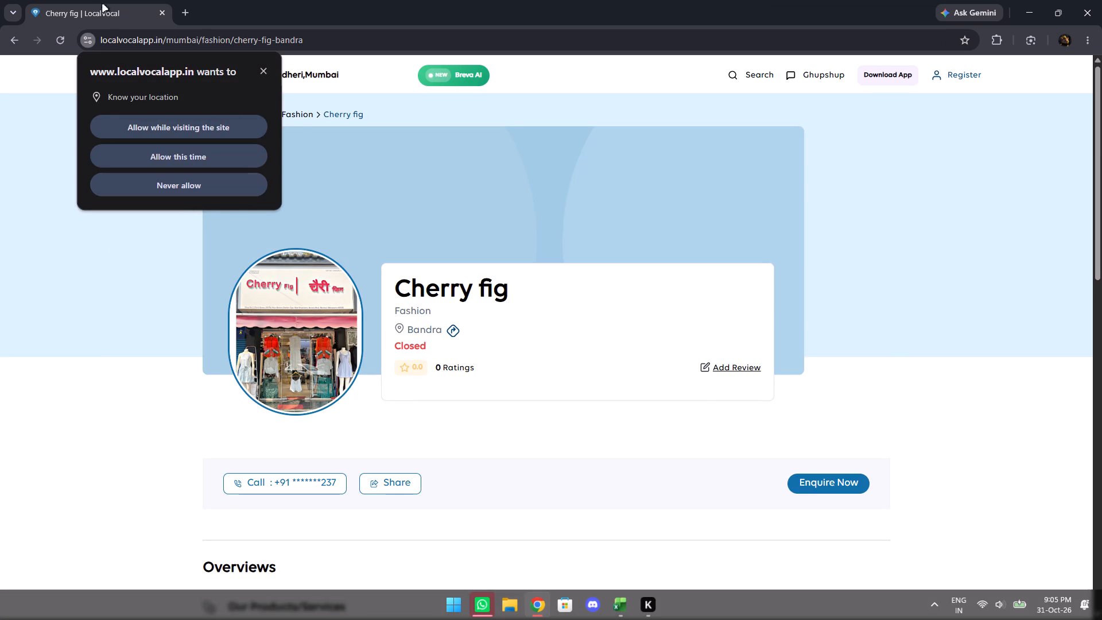
pyautogui.middleClick(115, 13)
# In the Excel leads sheet, fill the Cherry Fig row yellow from # through Called? / Notes and enter the note "clothes".
pyautogui.hotkey('alt', 'Tab')
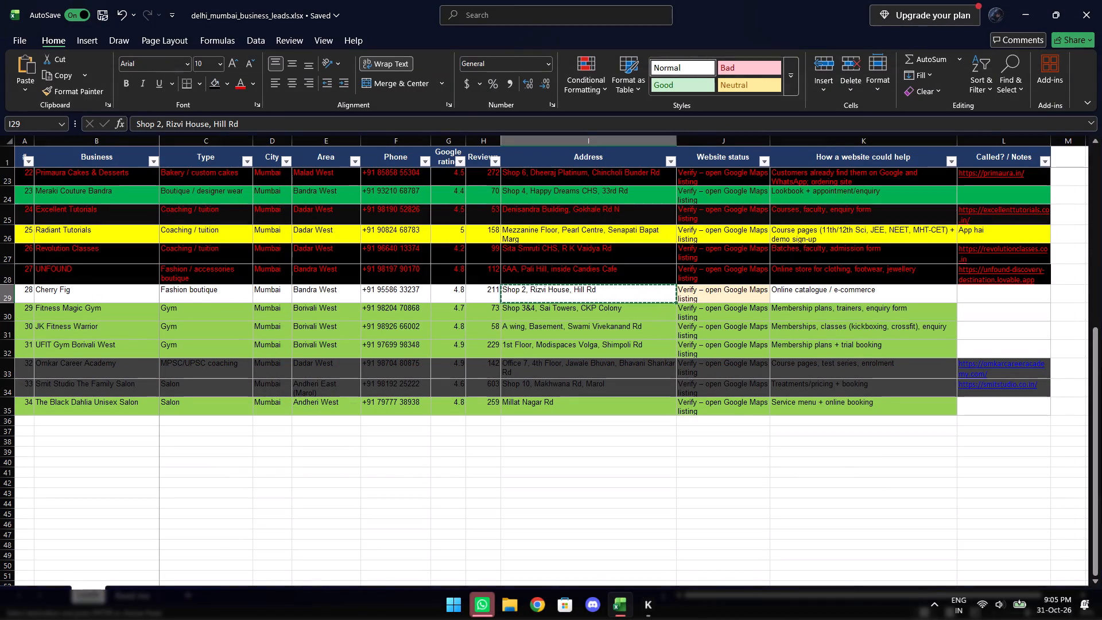
pyautogui.moveTo(23, 290); pyautogui.dragTo(1026, 296)
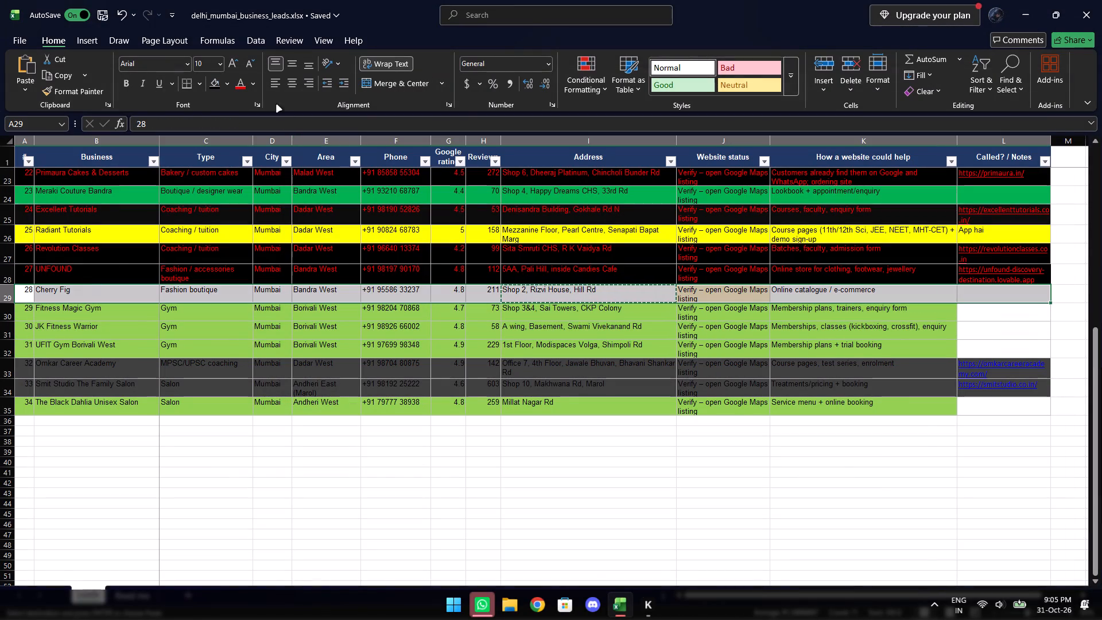
pyautogui.click(228, 86)
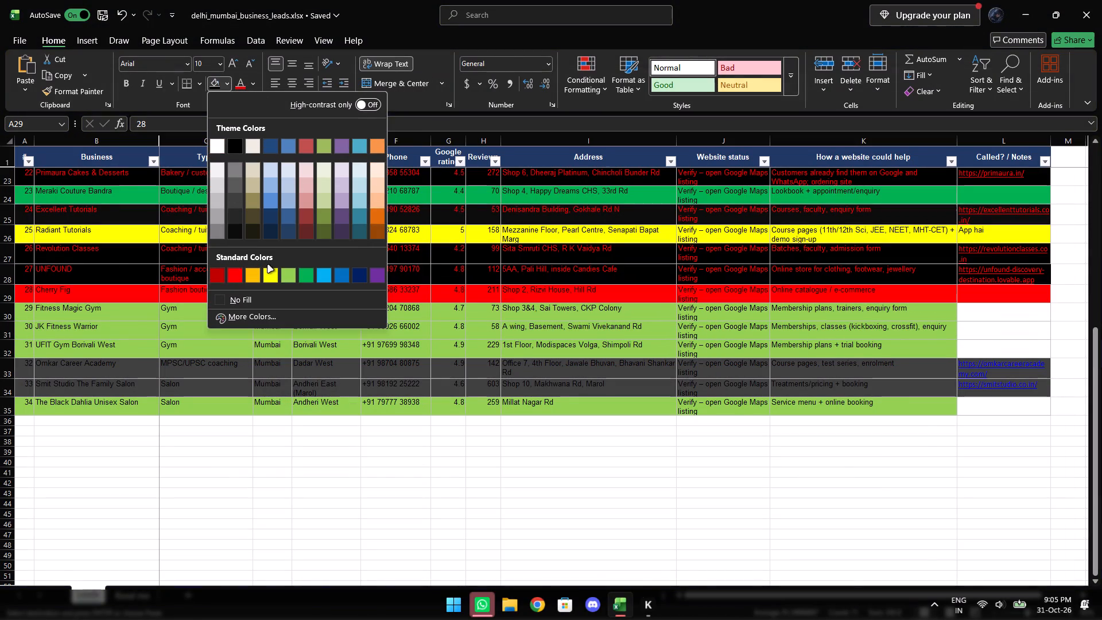
pyautogui.click(268, 270)
pyautogui.doubleClick(976, 296)
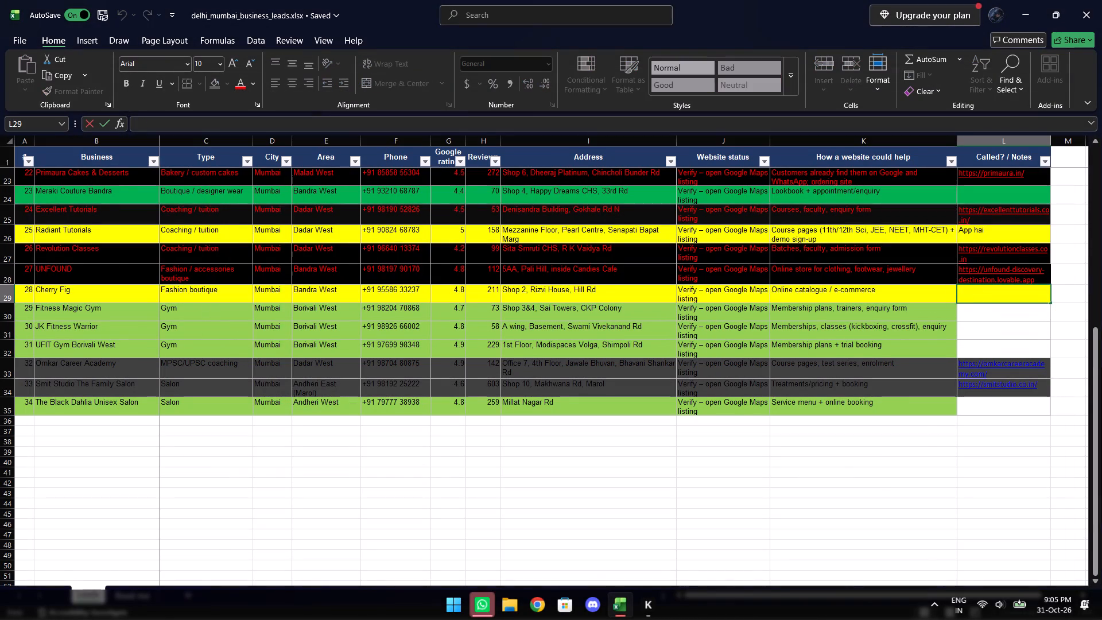
pyautogui.write('clother')
pyautogui.press('BackSpace')
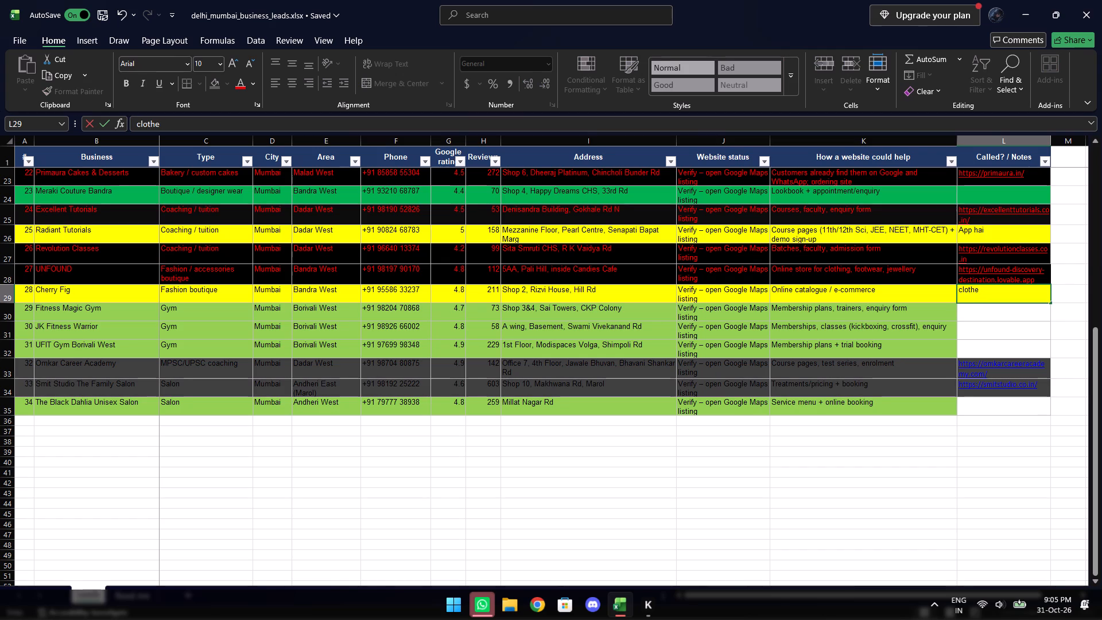
pyautogui.press('s')
pyautogui.scroll(2, 788, 373)
pyautogui.scroll(6, 834, 459)
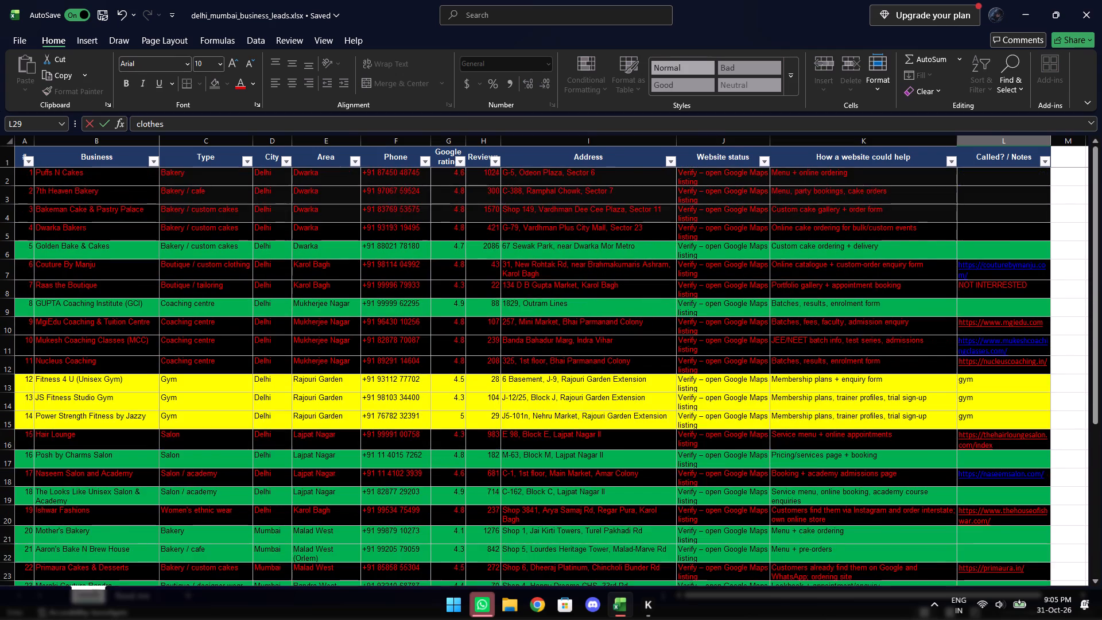
pyautogui.scroll(-1, 307, 431)
pyautogui.scroll(5, 112, 430)
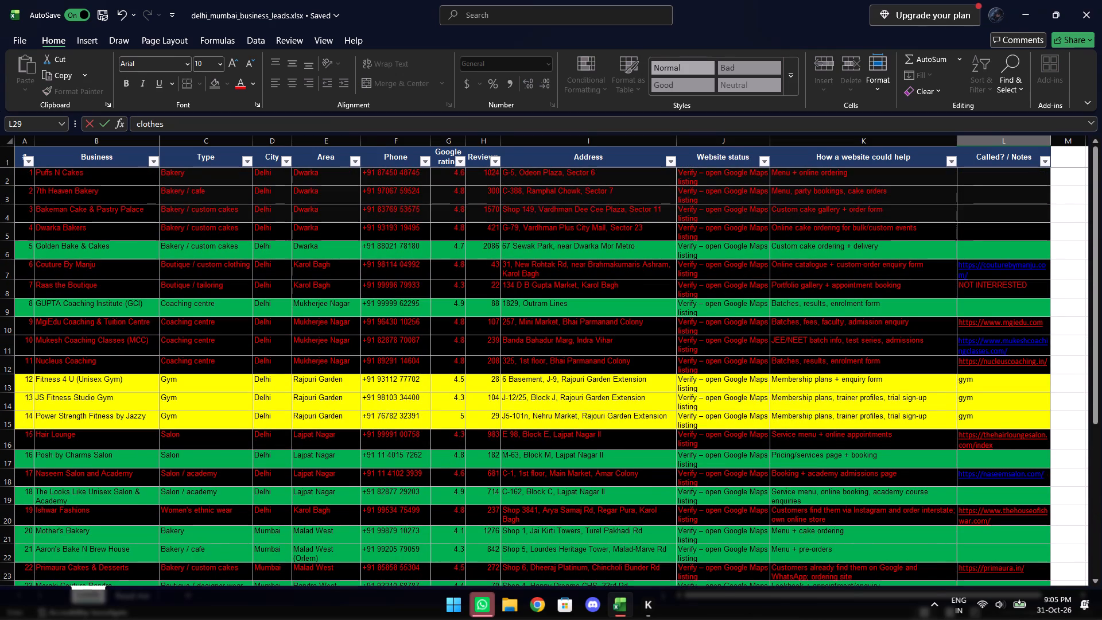
pyautogui.scroll(-2, 351, 308)
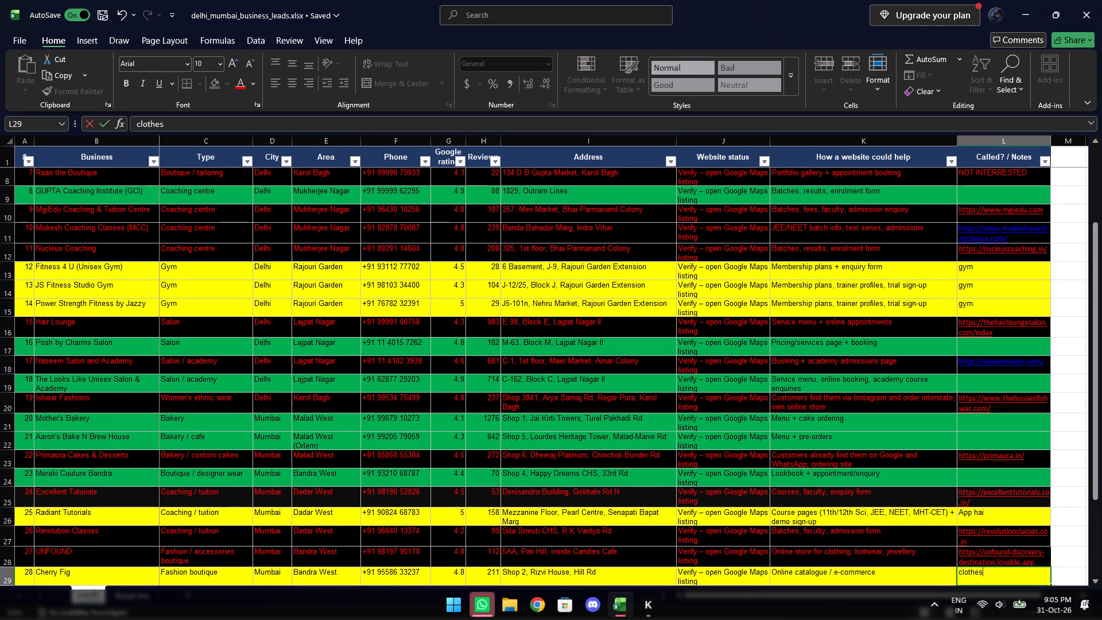
pyautogui.click(97, 350)
# Look back over the colour-coded rows and fill the Meraki Couture Bandra row yellow from # through Called? / Notes.
pyautogui.click(53, 268)
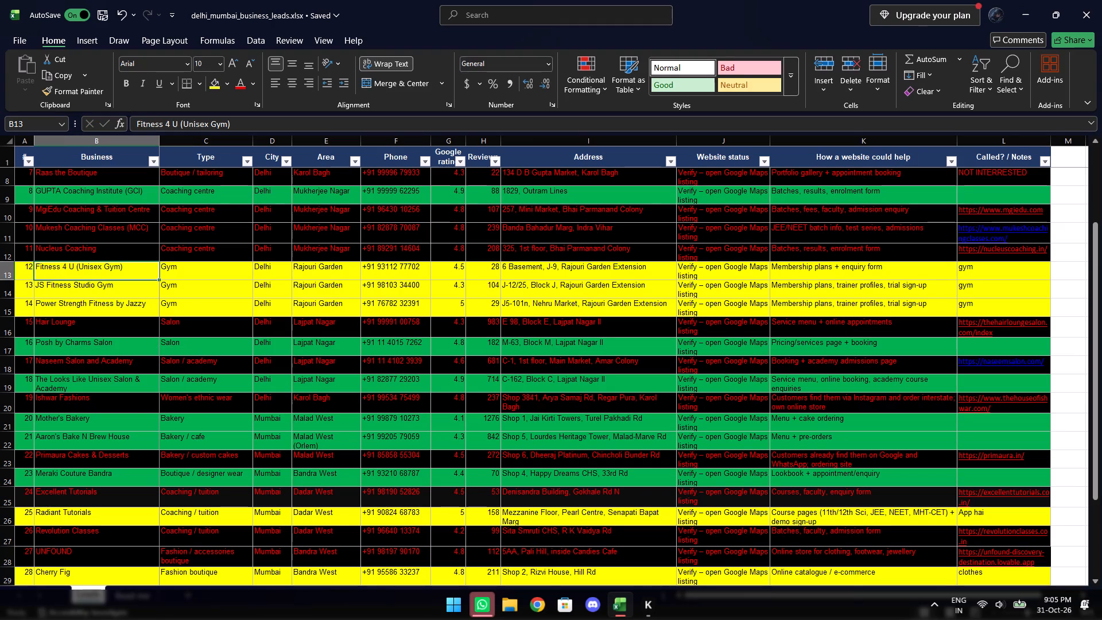
pyautogui.click(88, 348)
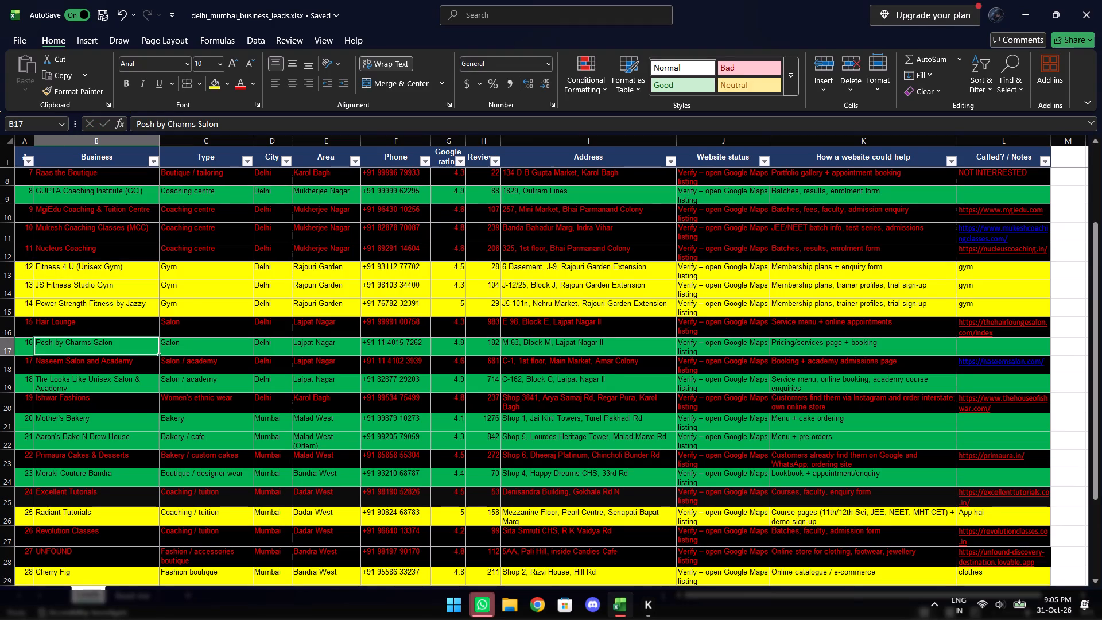
pyautogui.scroll(-1, 104, 369)
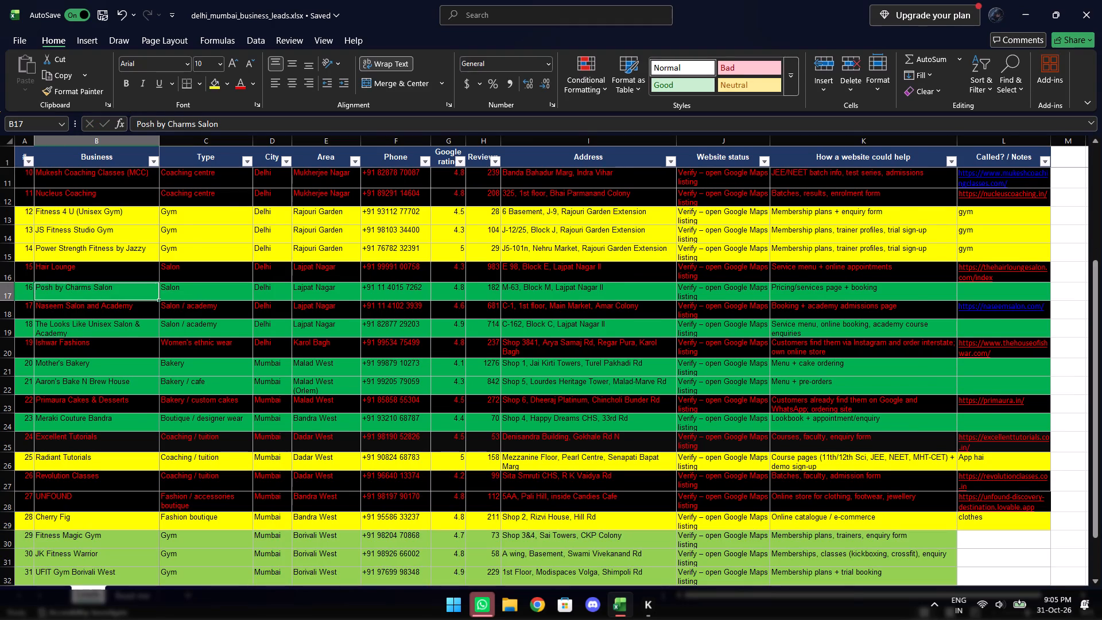
pyautogui.click(114, 369)
pyautogui.click(116, 381)
pyautogui.scroll(-1, 255, 381)
pyautogui.click(82, 362)
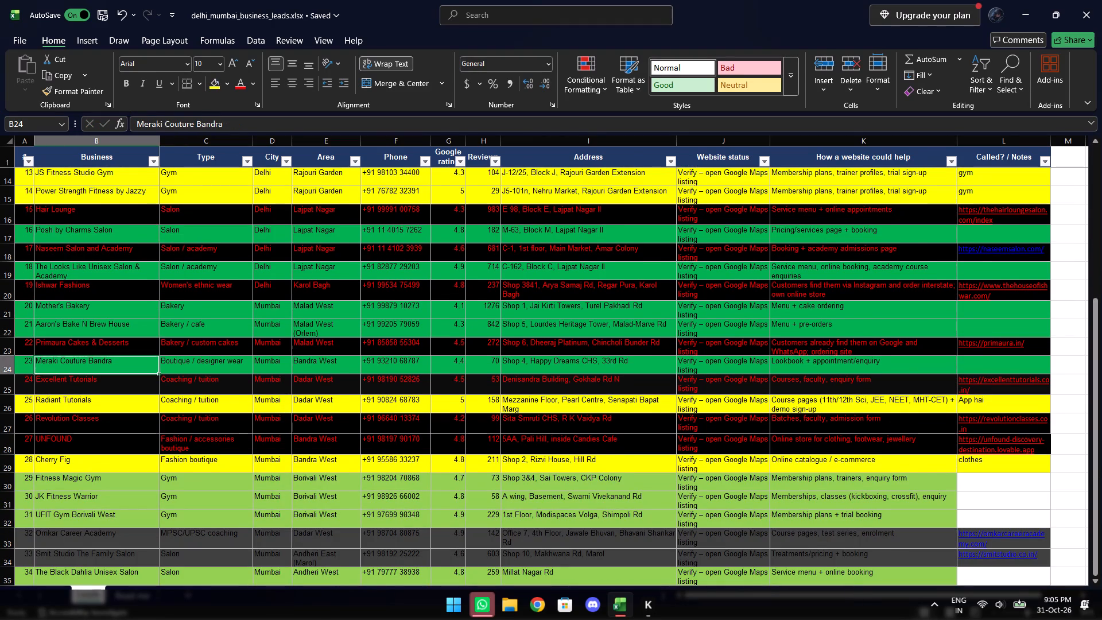
pyautogui.click(70, 365)
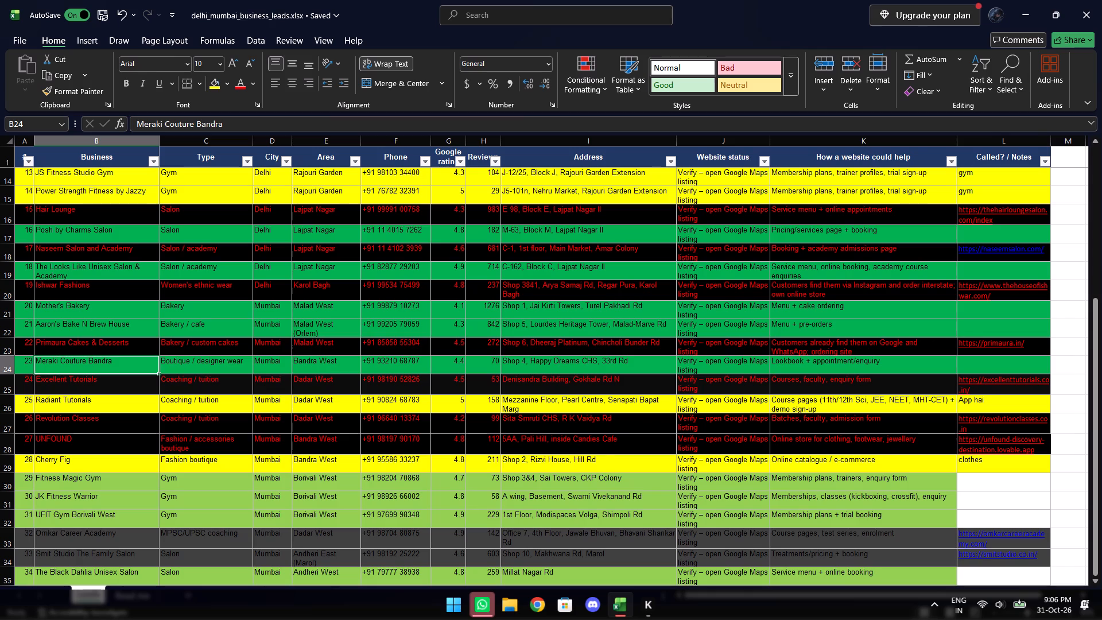
pyautogui.doubleClick(990, 365)
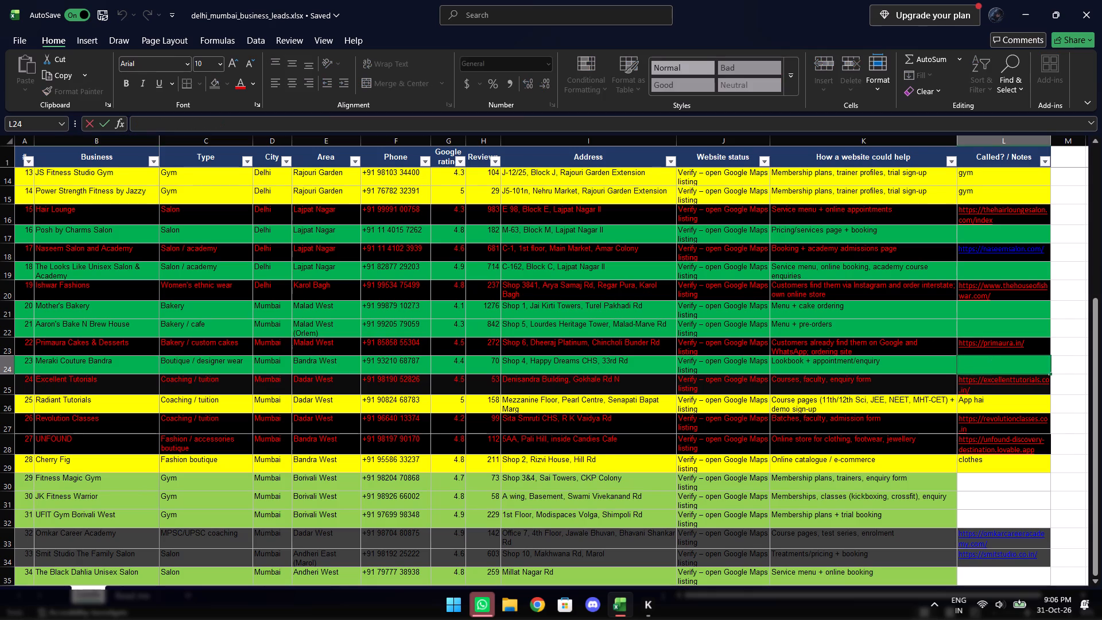
pyautogui.click(160, 356)
pyautogui.moveTo(24, 369); pyautogui.dragTo(1026, 353)
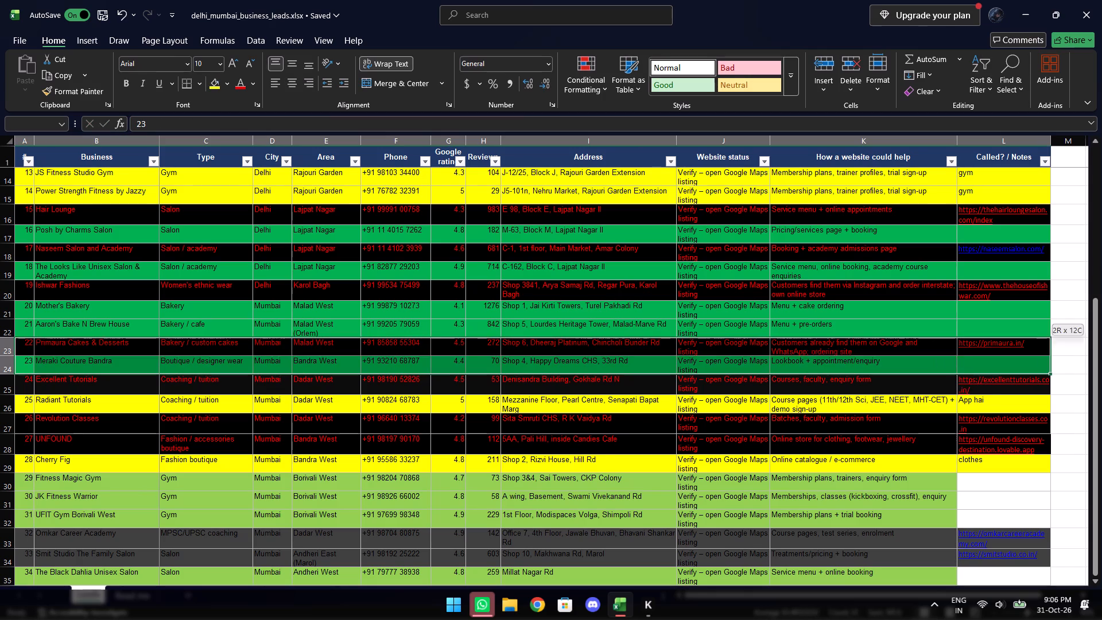
pyautogui.moveTo(1026, 353); pyautogui.dragTo(1027, 358)
pyautogui.click(204, 85)
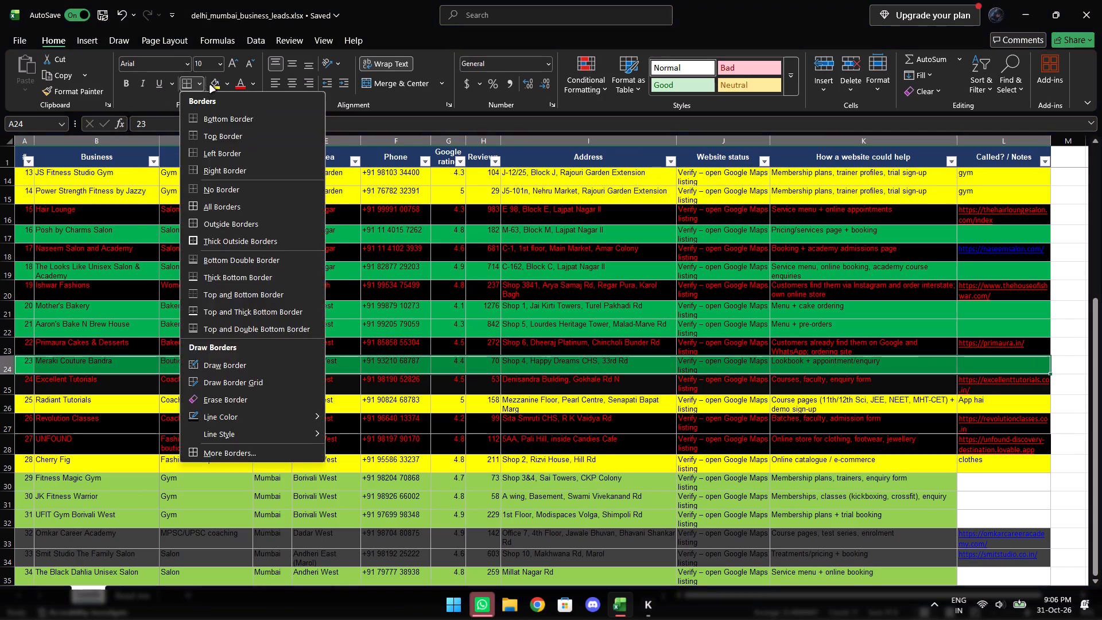
pyautogui.click(210, 86)
# Enter "clothes" in the Called? / Notes cell of the Meraki Couture Bandra row.
pyautogui.doubleClick(987, 362)
pyautogui.doubleClick(985, 362)
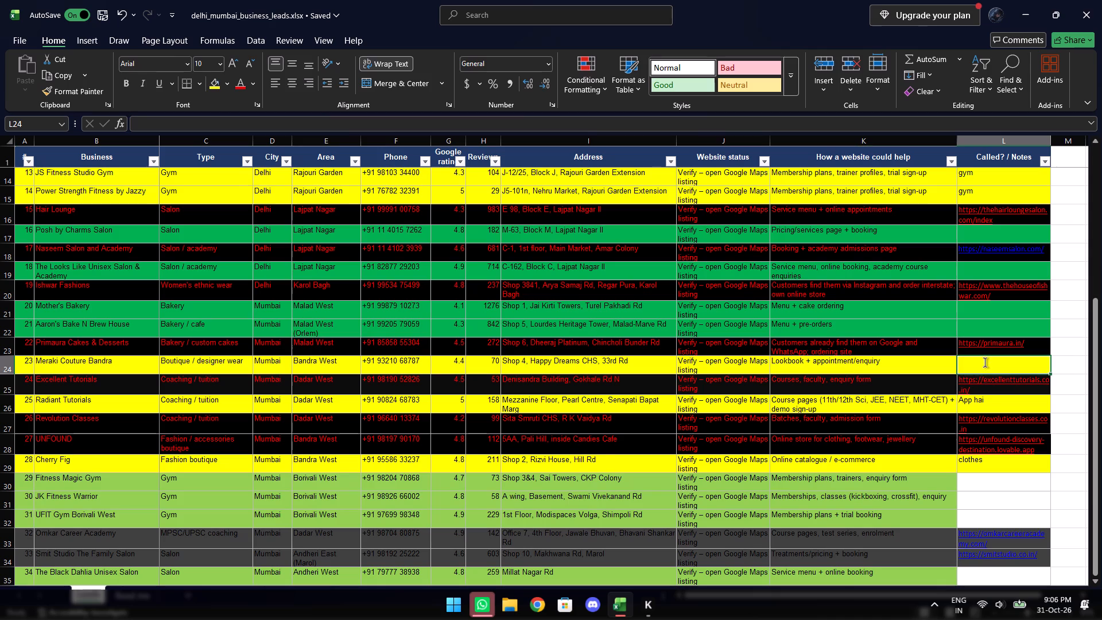
pyautogui.write('clothes')
pyautogui.press('Return')
# Fill the Fitness Magic Gym row yellow from # through Called? / Notes and enter the note "gym".
pyautogui.scroll(1, 572, 502)
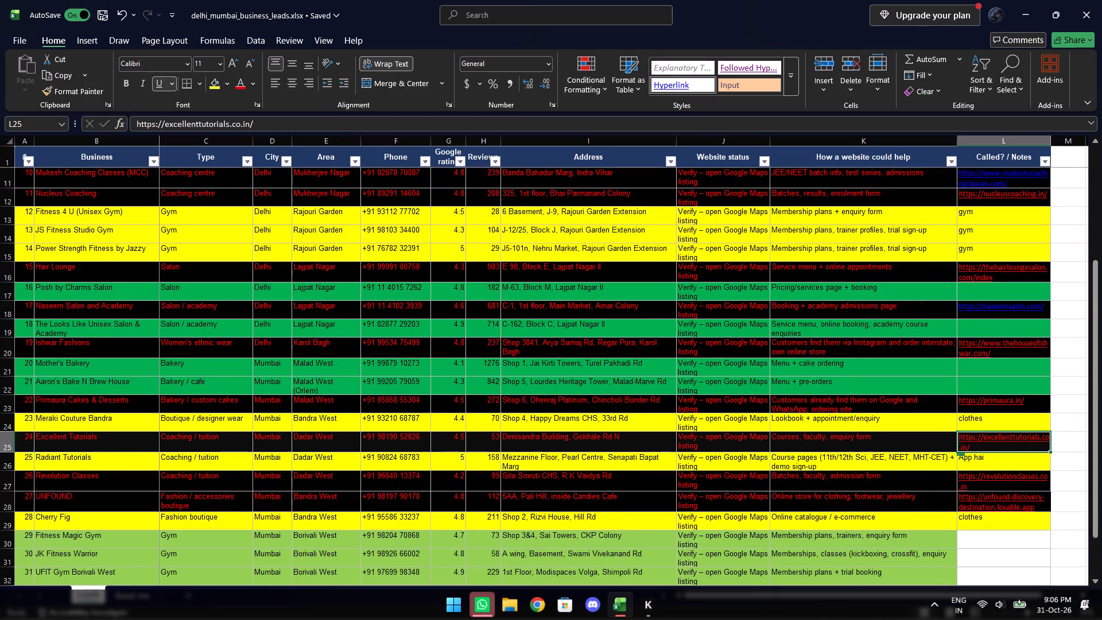
pyautogui.scroll(-2, 143, 436)
pyautogui.scroll(-1, 79, 429)
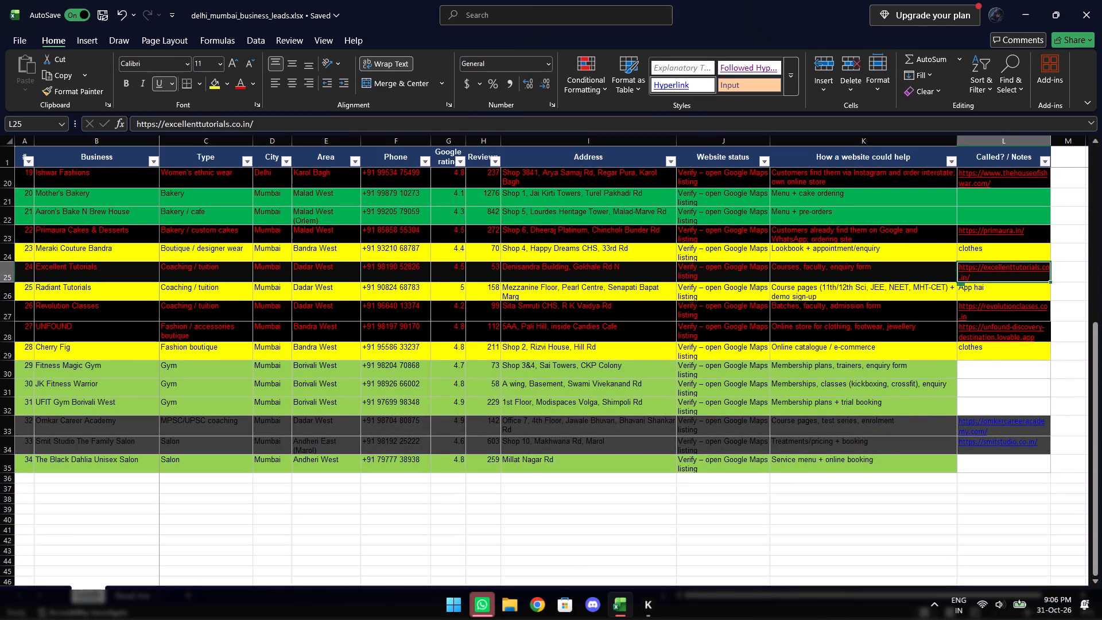
pyautogui.click(48, 368)
pyautogui.moveTo(23, 370); pyautogui.dragTo(597, 374)
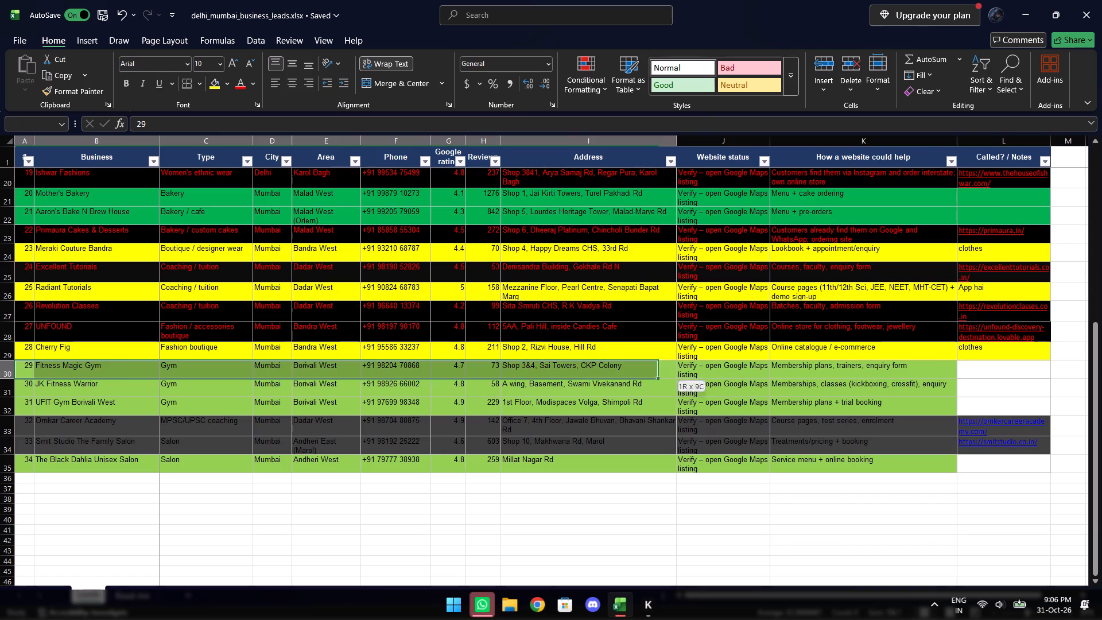
pyautogui.moveTo(597, 374); pyautogui.dragTo(984, 374)
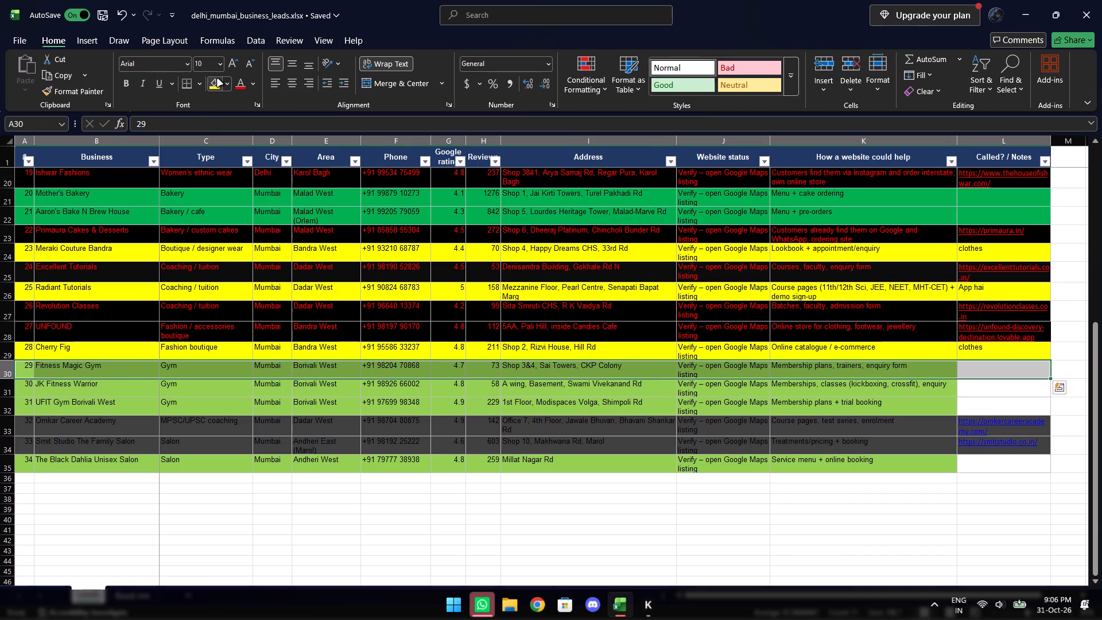
pyautogui.click(218, 79)
pyautogui.click(1008, 362)
pyautogui.doubleClick(1008, 366)
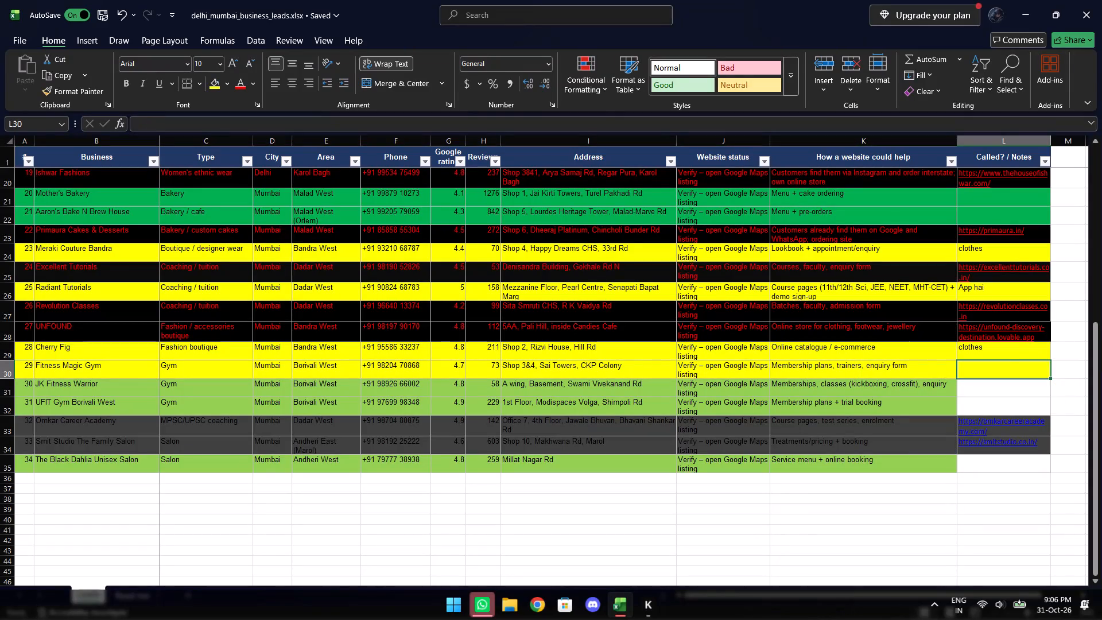
pyautogui.write('gym')
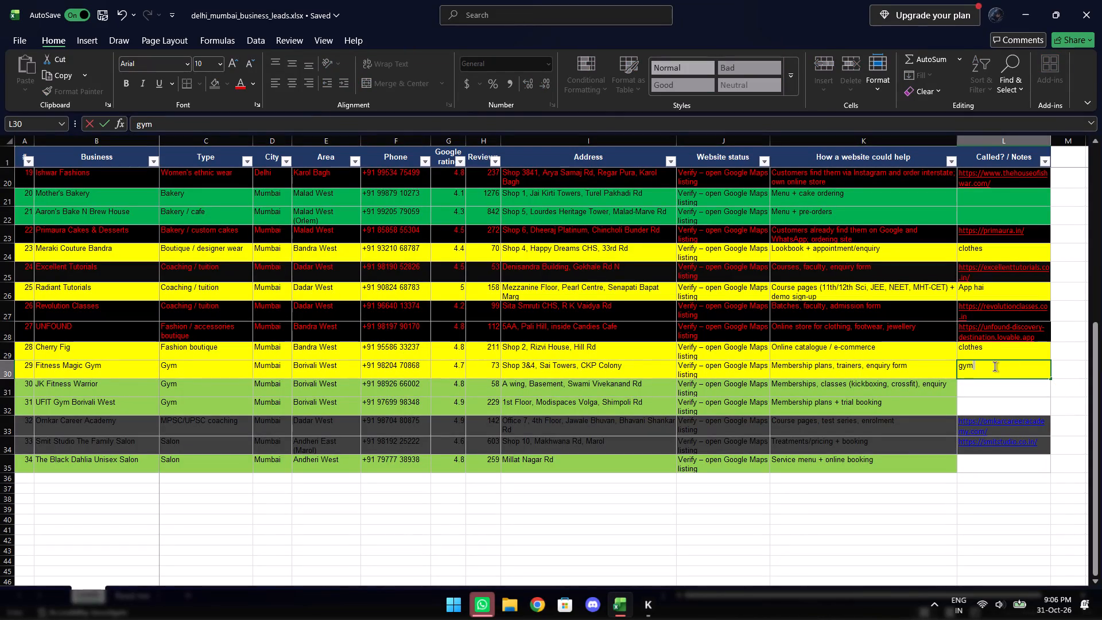
pyautogui.click(233, 261)
# Fill the JK Fitness Warrior row yellow from # through Called? / Notes and enter the note "gym".
pyautogui.click(83, 373)
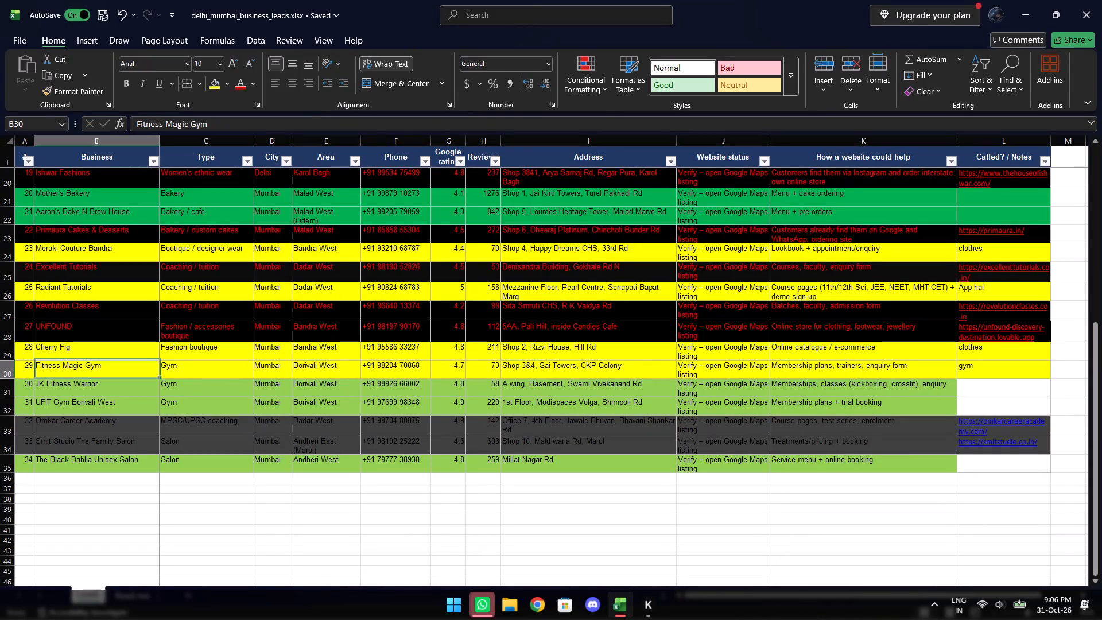
pyautogui.click(22, 387)
pyautogui.click(50, 387)
pyautogui.moveTo(28, 389); pyautogui.dragTo(422, 389)
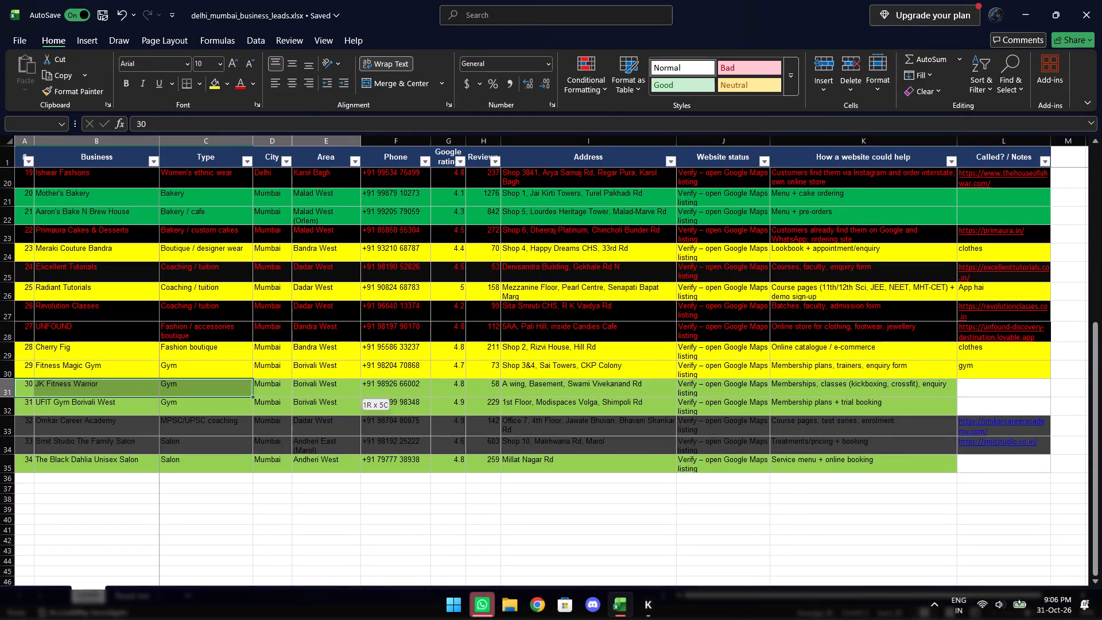
pyautogui.moveTo(422, 389); pyautogui.dragTo(1020, 394)
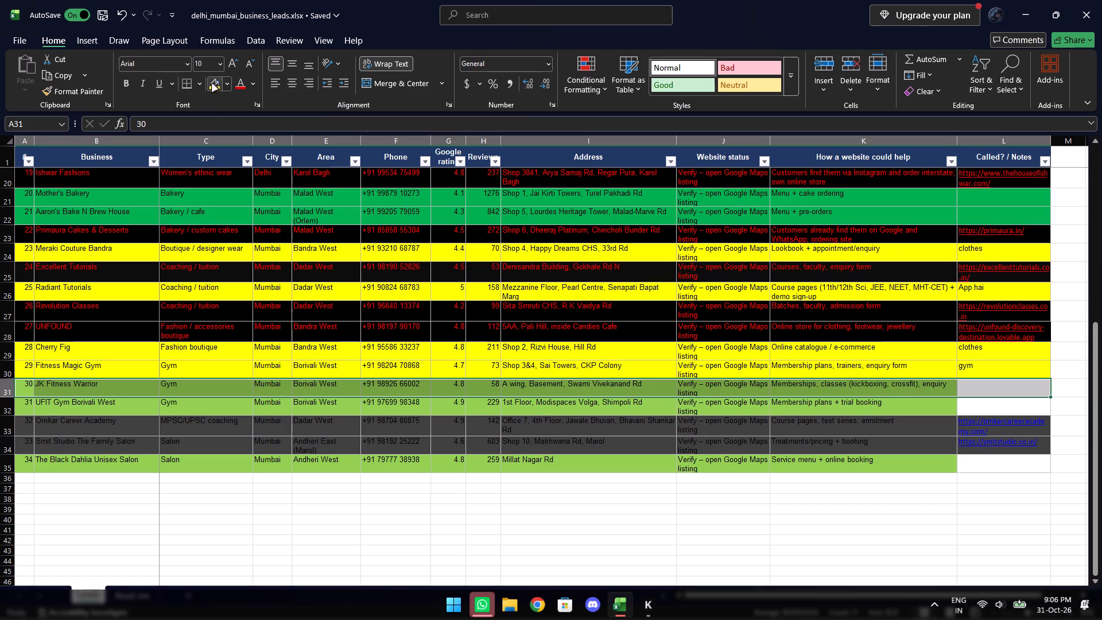
pyautogui.click(212, 82)
pyautogui.doubleClick(972, 383)
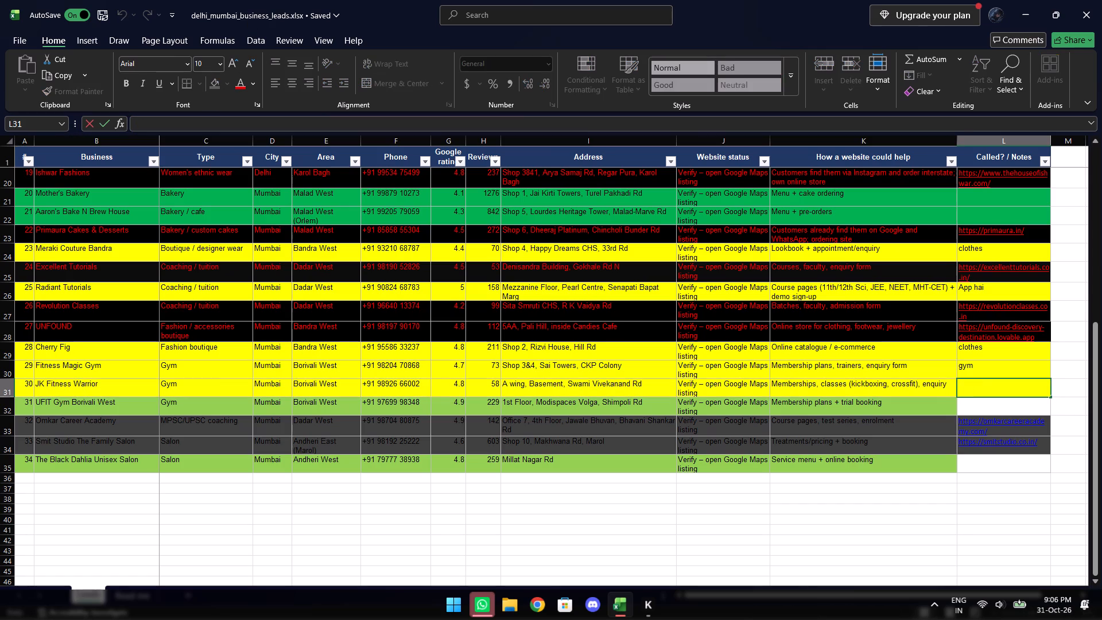
pyautogui.write('gym')
pyautogui.click(222, 436)
# Fill the UFIT Gym Borivali West row yellow from # through Called? / Notes and enter the note "gym".
pyautogui.moveTo(26, 406); pyautogui.dragTo(568, 473)
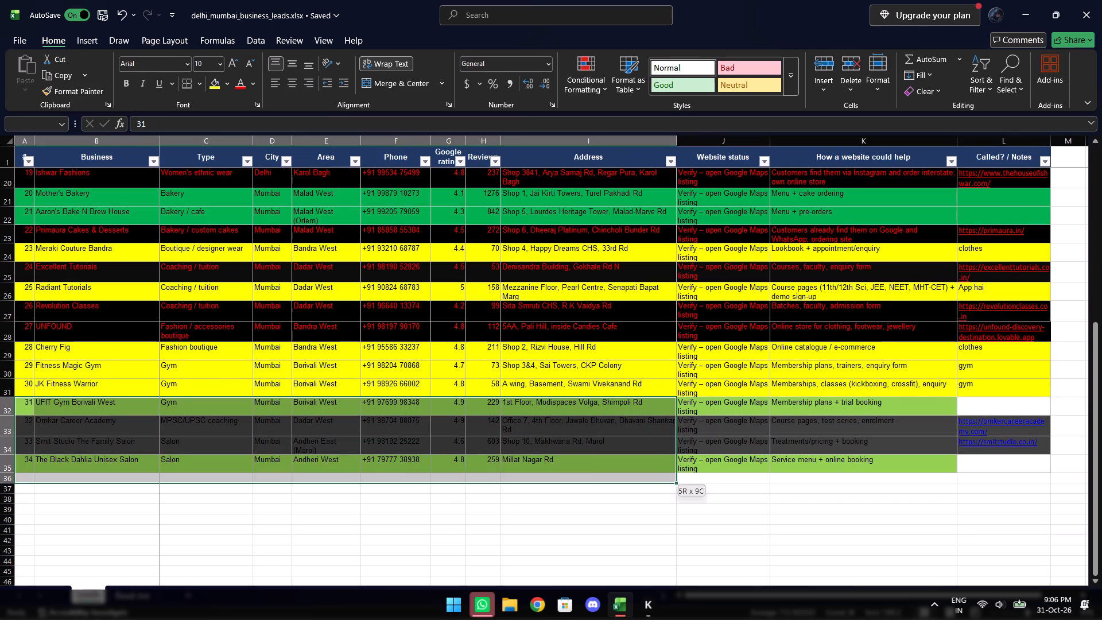
pyautogui.moveTo(568, 473); pyautogui.dragTo(995, 408)
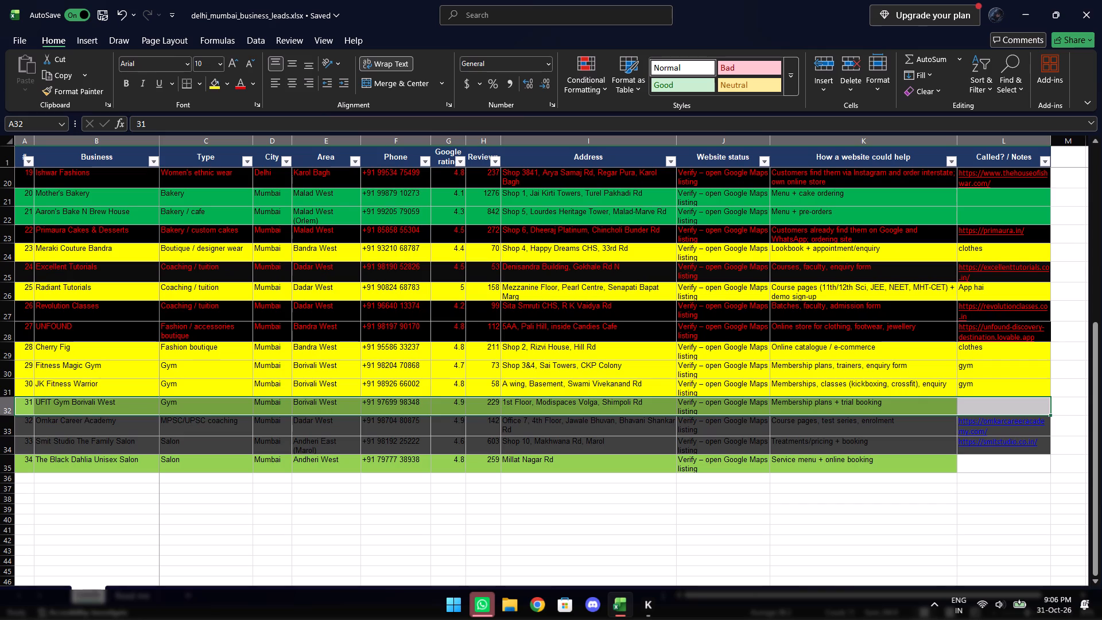
pyautogui.click(212, 82)
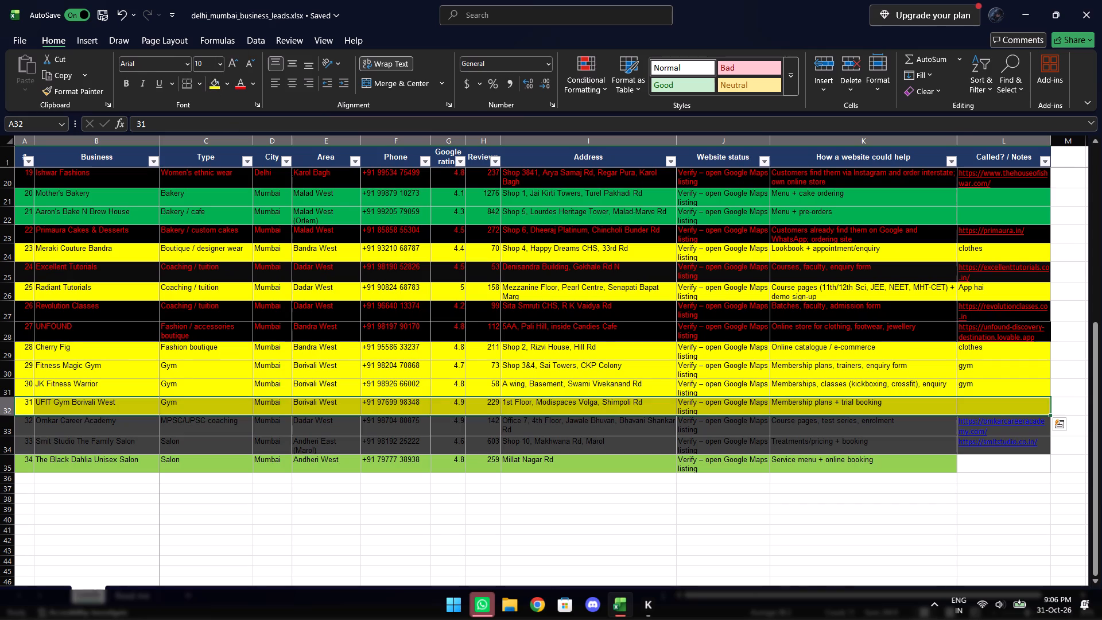
pyautogui.doubleClick(988, 407)
pyautogui.write('gym')
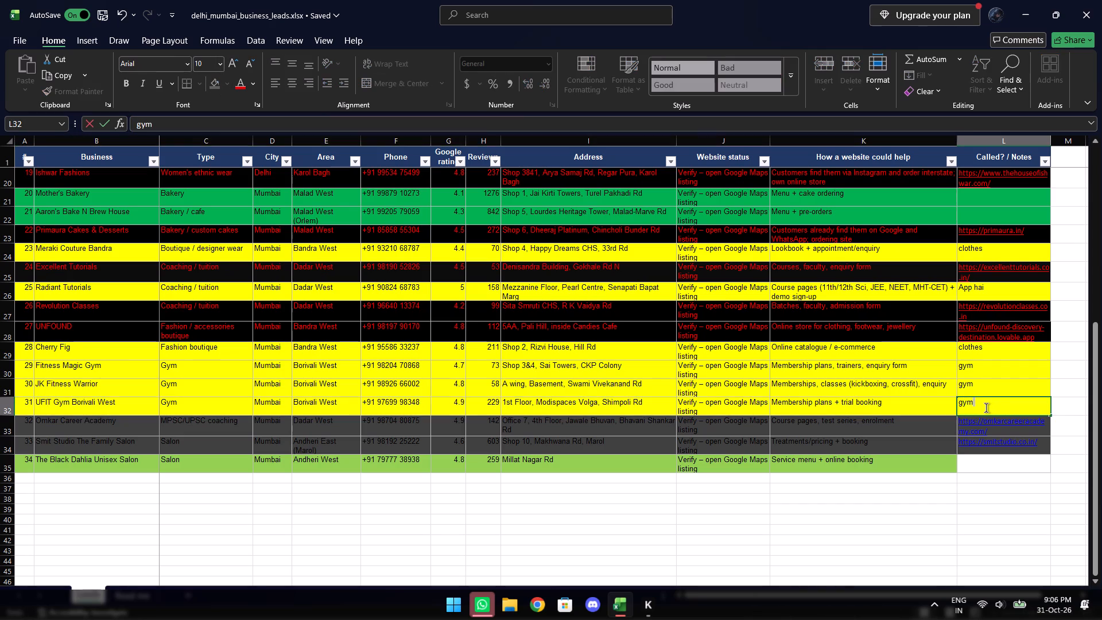
pyautogui.click(322, 478)
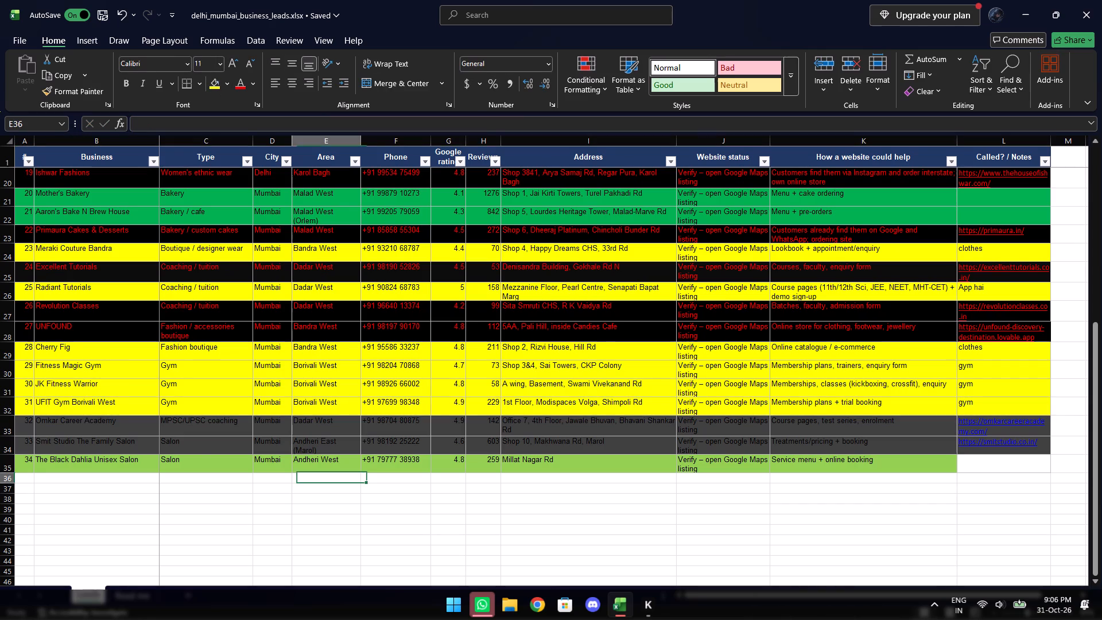
# Fill The Black Dahlia Unisex Salon row with standard green from # through Called? / Notes.
pyautogui.click(111, 463)
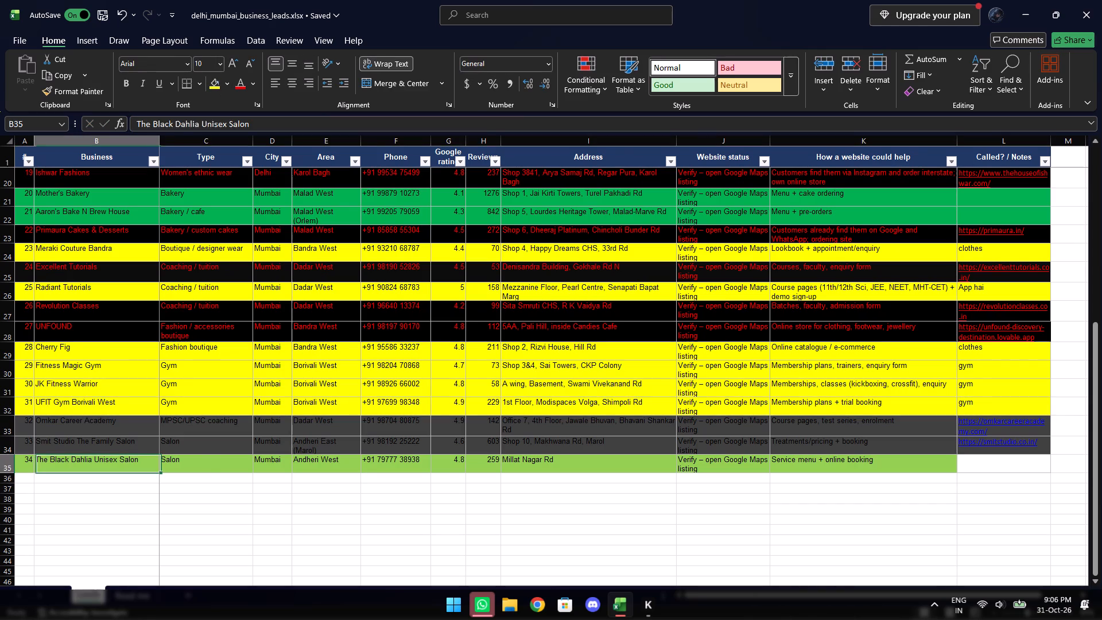
pyautogui.moveTo(30, 468); pyautogui.dragTo(1023, 471)
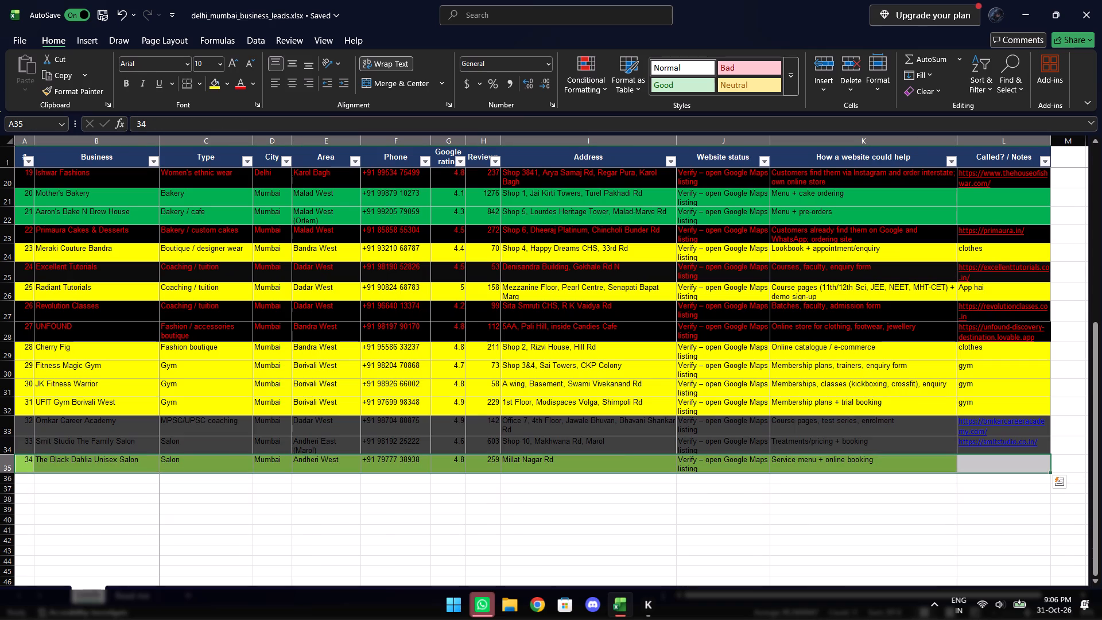
pyautogui.click(232, 82)
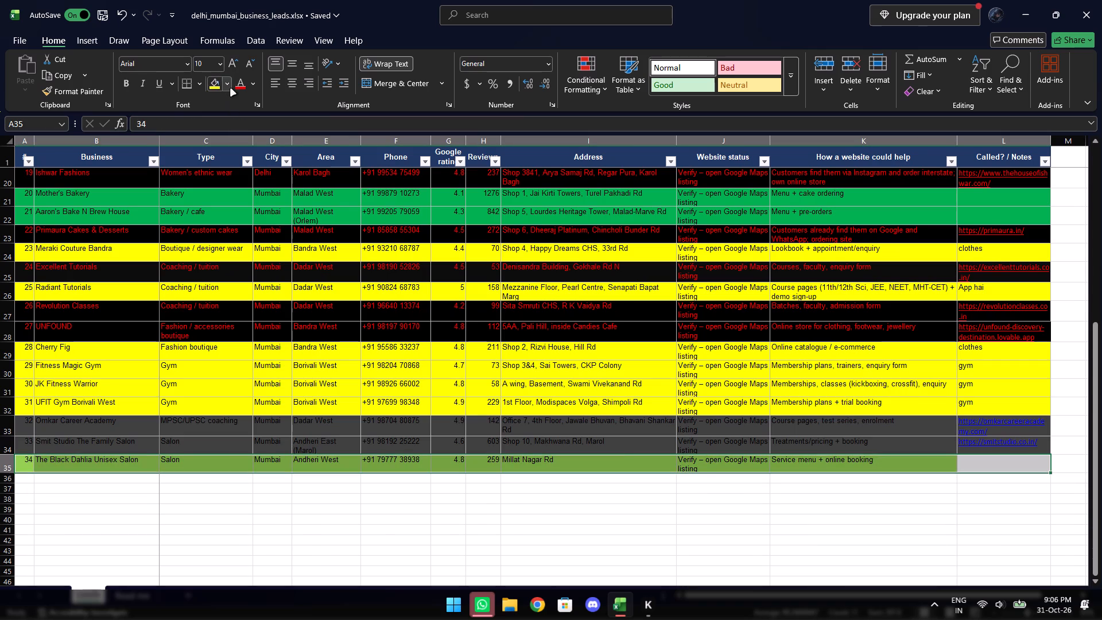
pyautogui.click(231, 88)
pyautogui.click(307, 272)
pyautogui.click(298, 412)
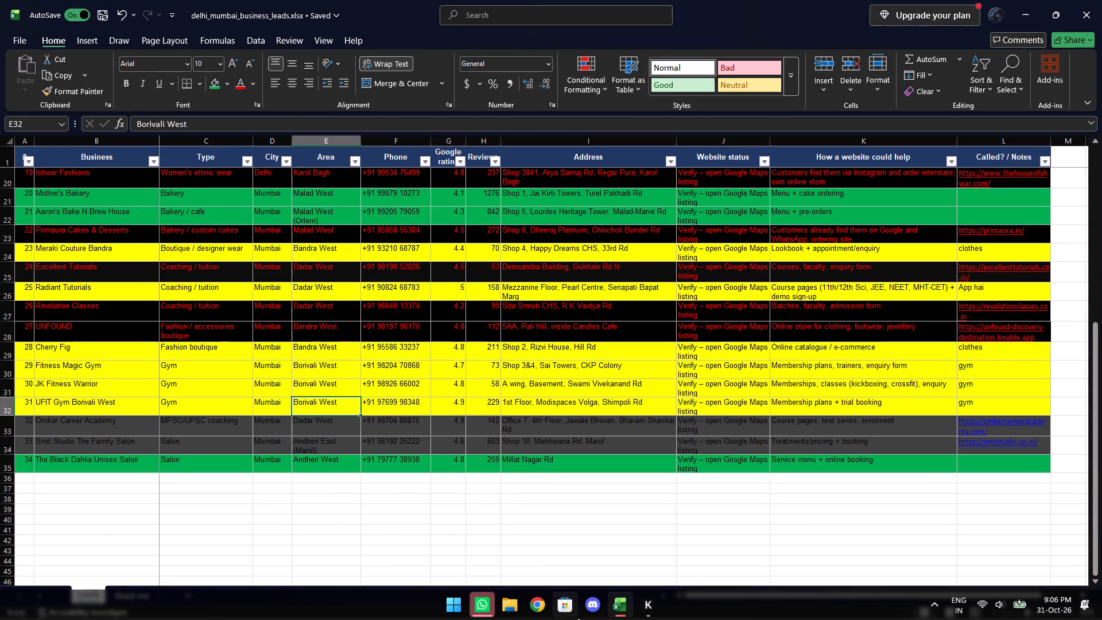
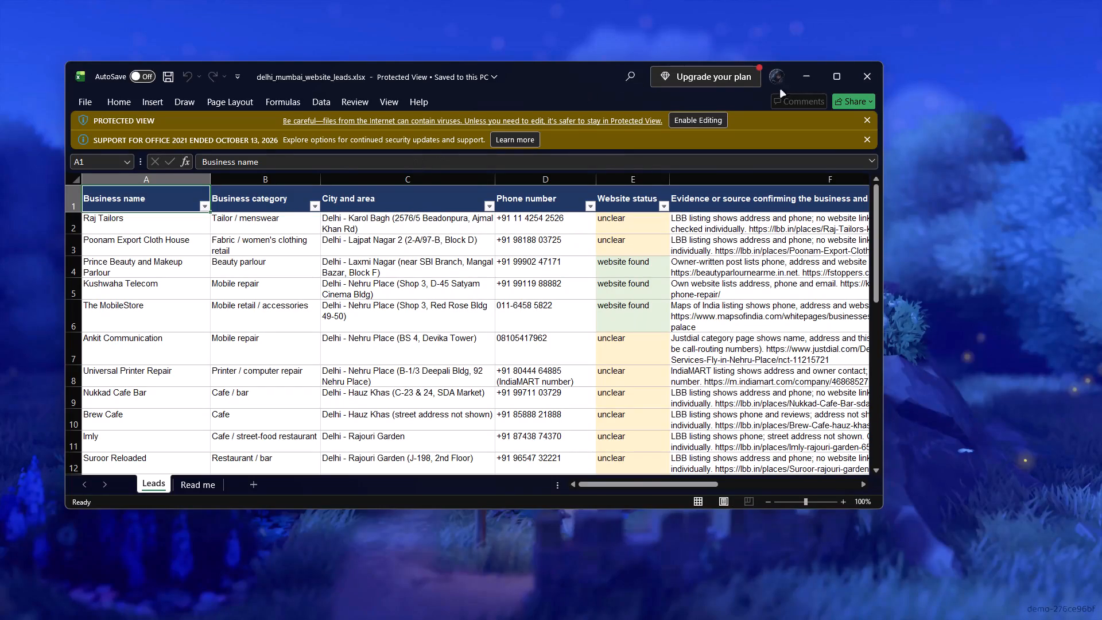
# Maximise the delhi_mumbai_website_leads.xlsx workbook in Excel and enable editing to leave Protected View.
pyautogui.click(831, 76)
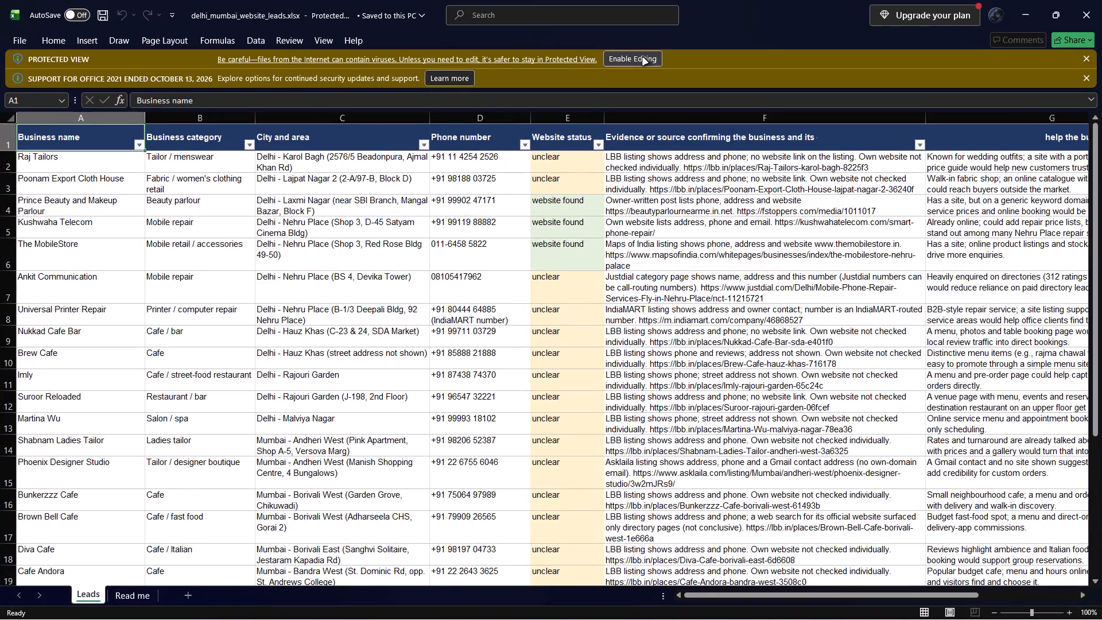
pyautogui.click(643, 58)
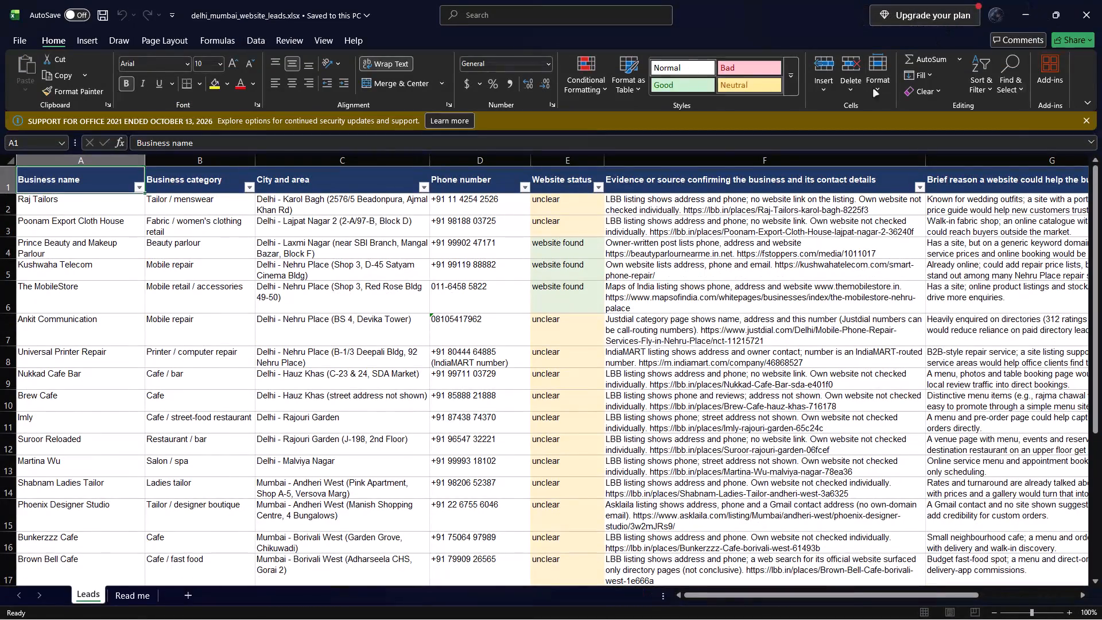
# Share the leads workbook by uploading it to the personal OneDrive.
pyautogui.click(1081, 36)
pyautogui.click(1008, 62)
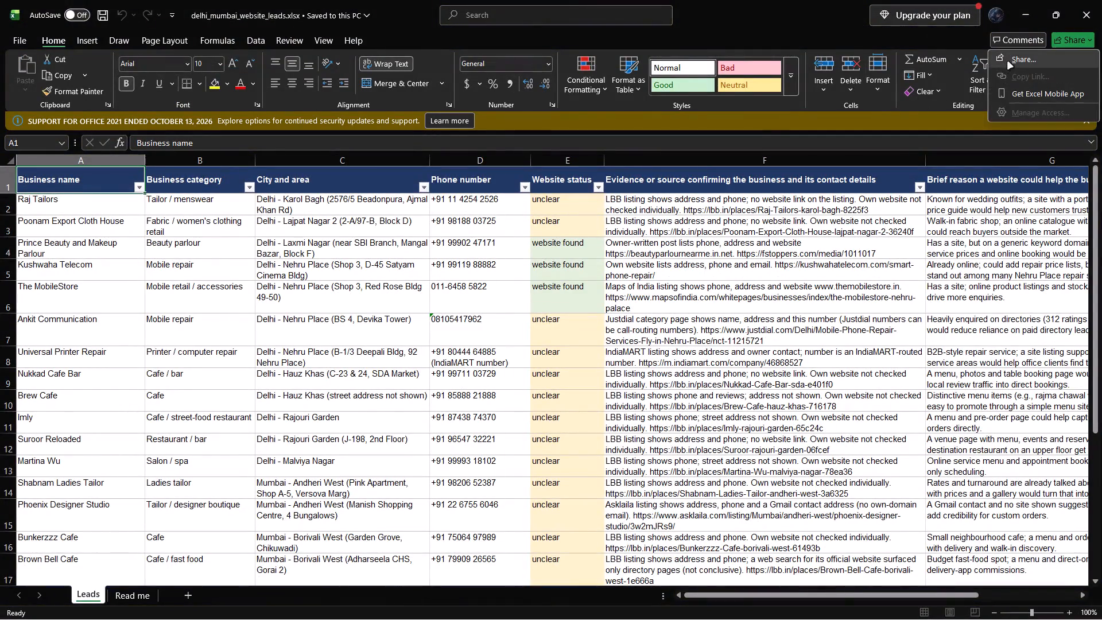
pyautogui.click(552, 224)
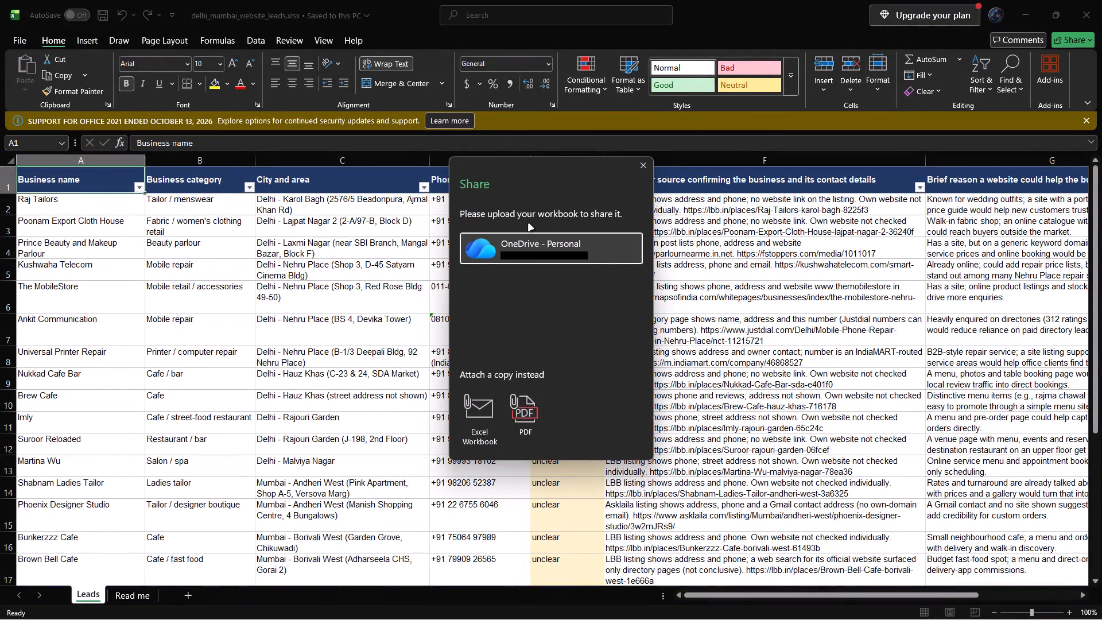
pyautogui.click(525, 248)
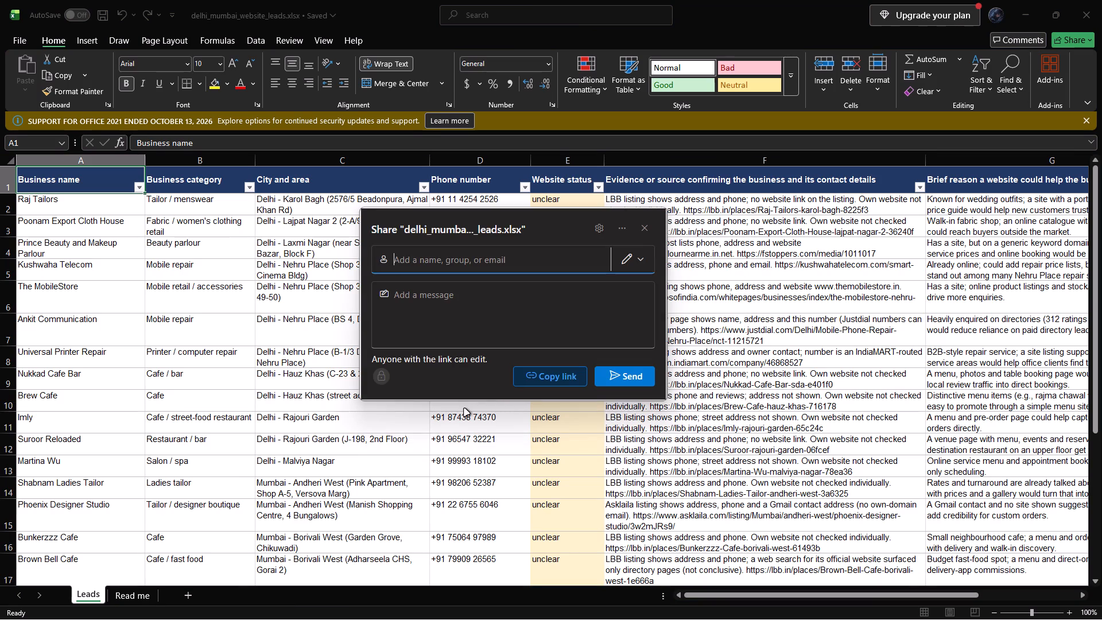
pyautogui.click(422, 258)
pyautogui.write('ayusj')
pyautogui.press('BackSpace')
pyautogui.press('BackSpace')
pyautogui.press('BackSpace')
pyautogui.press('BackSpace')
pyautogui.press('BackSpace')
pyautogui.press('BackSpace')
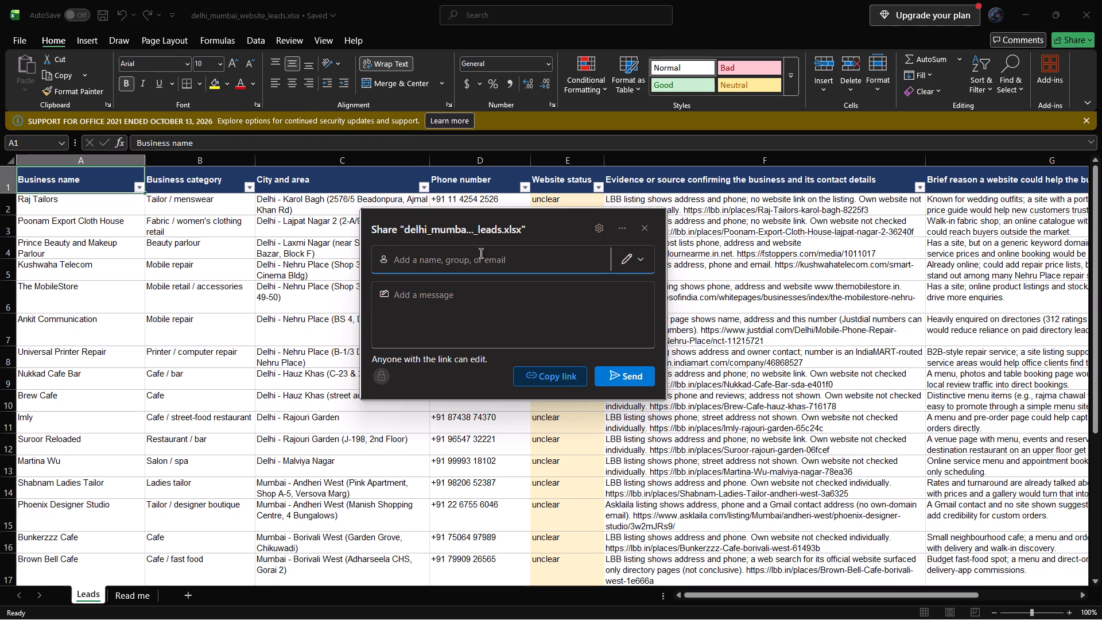
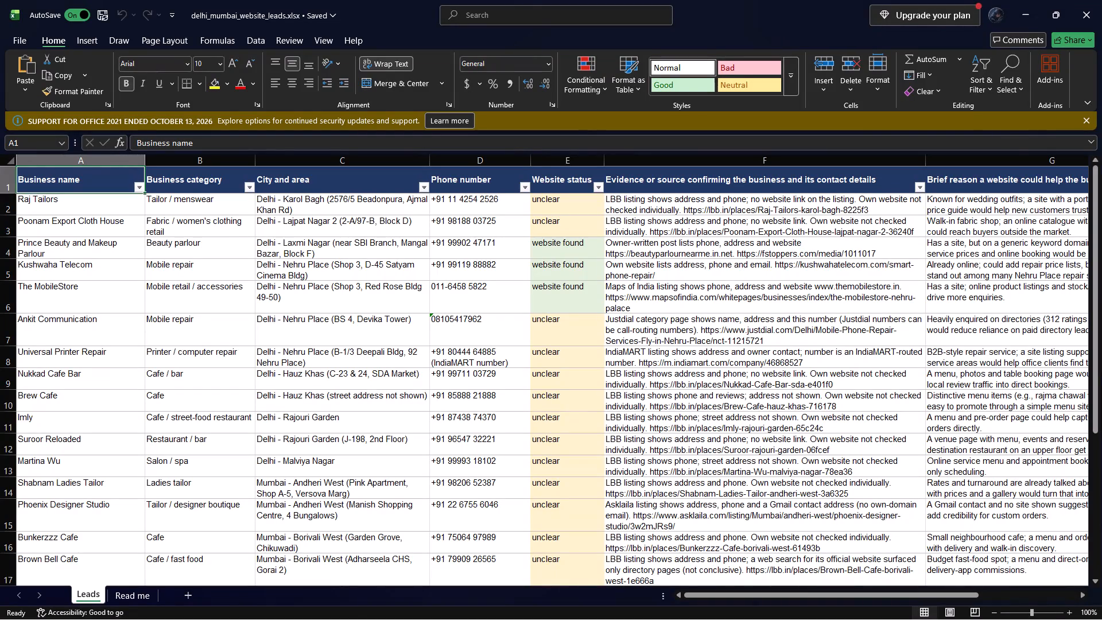
# Fill the entire Raj Tailors row (row 2) of the Leads sheet with dark grey.
pyautogui.moveTo(12, 206); pyautogui.dragTo(910, 206)
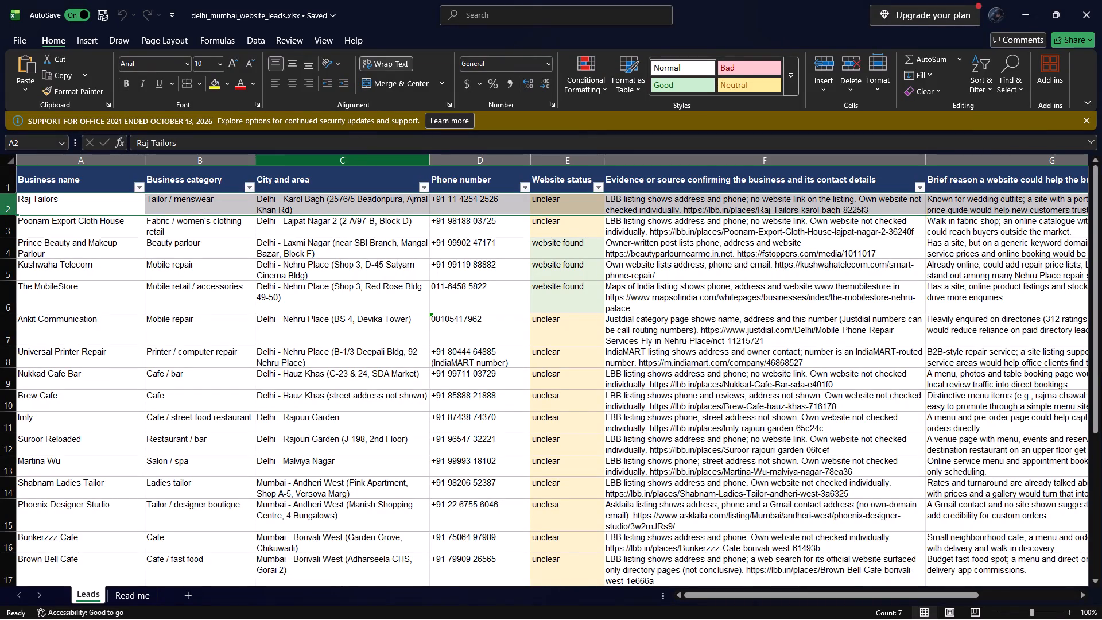
pyautogui.click(3, 209)
pyautogui.click(7, 204)
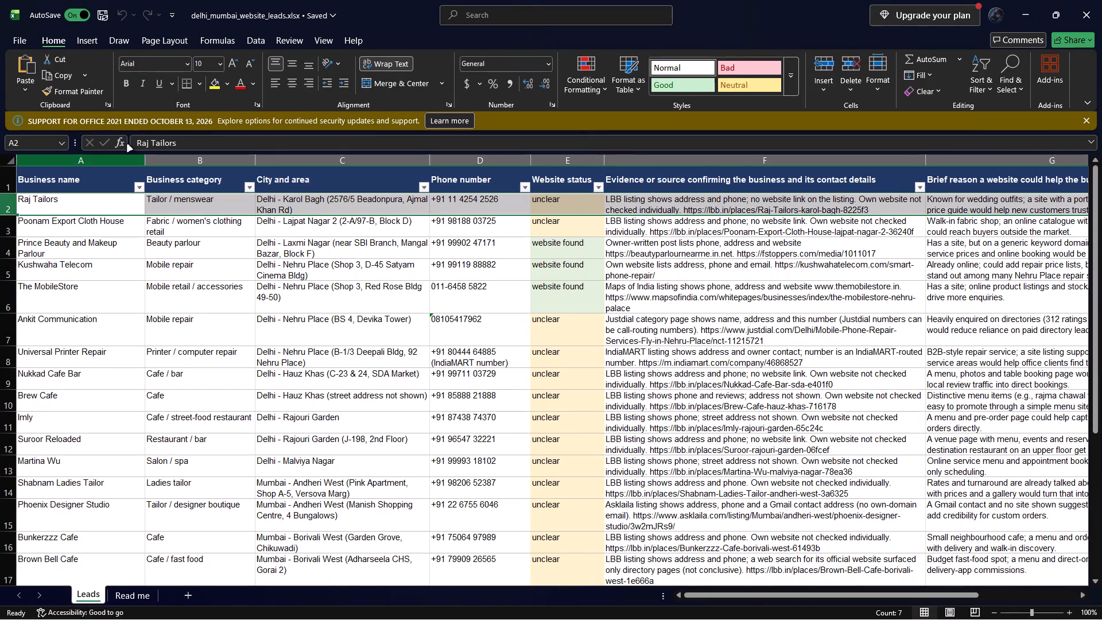
pyautogui.click(226, 82)
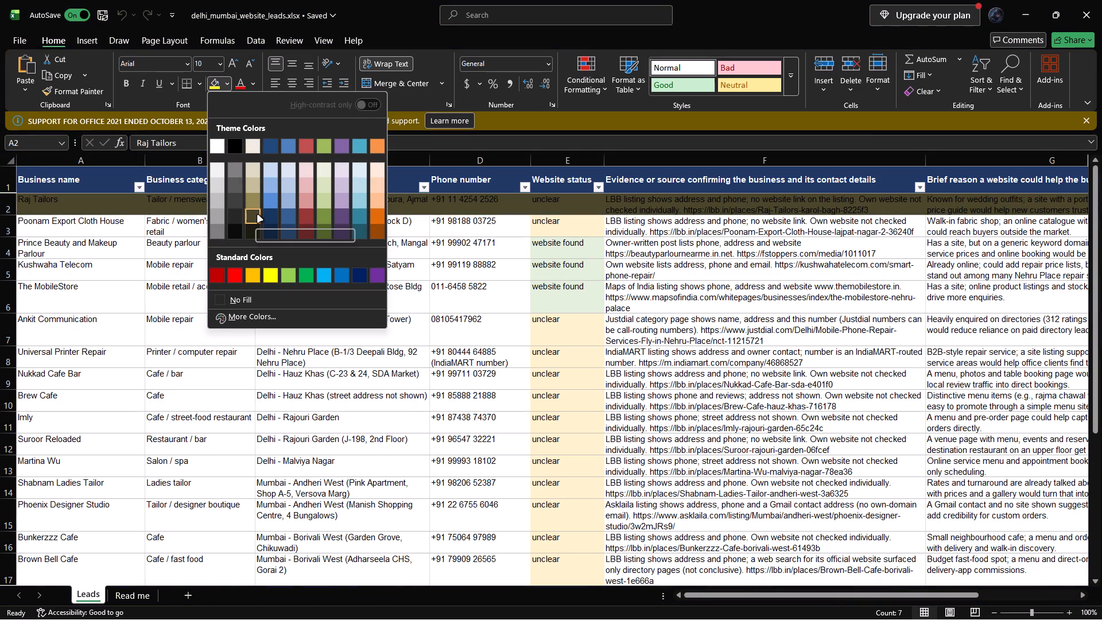
pyautogui.click(240, 179)
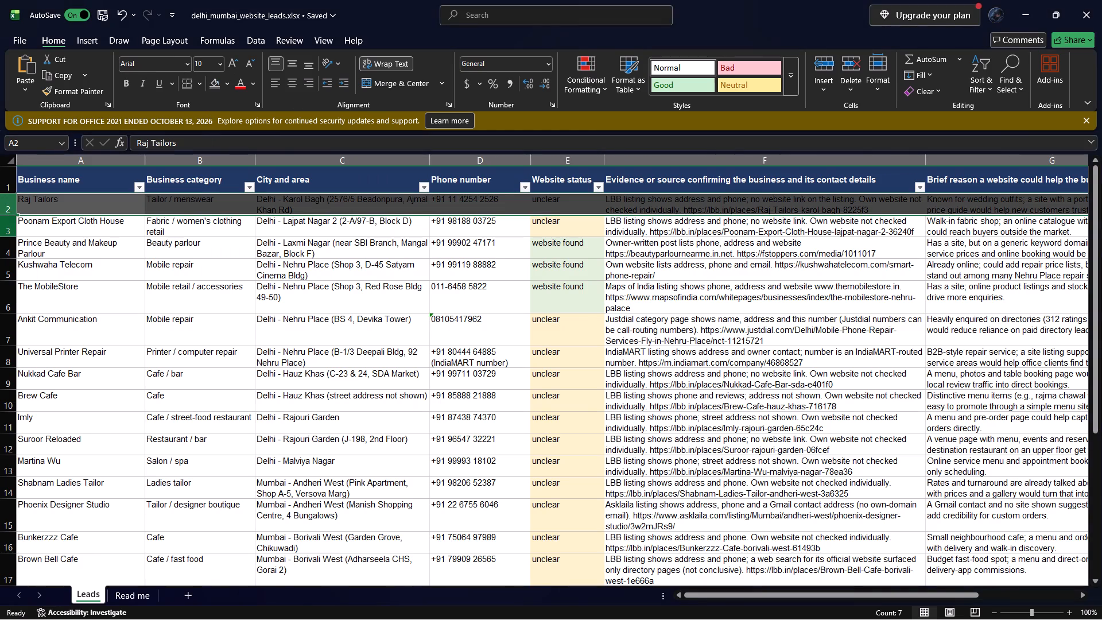
# Fill the entire Poonam Export Cloth House row (row 3) with standard yellow.
pyautogui.click(11, 230)
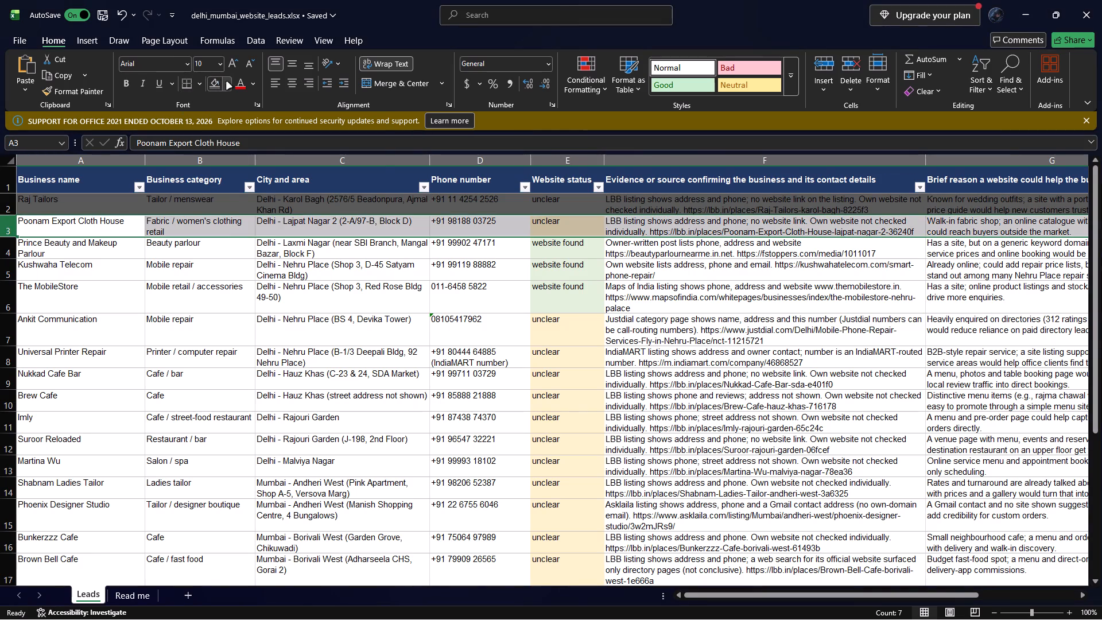
pyautogui.click(227, 82)
pyautogui.click(263, 277)
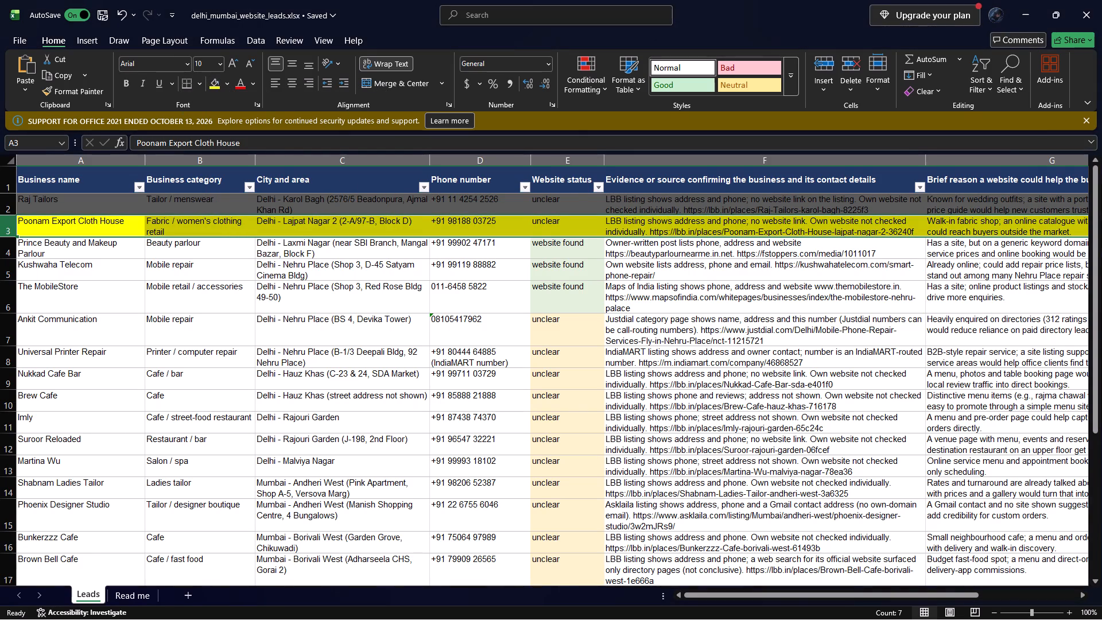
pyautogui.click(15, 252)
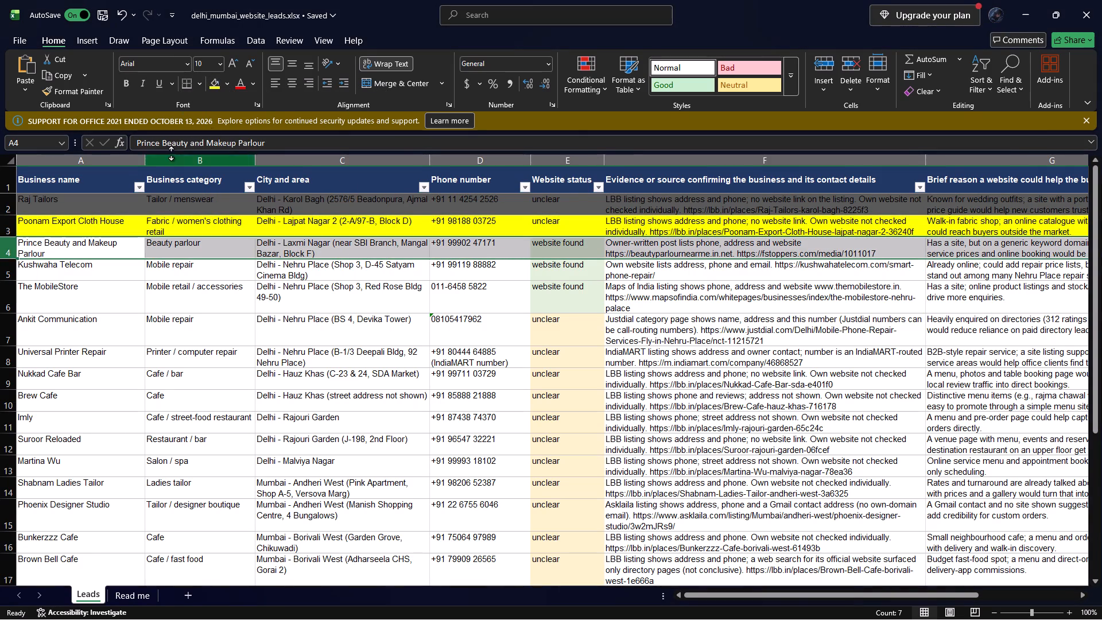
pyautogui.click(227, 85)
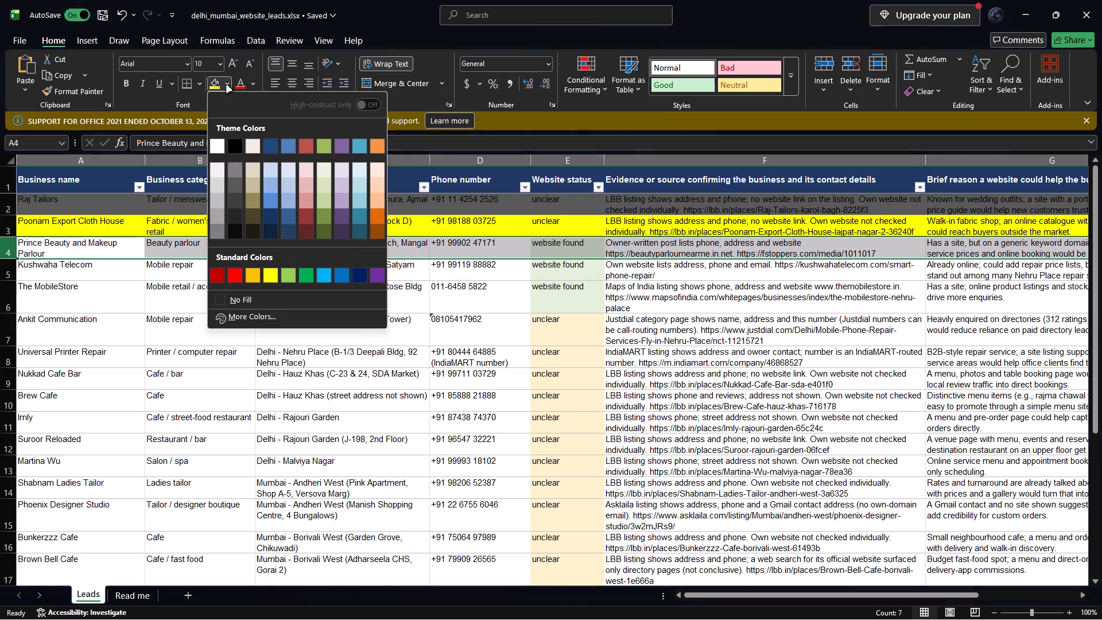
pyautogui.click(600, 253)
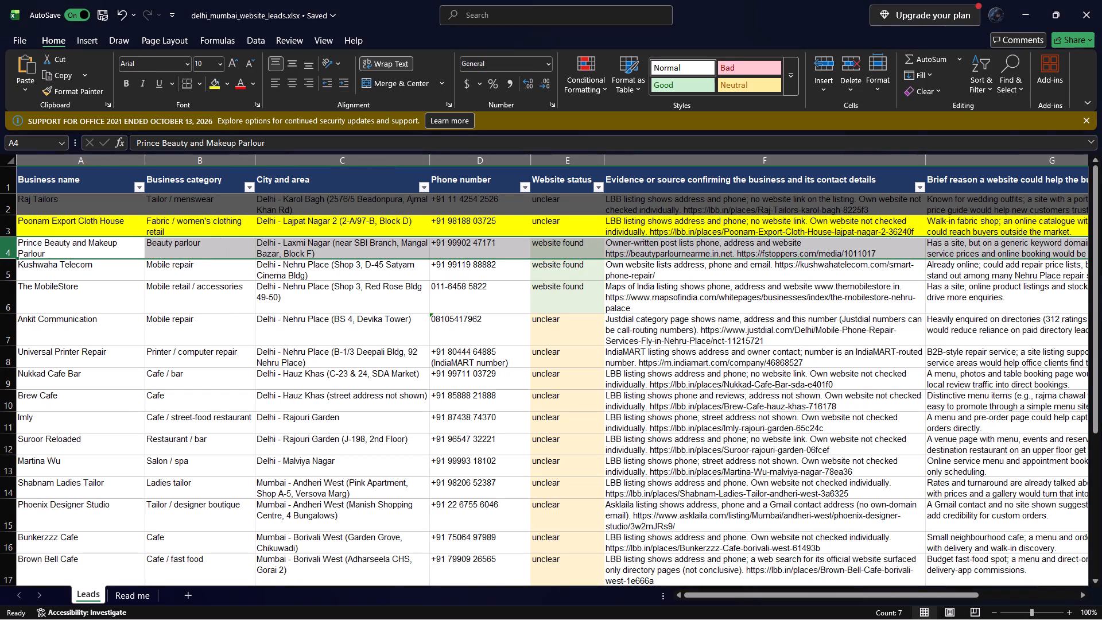
# Select the business name cell of Prince Beauty and Makeup Parlour in row 4.
pyautogui.click(45, 235)
pyautogui.click(63, 240)
pyautogui.click(60, 251)
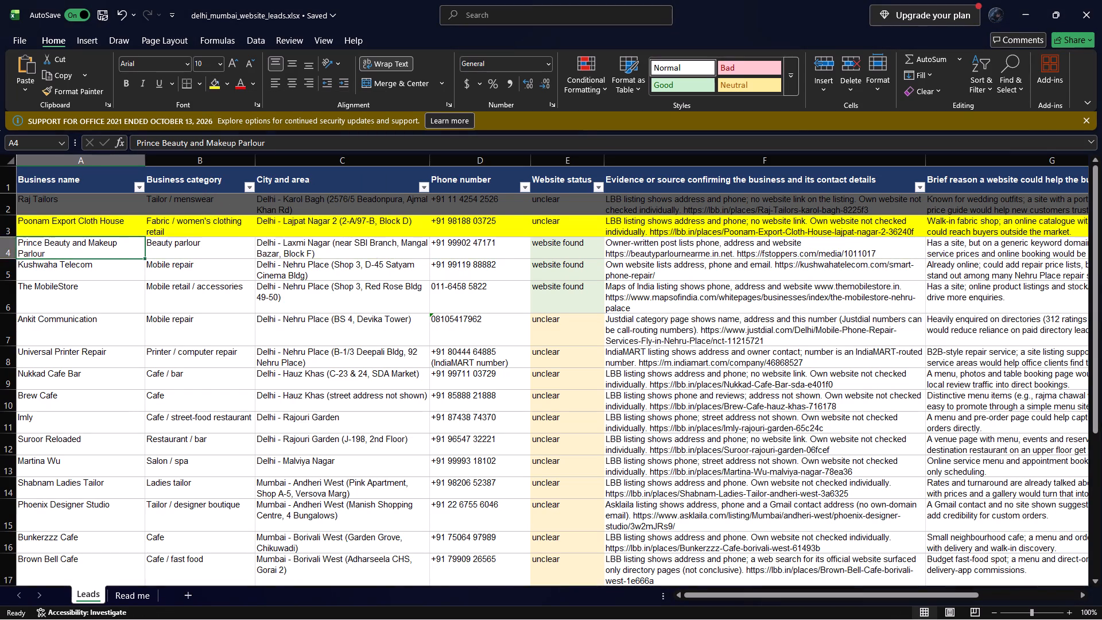
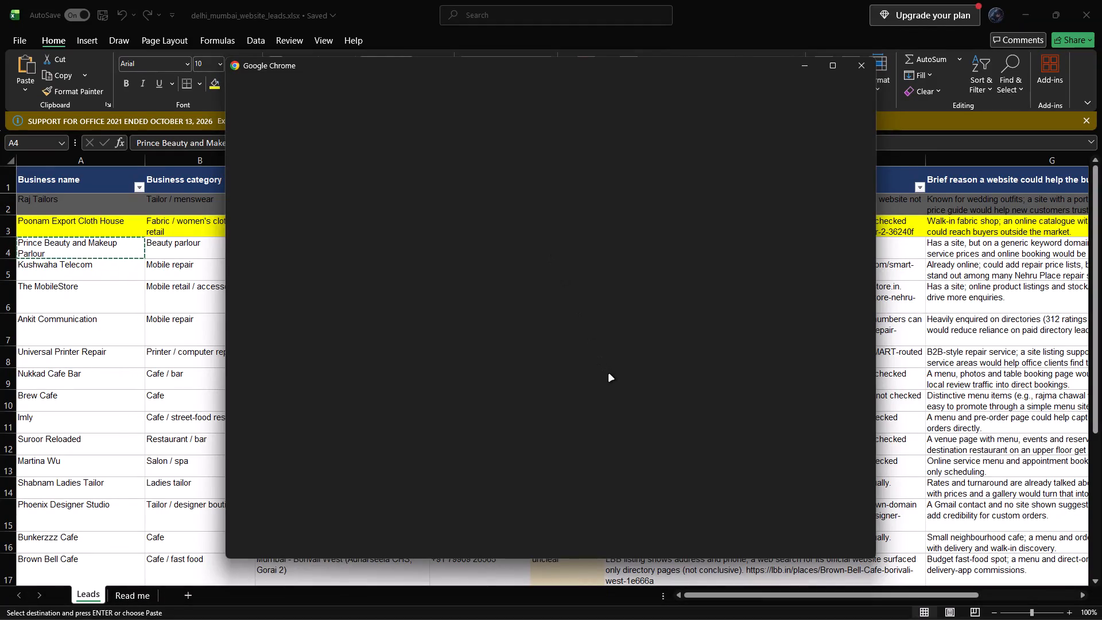
# Search Google in Chrome for Prince Beauty and Makeup Parlour and look through the results for its own website.
pyautogui.click(609, 374)
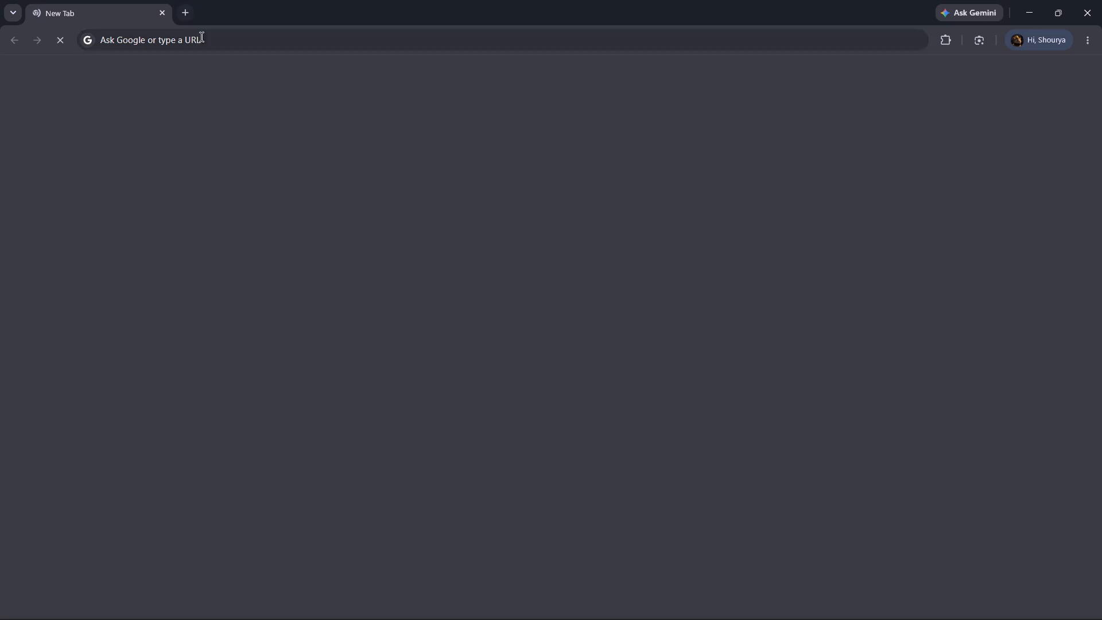
pyautogui.moveTo(206, 36); pyautogui.dragTo(170, 41)
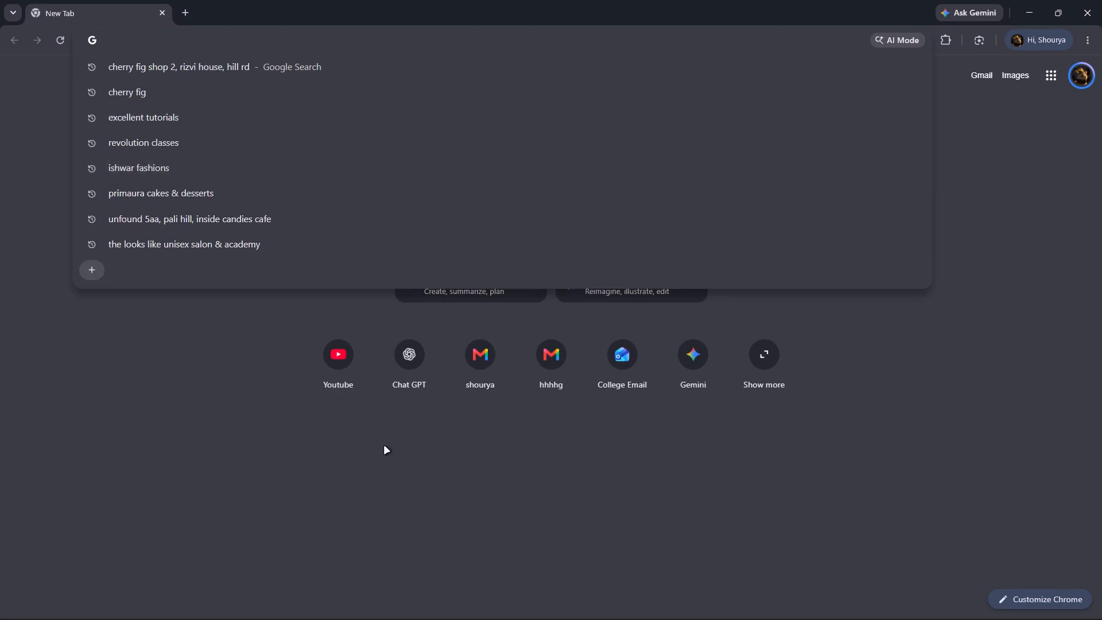
pyautogui.hotkey('ctrl', 'v')
pyautogui.press('Return')
pyautogui.scroll(-4, 337, 351)
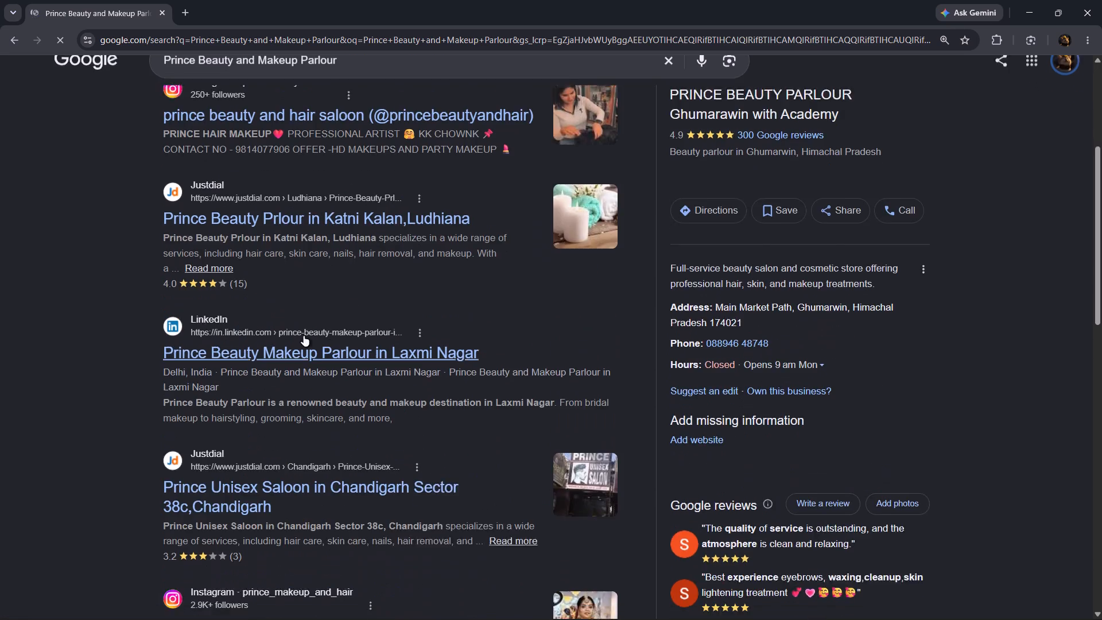
pyautogui.scroll(8, 247, 243)
pyautogui.scroll(-7, 261, 207)
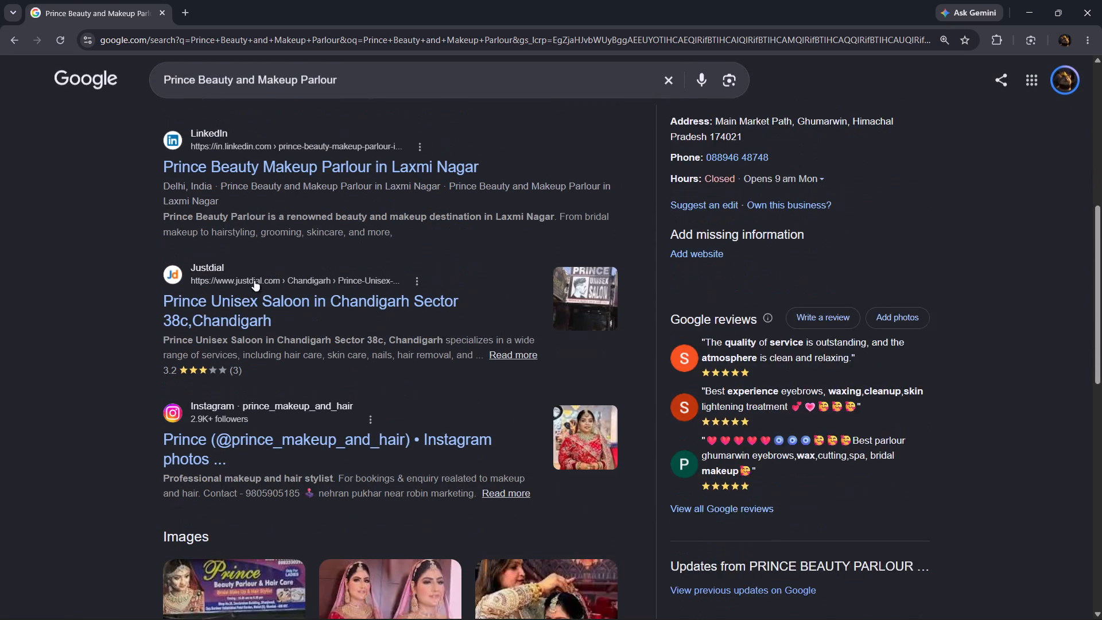
pyautogui.scroll(-5, 254, 284)
pyautogui.scroll(-7, 278, 183)
# Back in the Excel leads workbook, fill the entire Prince Beauty and Makeup Parlour row (row 4) with standard green.
pyautogui.hotkey('alt', 'Tab')
pyautogui.click(80, 253)
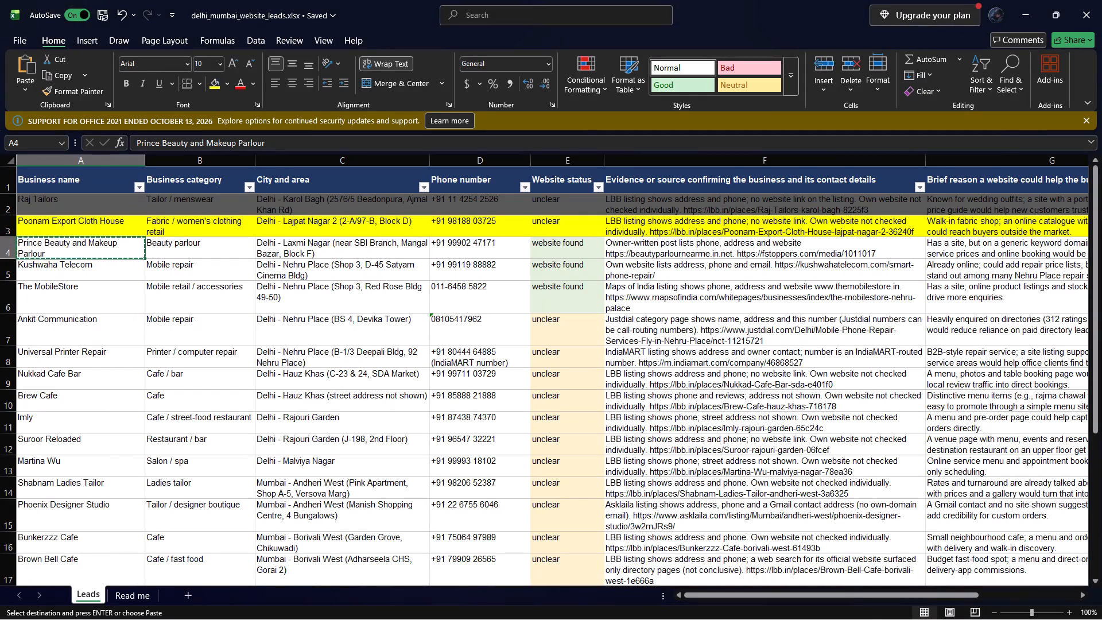
pyautogui.moveTo(32, 246); pyautogui.dragTo(923, 251)
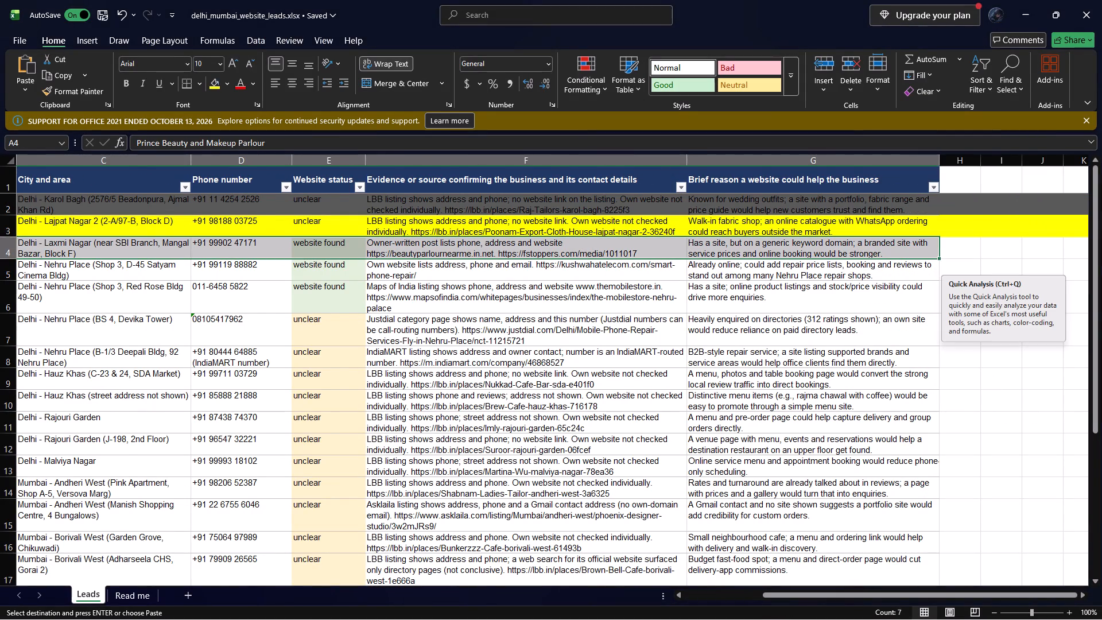
pyautogui.click(101, 262)
pyautogui.click(6, 243)
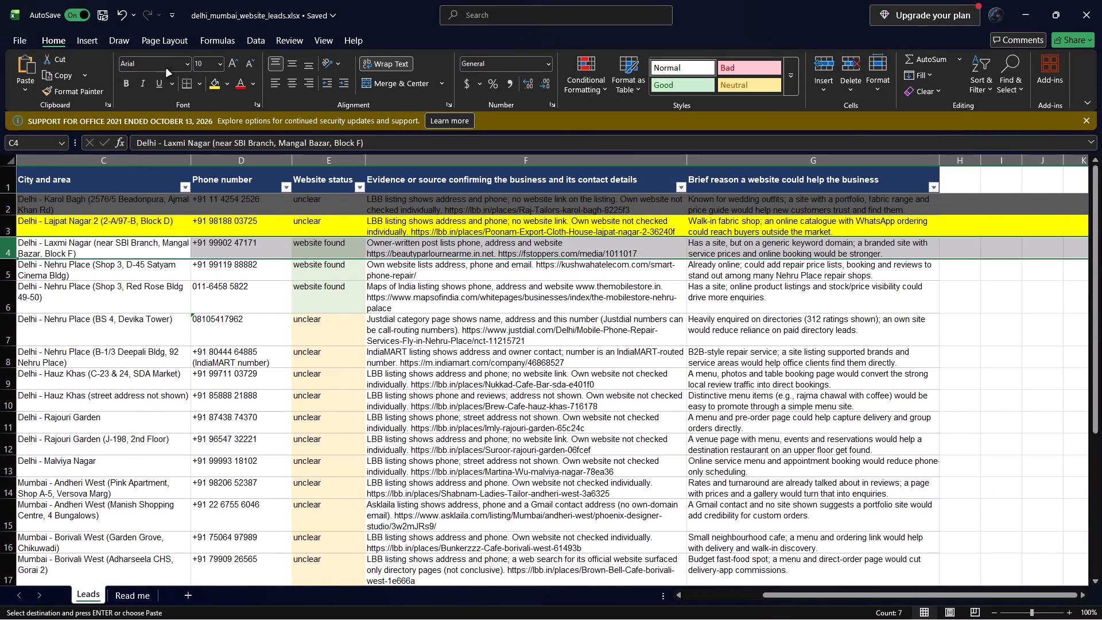
pyautogui.click(226, 82)
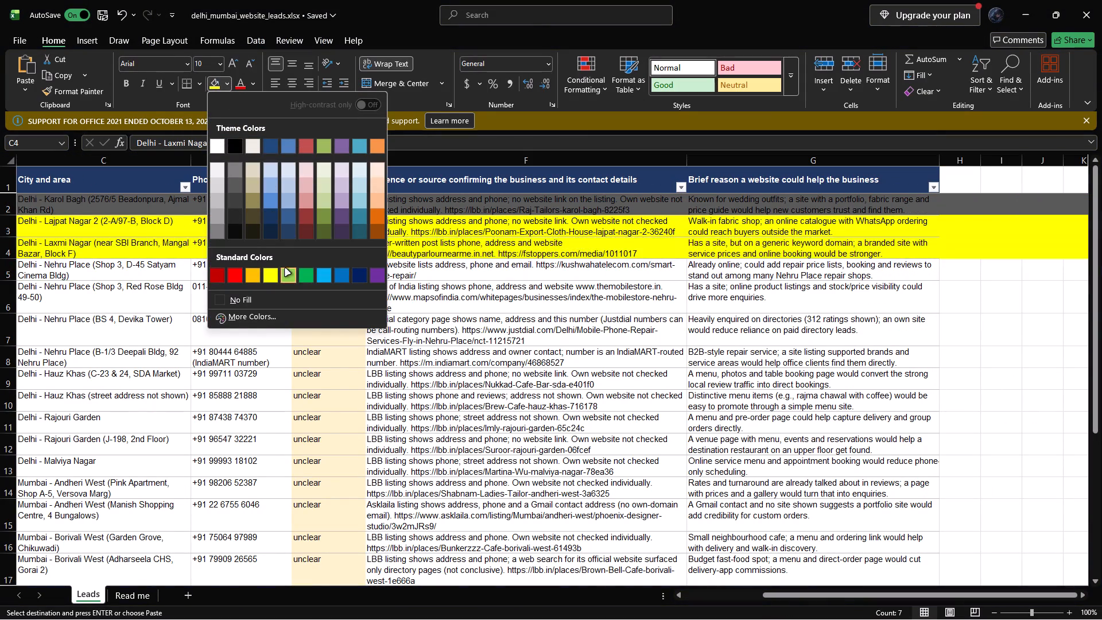
pyautogui.click(303, 274)
pyautogui.click(250, 383)
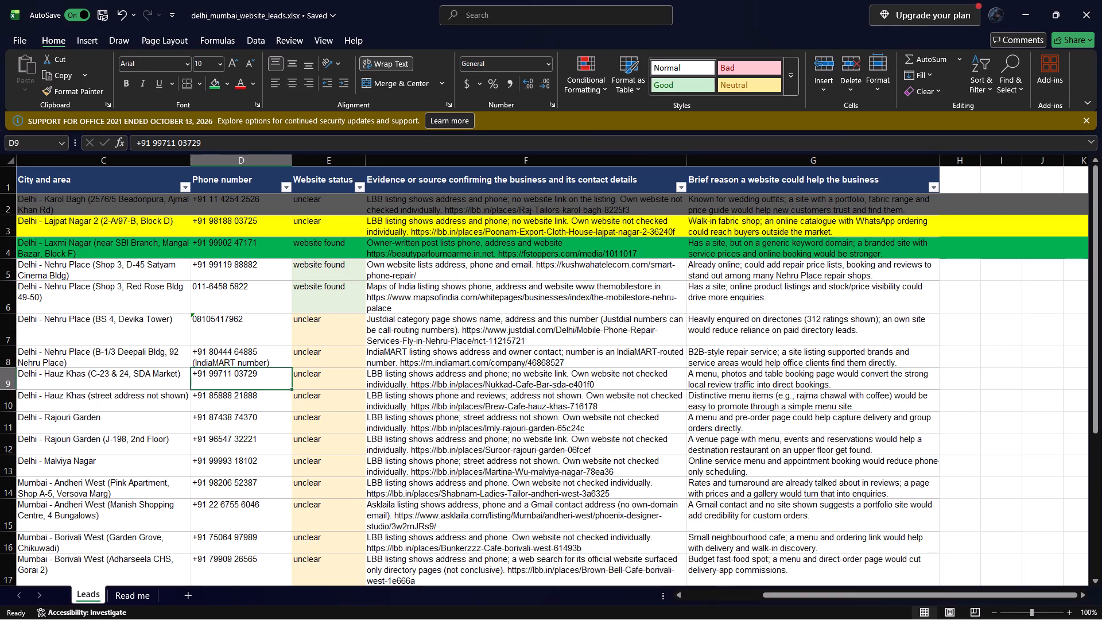
# Fill the entire Kushwaha Telecom row (row 5) with standard yellow.
pyautogui.keyDown('shift'); pyautogui.scroll(-4, 160, 311); pyautogui.keyUp('shift')
pyautogui.keyDown('shift'); pyautogui.scroll(6, 161, 309); pyautogui.keyUp('shift')
pyautogui.keyDown('shift'); pyautogui.scroll(-3, 161, 304); pyautogui.keyUp('shift')
pyautogui.moveTo(836, 596); pyautogui.dragTo(623, 568)
pyautogui.click(64, 272)
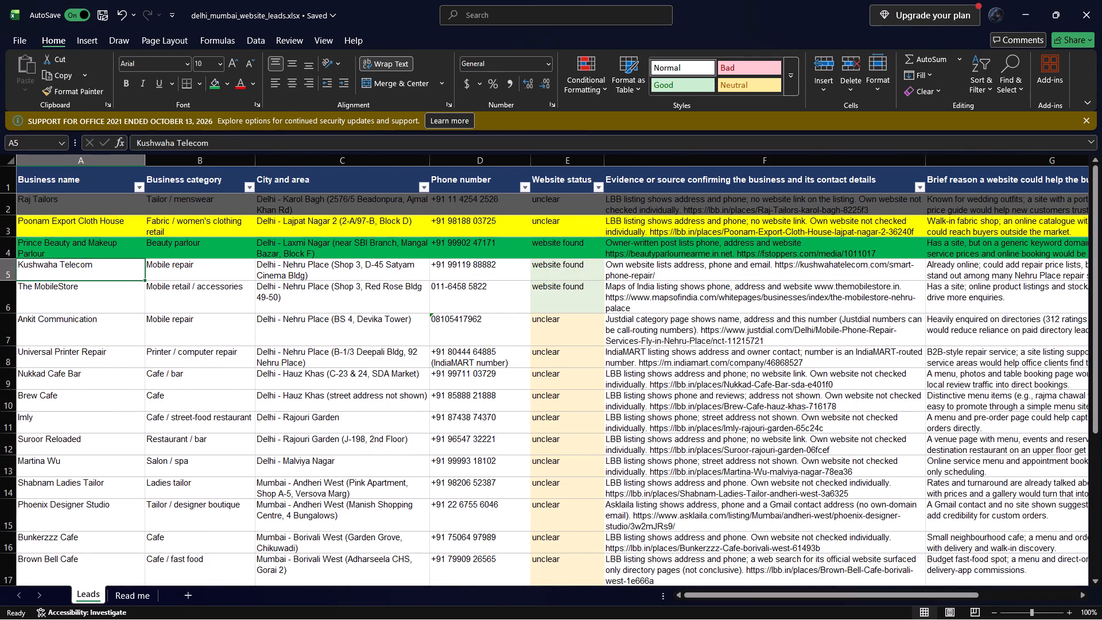
pyautogui.click(54, 277)
pyautogui.moveTo(715, 598); pyautogui.dragTo(494, 561)
pyautogui.click(61, 265)
pyautogui.click(53, 270)
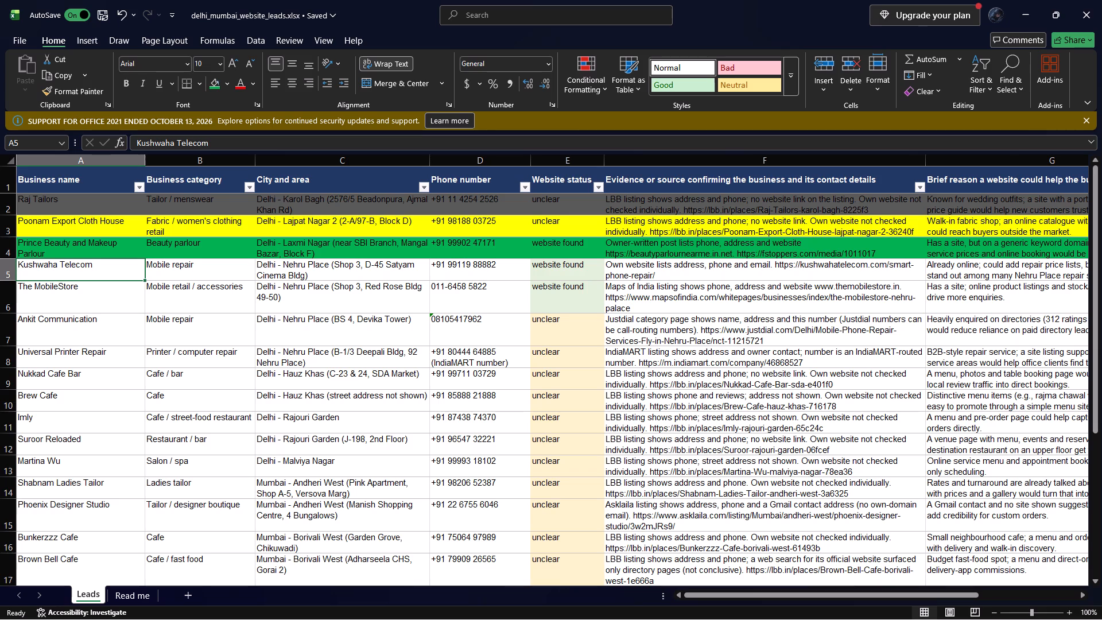
pyautogui.click(42, 267)
pyautogui.tripleClick(79, 268)
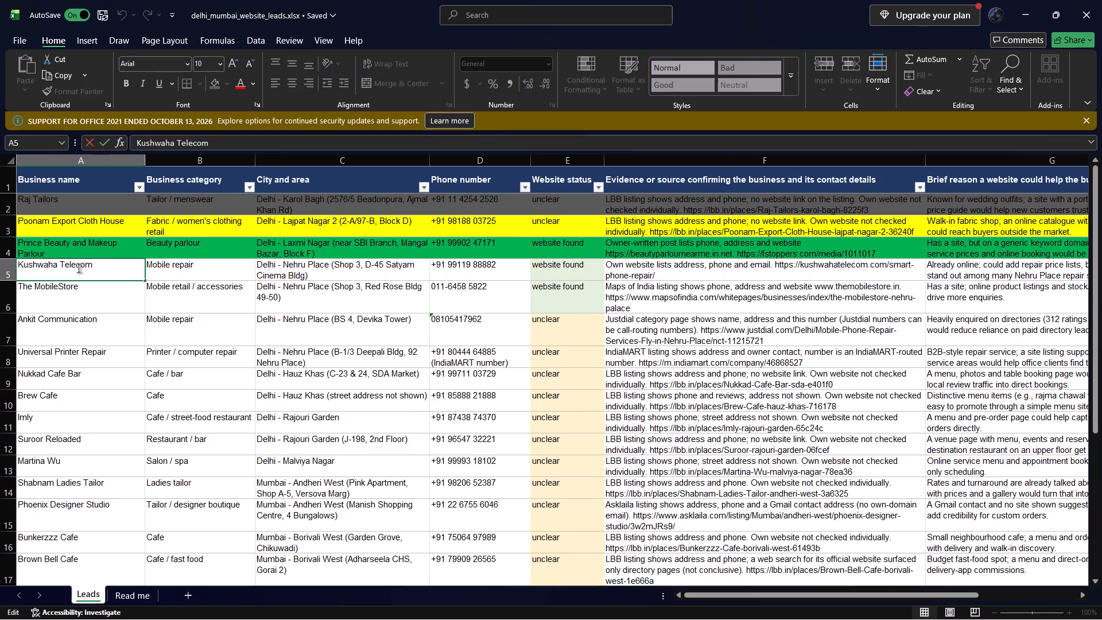
pyautogui.click(41, 277)
pyautogui.click(3, 275)
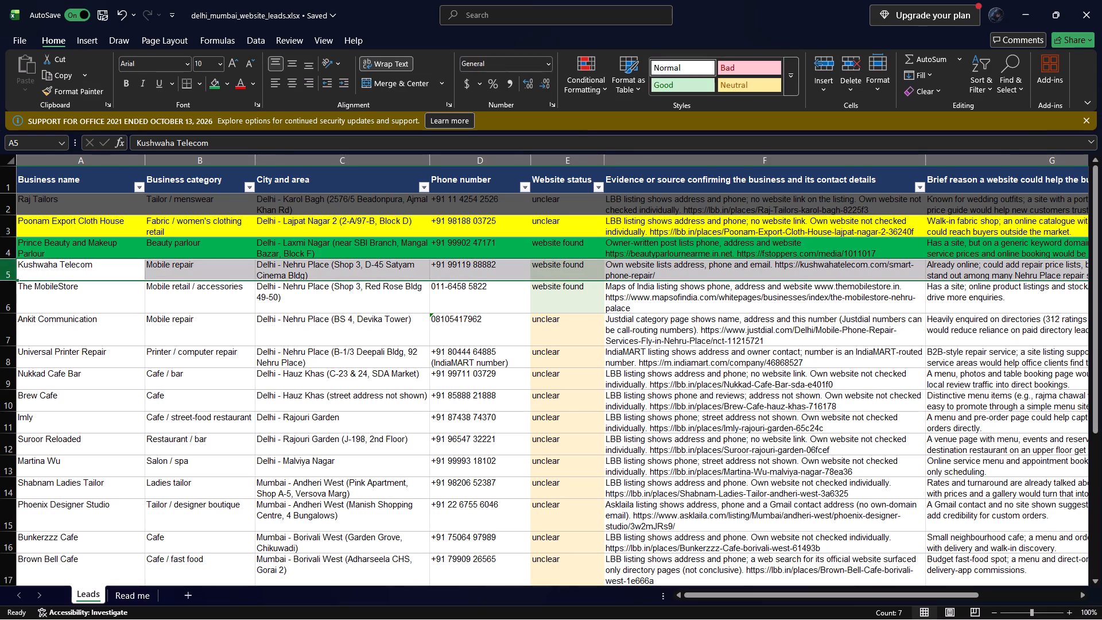
pyautogui.click(232, 83)
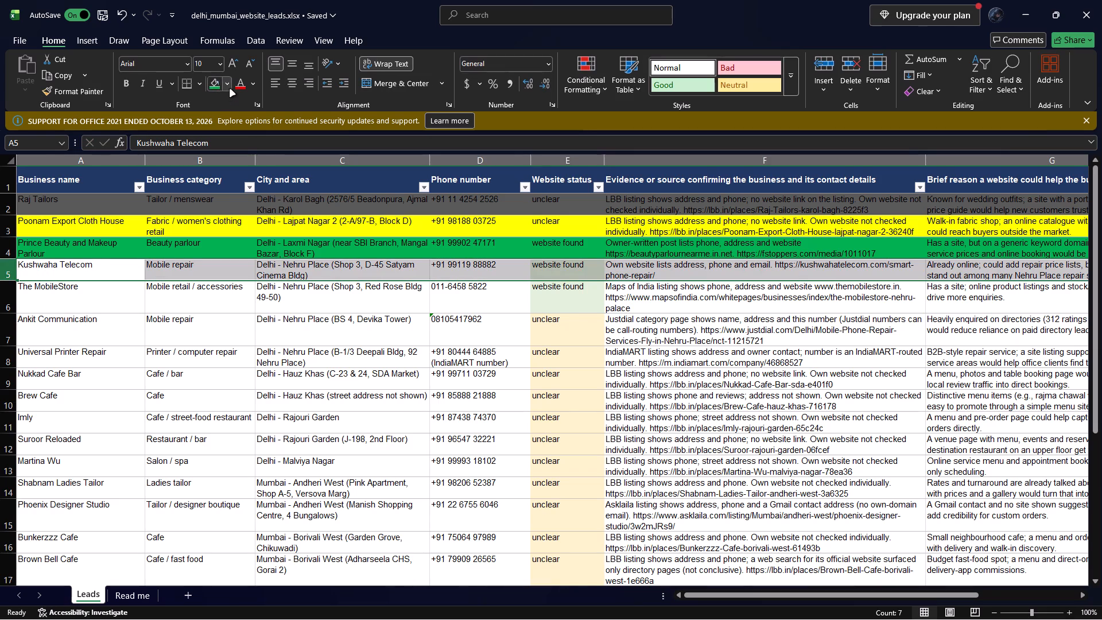
pyautogui.click(232, 87)
pyautogui.click(228, 86)
pyautogui.click(270, 275)
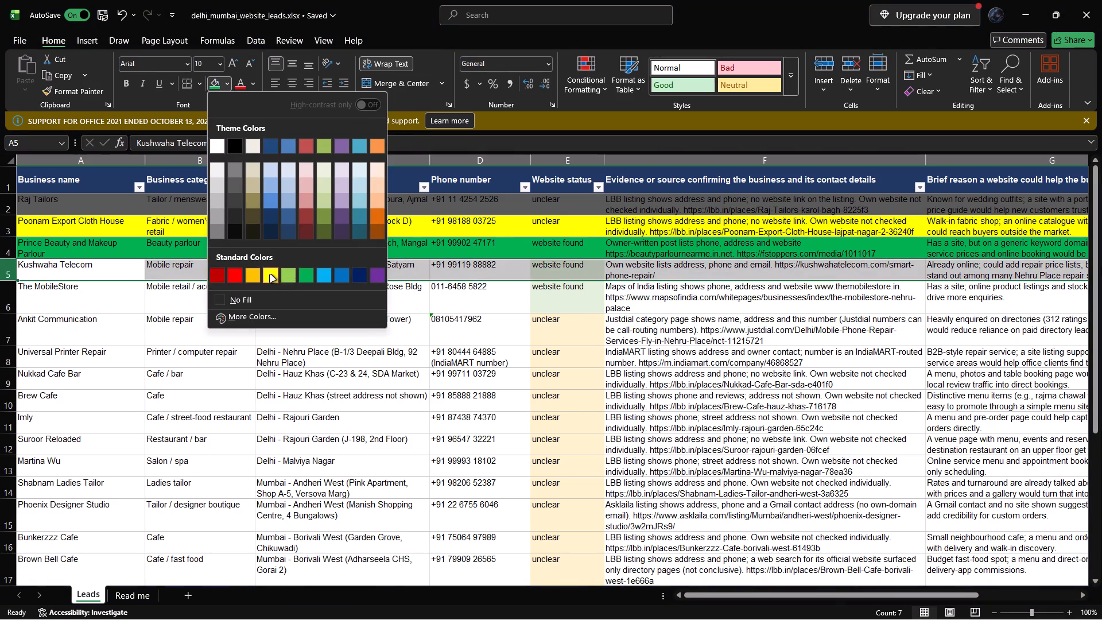
# Fill the entire rows of The MobileStore, Ankit Communication and Universal Printer Repair (rows 6 to 8) with the same yellow.
pyautogui.click(11, 303)
pyautogui.click(219, 83)
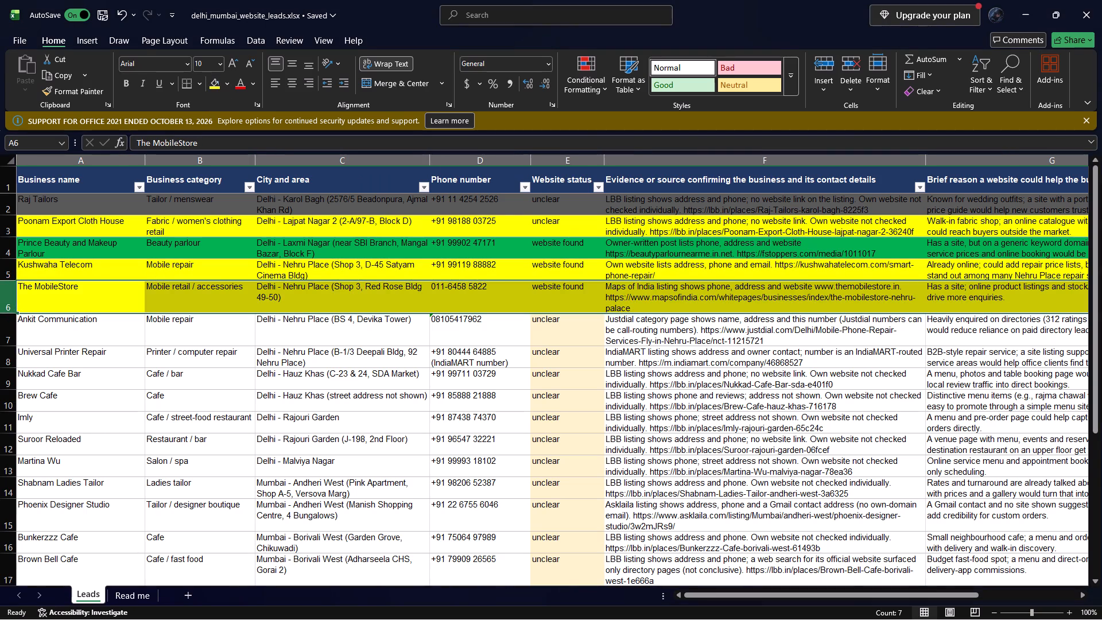
pyautogui.click(9, 338)
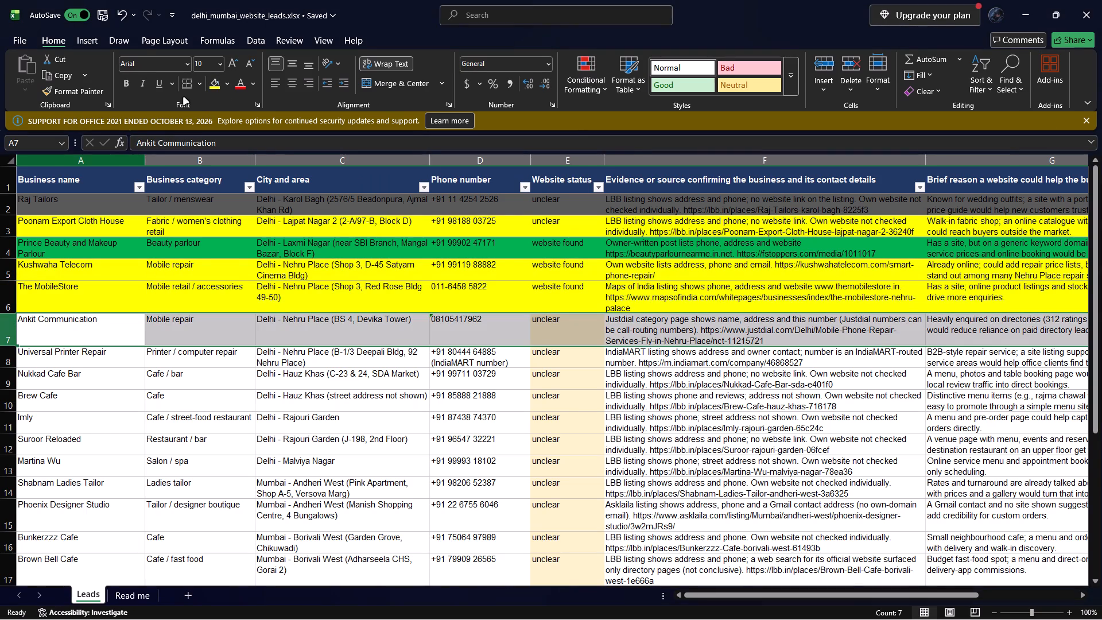
pyautogui.click(218, 82)
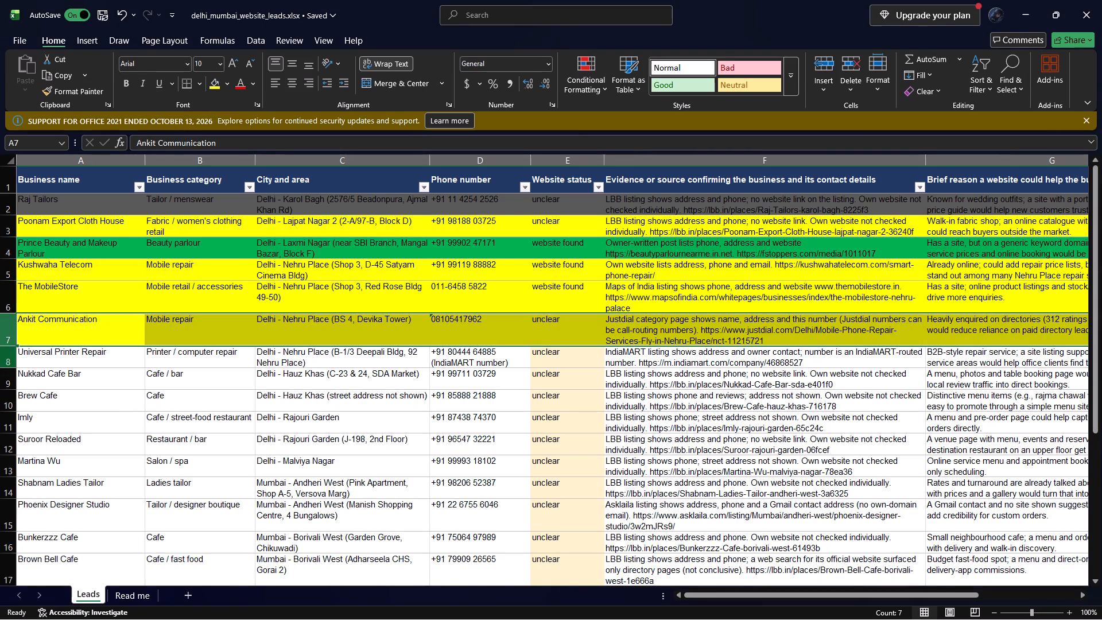
pyautogui.click(6, 354)
pyautogui.click(219, 87)
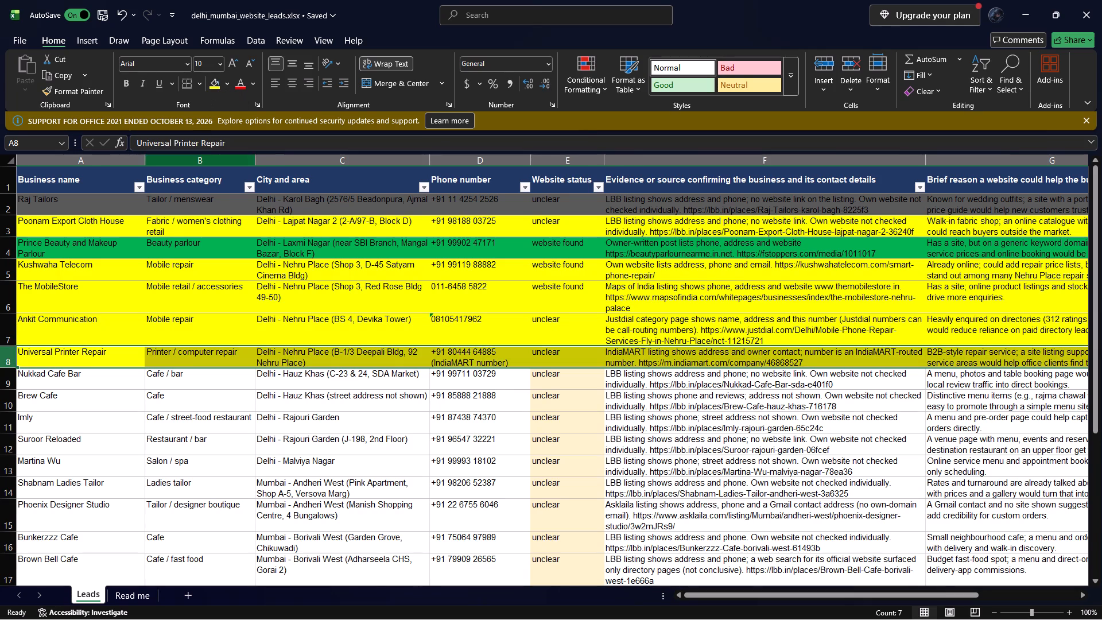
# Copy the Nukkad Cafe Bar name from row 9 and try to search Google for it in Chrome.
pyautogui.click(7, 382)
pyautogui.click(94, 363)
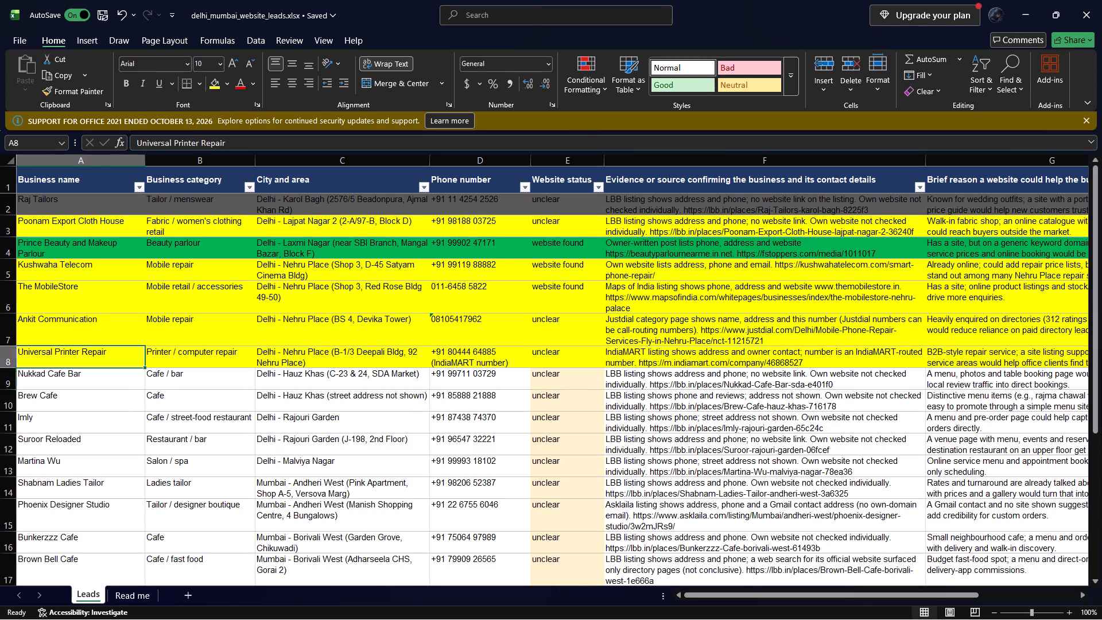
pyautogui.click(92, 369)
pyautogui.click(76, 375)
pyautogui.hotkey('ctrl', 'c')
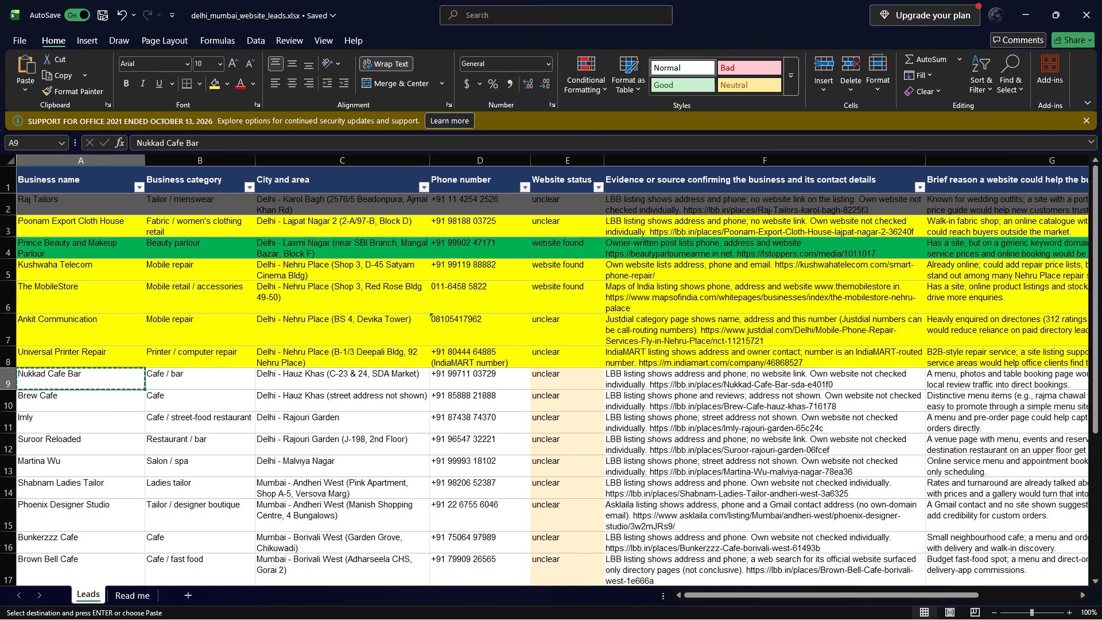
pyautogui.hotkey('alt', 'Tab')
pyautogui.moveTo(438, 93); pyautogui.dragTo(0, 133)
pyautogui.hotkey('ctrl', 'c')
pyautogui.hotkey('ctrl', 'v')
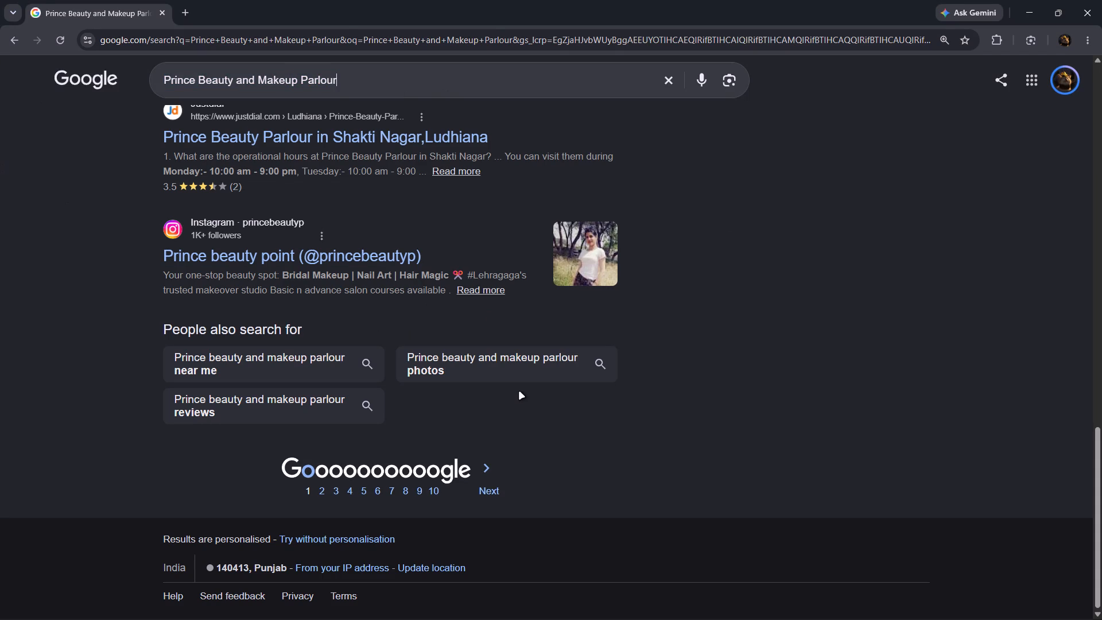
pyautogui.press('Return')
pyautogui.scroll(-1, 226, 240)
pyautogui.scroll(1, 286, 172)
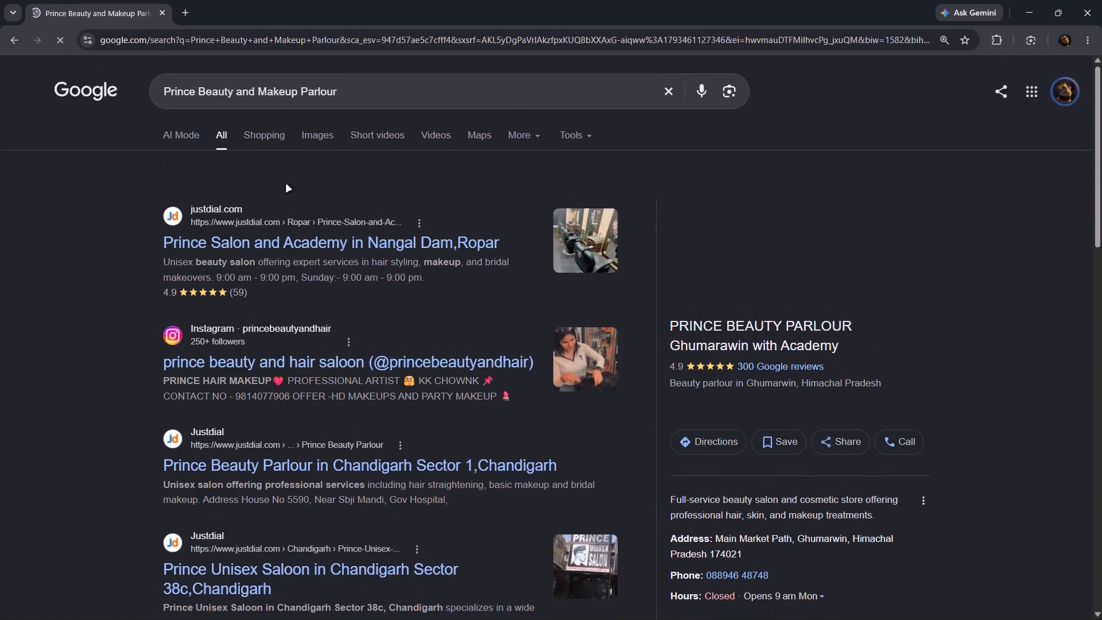
# Copy the Nukkad Cafe Bar business name from row 9 of the Excel sheet again and return to Chrome.
pyautogui.hotkey('alt', 'Tab')
pyautogui.click(87, 373)
pyautogui.hotkey('ctrl', 'c')
pyautogui.hotkey('alt', 'Tab')
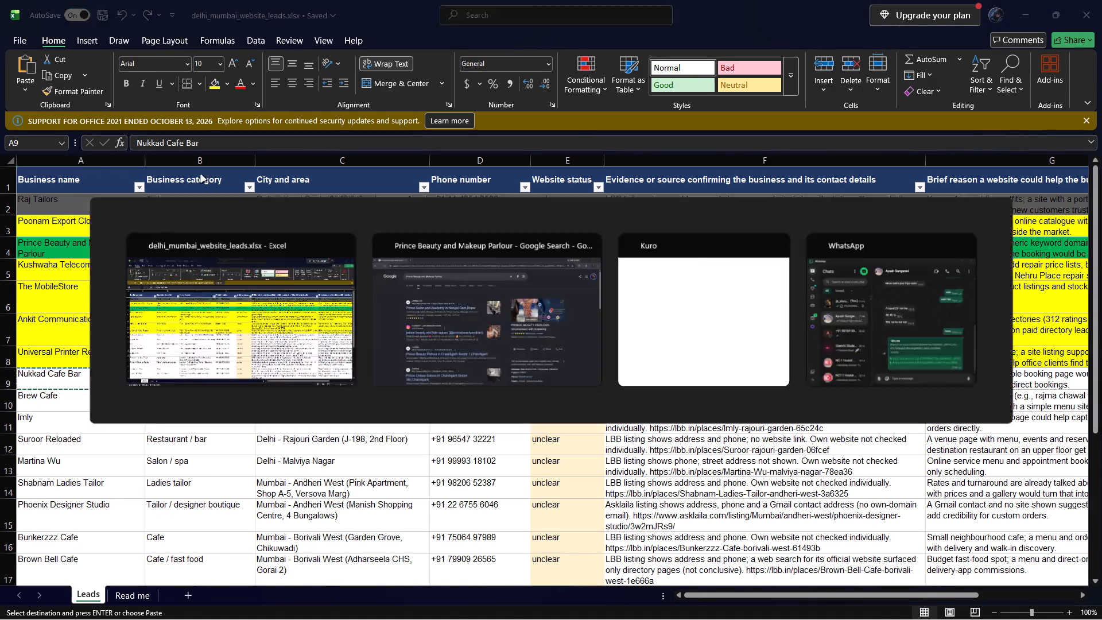
# Replace the previous Google query with the copied business name Nukkad Cafe Bar and run the search.
pyautogui.moveTo(359, 75); pyautogui.dragTo(0, 102)
pyautogui.moveTo(404, 81); pyautogui.dragTo(63, 87)
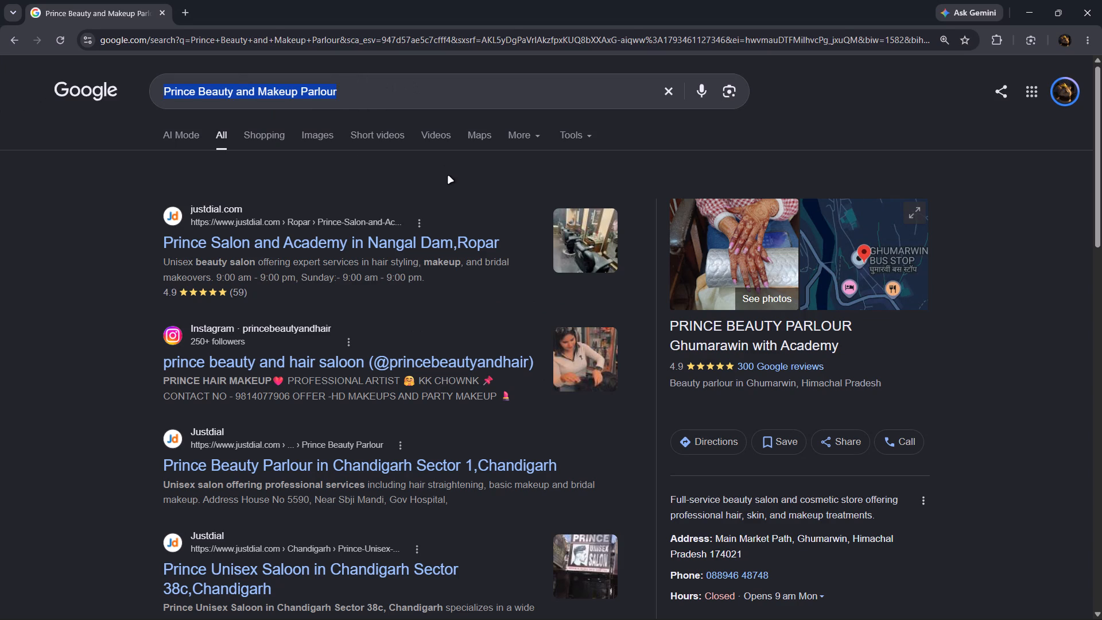
pyautogui.hotkey('ctrl', 'v')
pyautogui.press('Return')
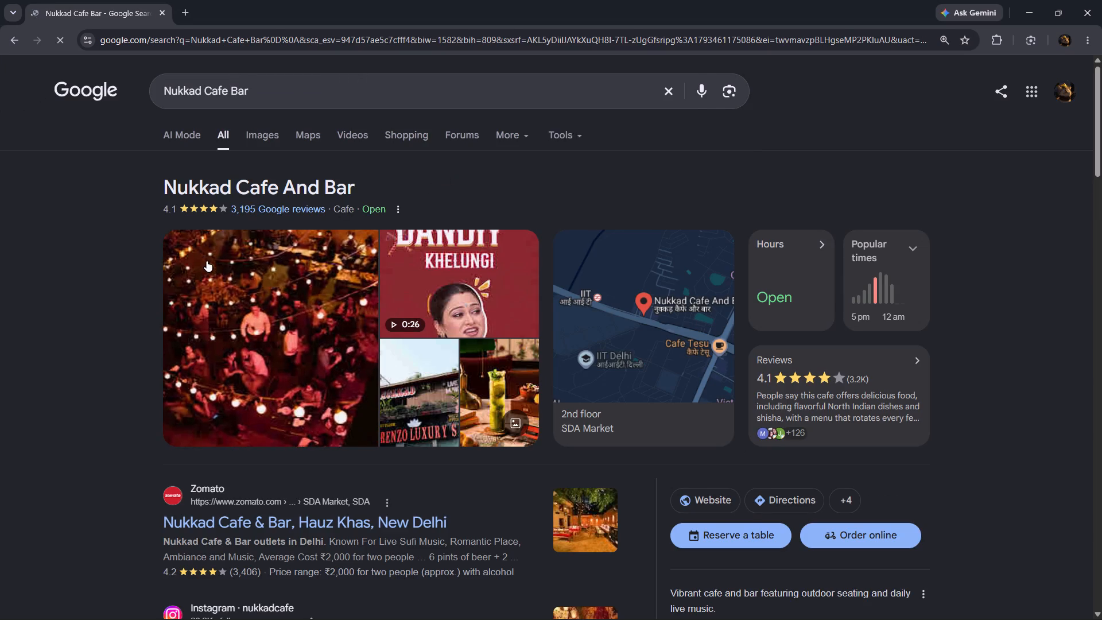
# Look through the Nukkad Cafe Bar search results for its own website and open the nukkaddelhi.com result.
pyautogui.scroll(-3, 214, 266)
pyautogui.scroll(3, 238, 289)
pyautogui.scroll(-10, 238, 289)
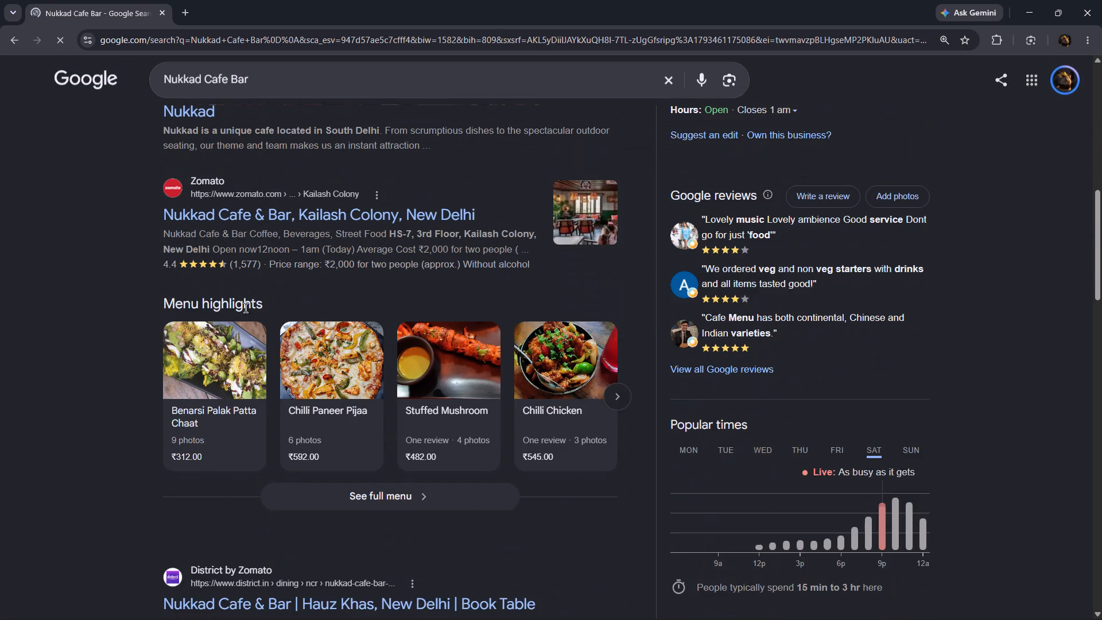
pyautogui.scroll(2, 246, 308)
pyautogui.click(216, 247)
pyautogui.click(204, 241)
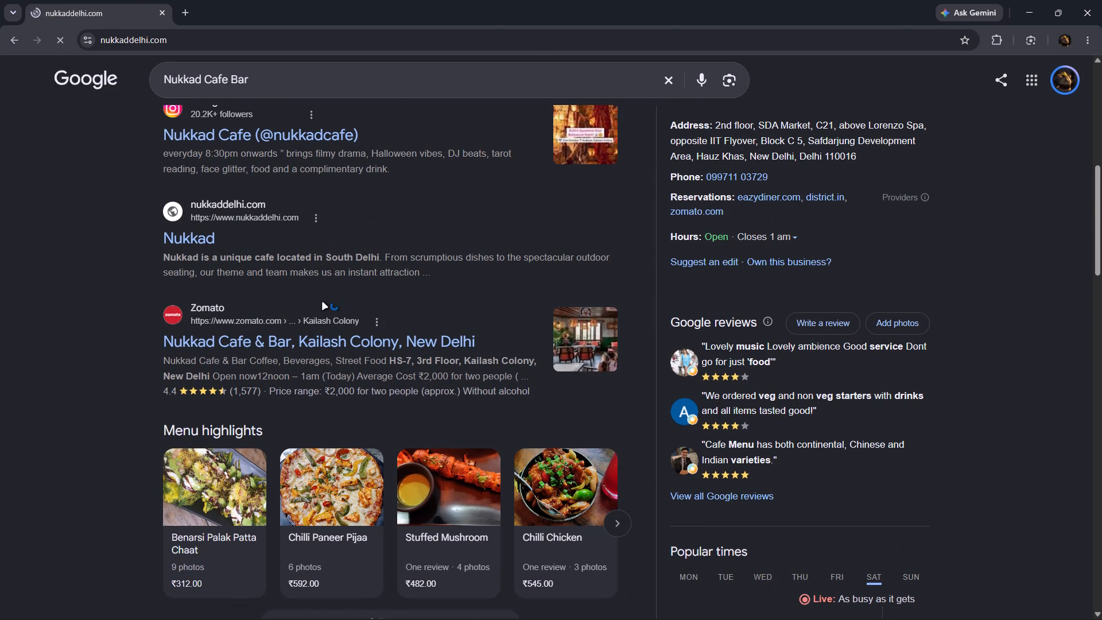
pyautogui.scroll(4, 308, 308)
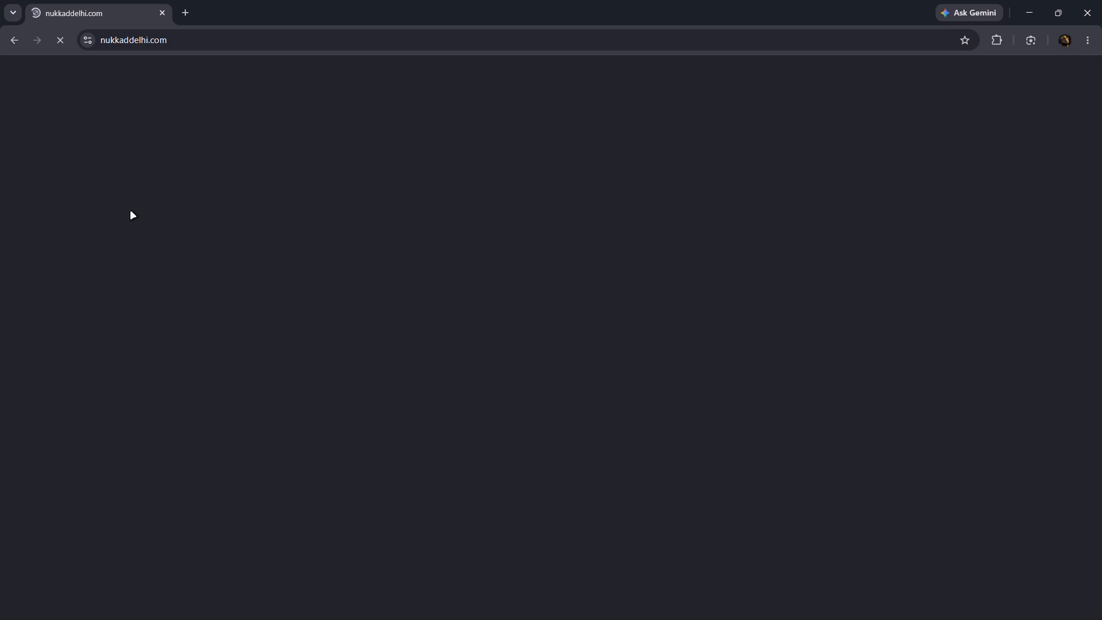
pyautogui.scroll(-5, 131, 220)
pyautogui.scroll(5, 146, 229)
pyautogui.scroll(-6, 302, 272)
# Disconnect from the current Wi-Fi network and reconnect to the same one, keeping automatic connection enabled.
pyautogui.click(991, 603)
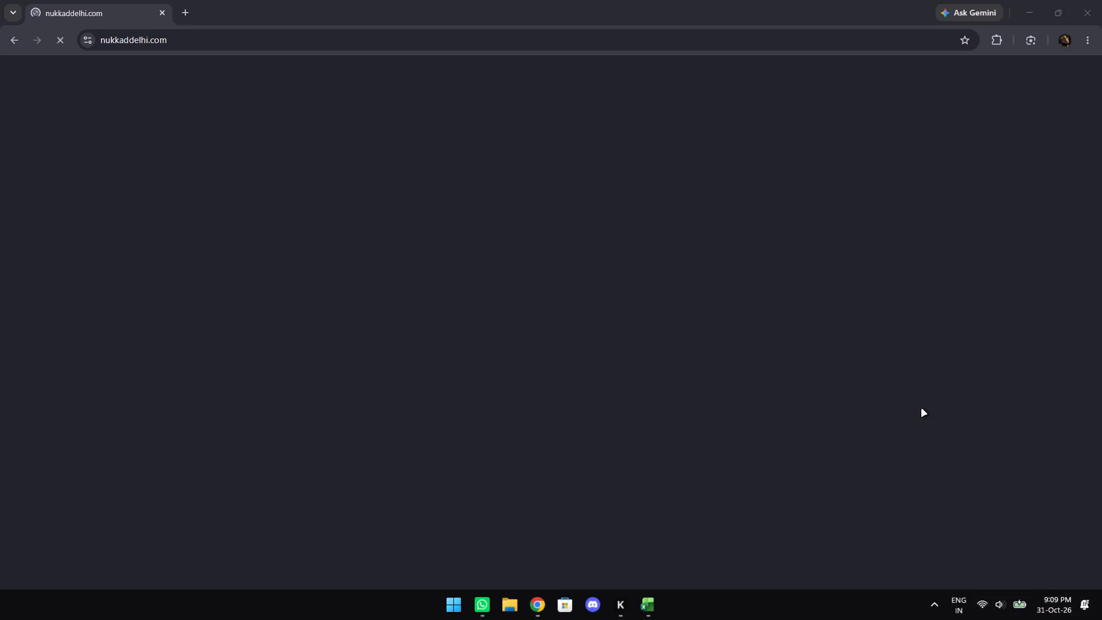
pyautogui.click(1004, 608)
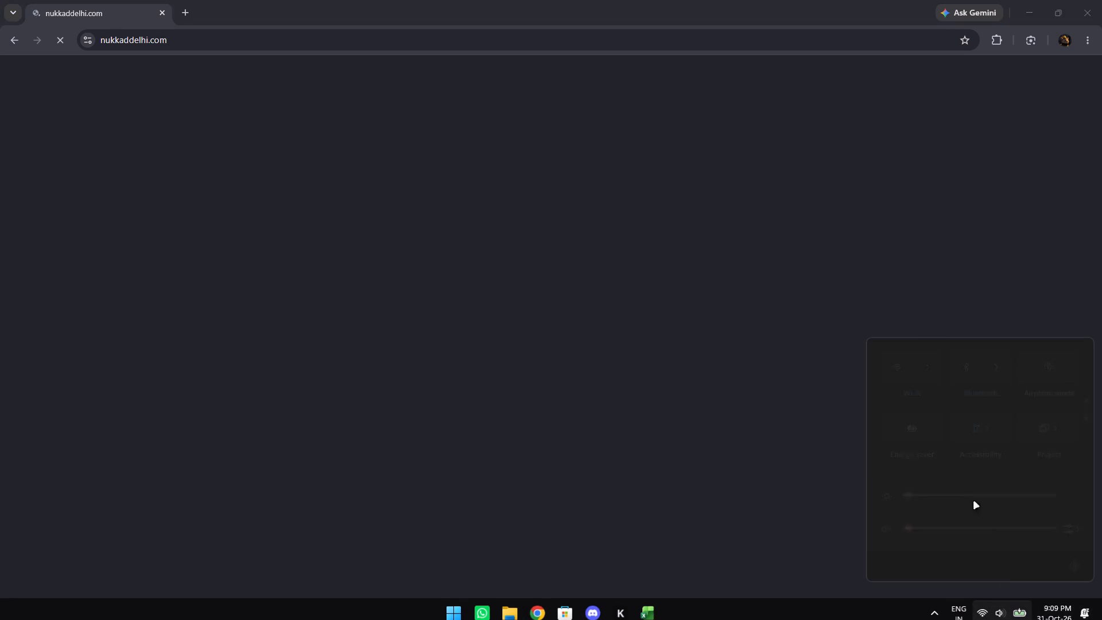
pyautogui.click(915, 359)
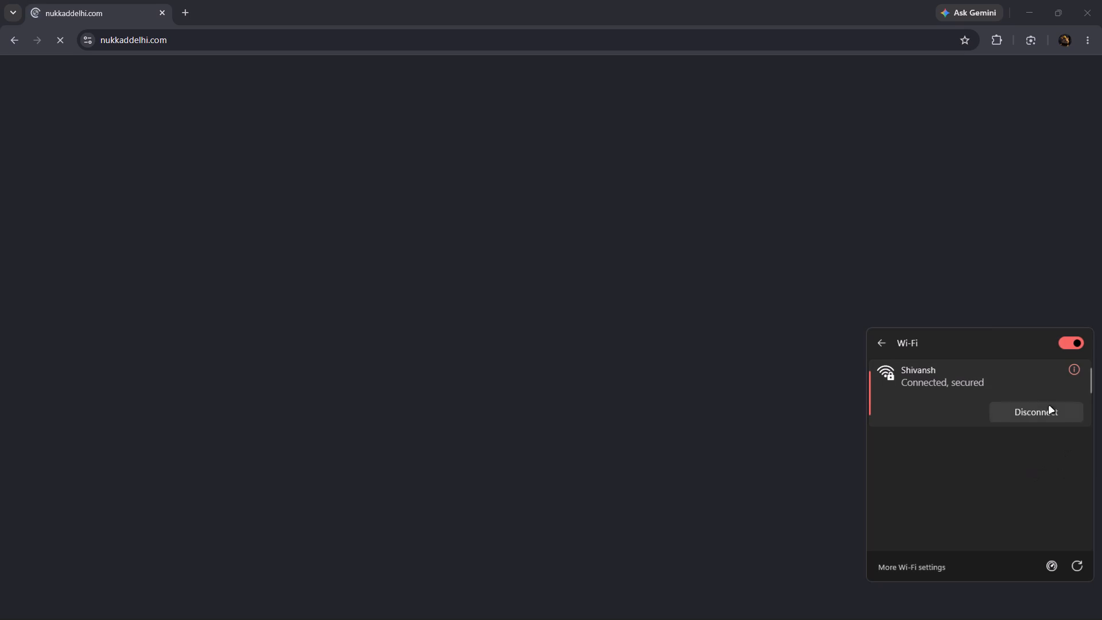
pyautogui.click(1049, 406)
pyautogui.click(928, 407)
pyautogui.click(1058, 439)
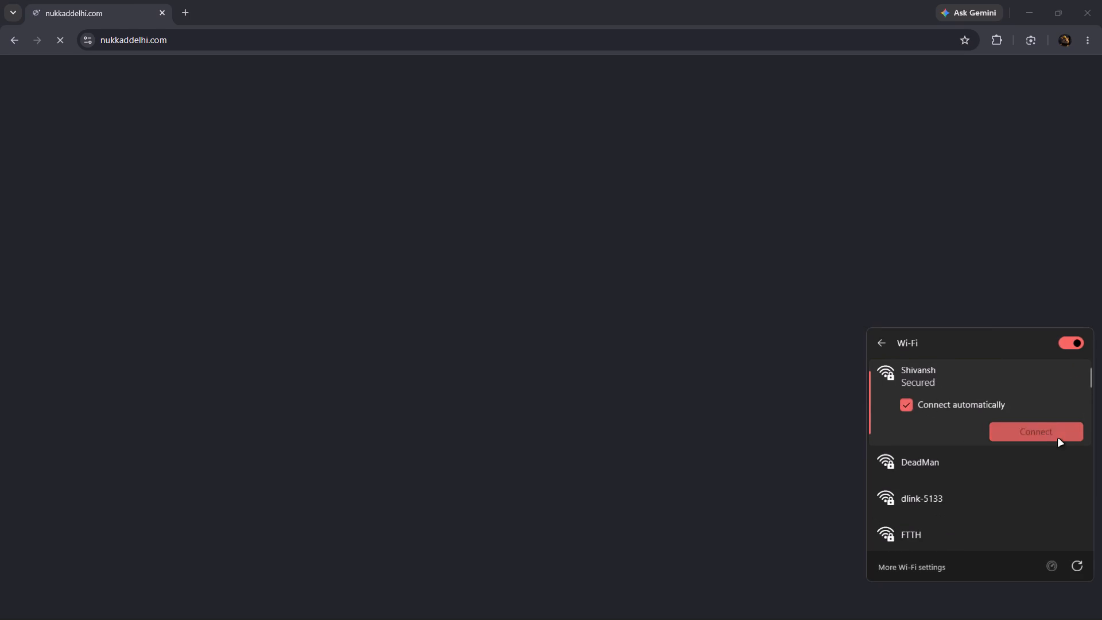
pyautogui.click(875, 339)
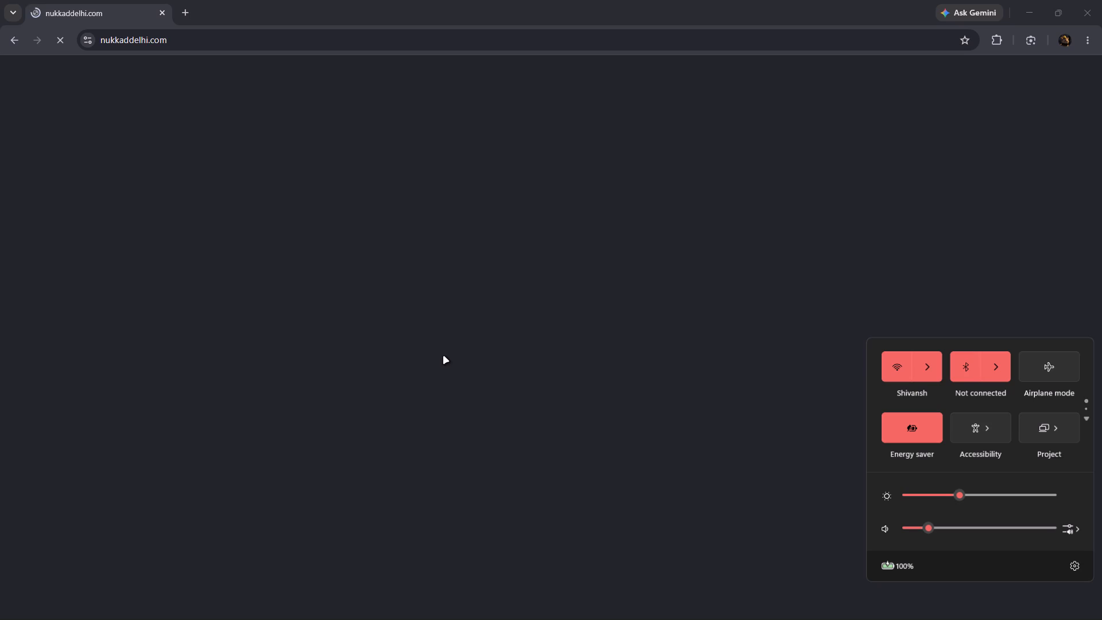
pyautogui.click(444, 356)
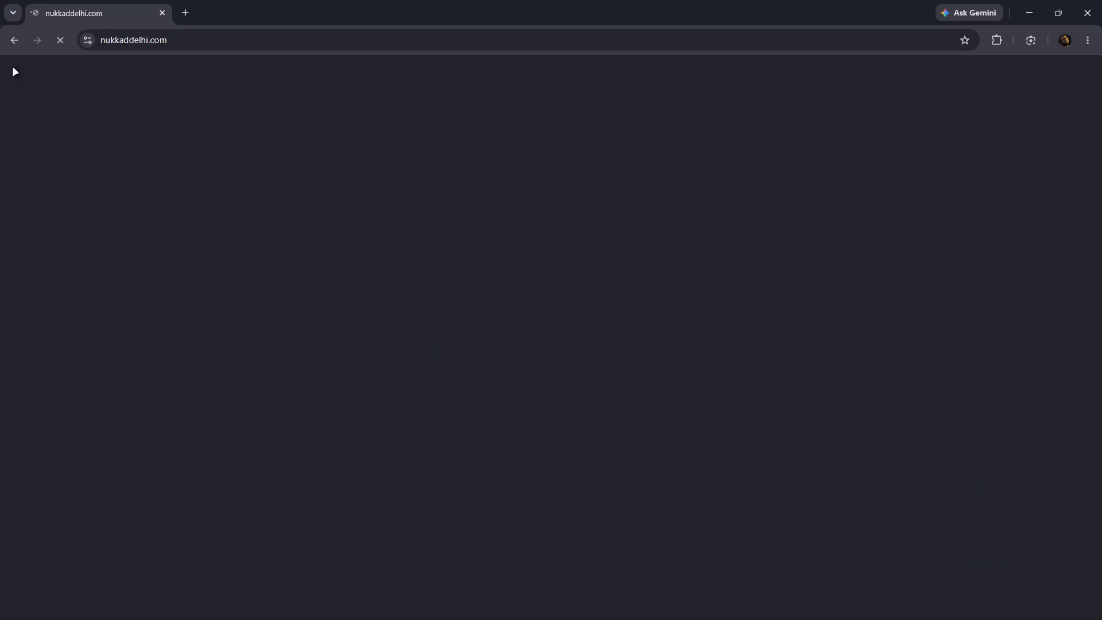
# Go back to the Nukkad Cafe Bar search results and open the nukkaddelhi.com website again.
pyautogui.click(10, 45)
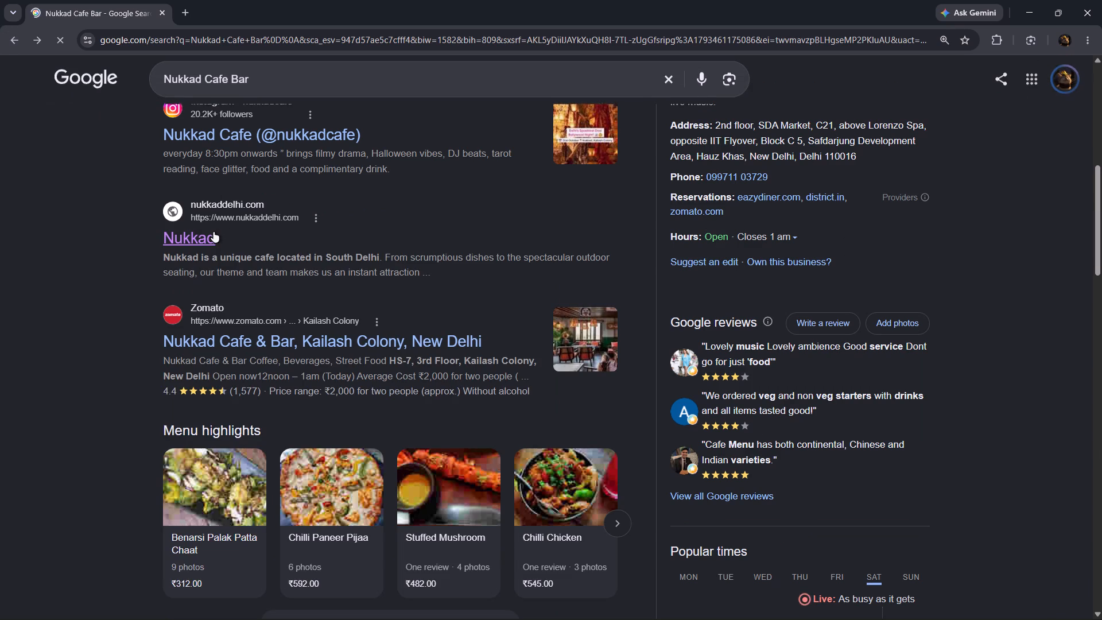
pyautogui.moveTo(214, 233); pyautogui.dragTo(212, 244)
pyautogui.click(212, 245)
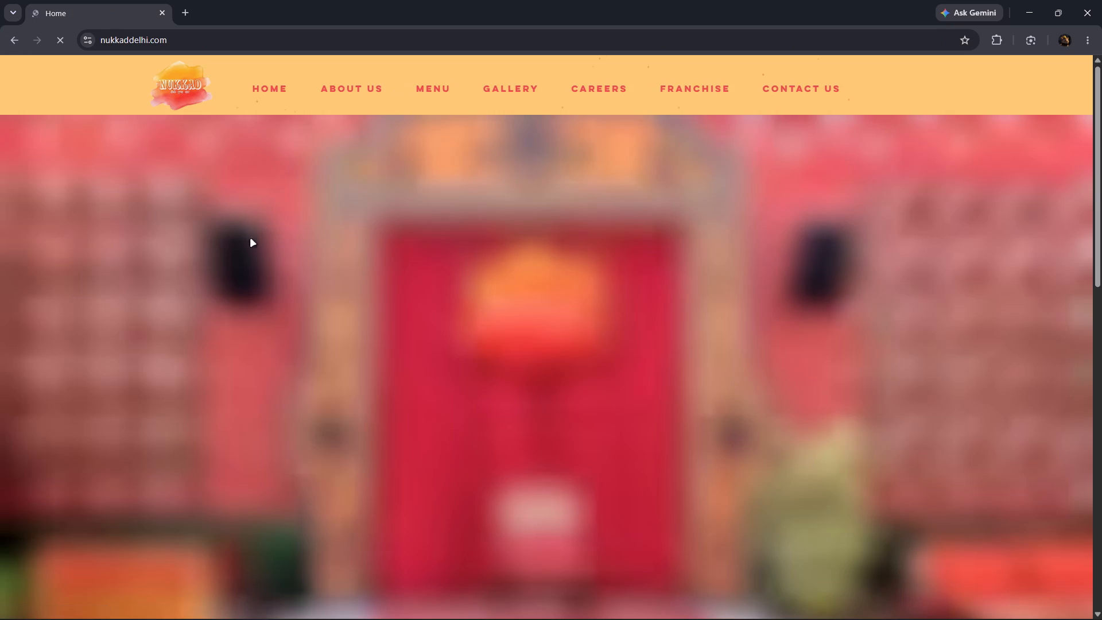
# Examine the nukkaddelhi.com home page down to its footer to assess the cafe's website.
pyautogui.scroll(-5, 552, 344)
pyautogui.scroll(-13, 497, 418)
pyautogui.scroll(3, 454, 409)
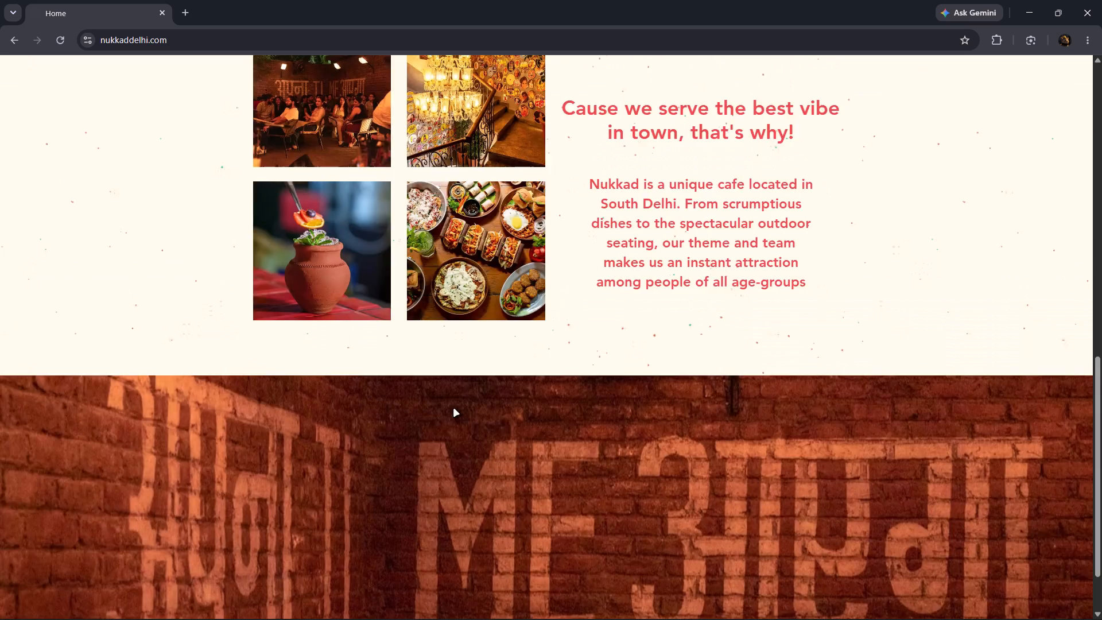
pyautogui.scroll(2, 454, 409)
pyautogui.scroll(-12, 454, 409)
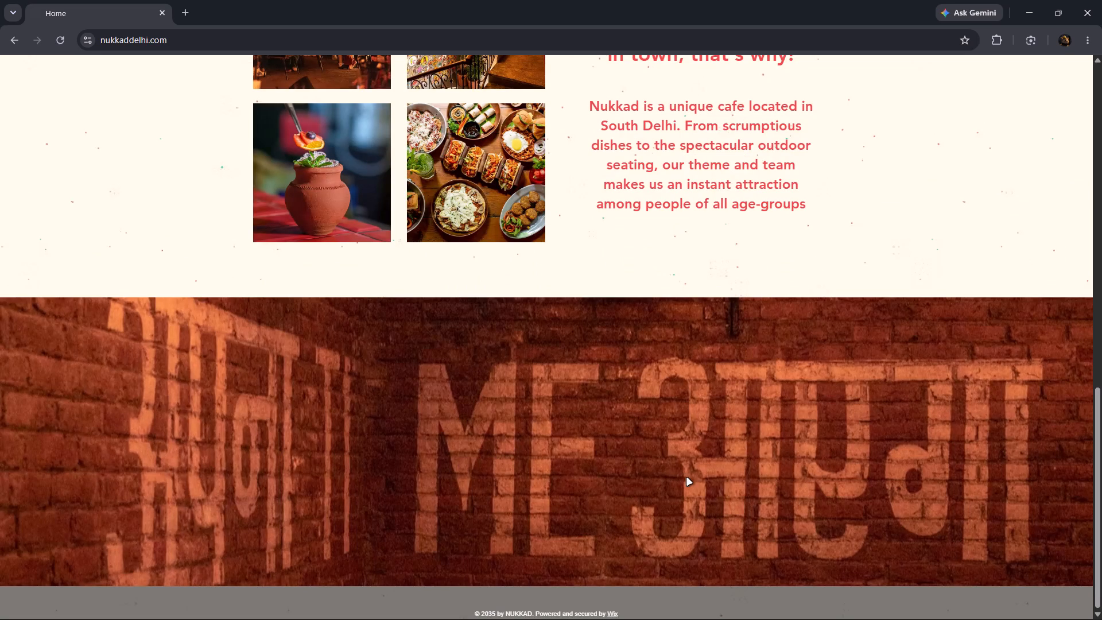
pyautogui.scroll(13, 687, 462)
pyautogui.scroll(4, 641, 444)
pyautogui.scroll(-2, 622, 431)
# Switch back to the leads spreadsheet in Excel and select the Brew Cafe name in row 10.
pyautogui.hotkey('alt', 'Tab')
pyautogui.click(55, 392)
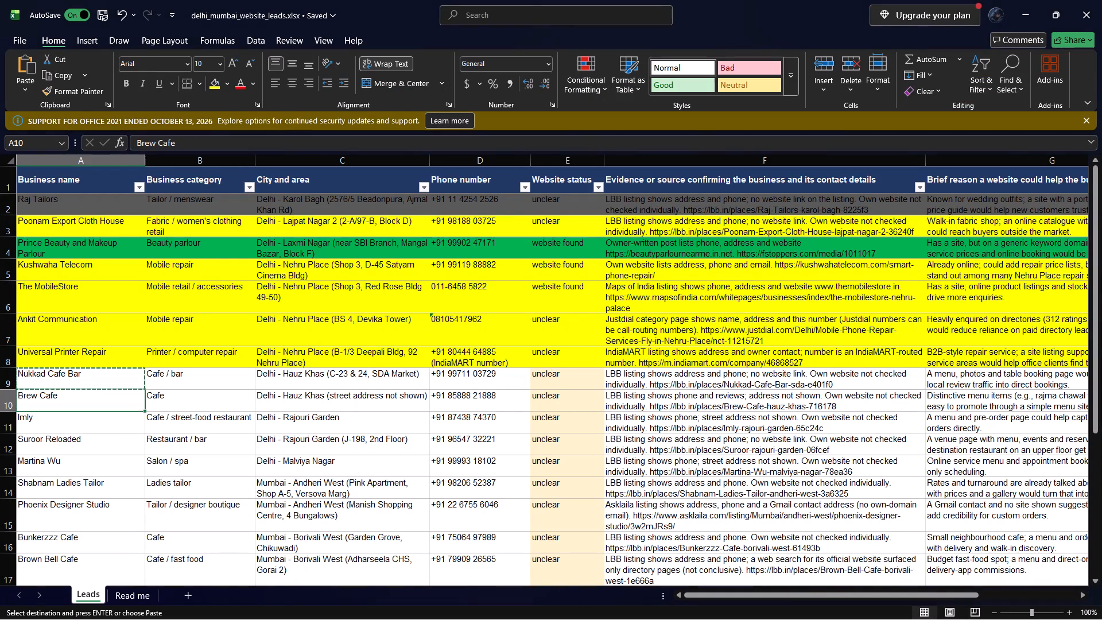
# Fill the entire Nukkad Cafe Bar row (row 9) of the Leads sheet with dark grey.
pyautogui.moveTo(3, 381); pyautogui.dragTo(275, 397)
pyautogui.click(22, 386)
pyautogui.click(5, 386)
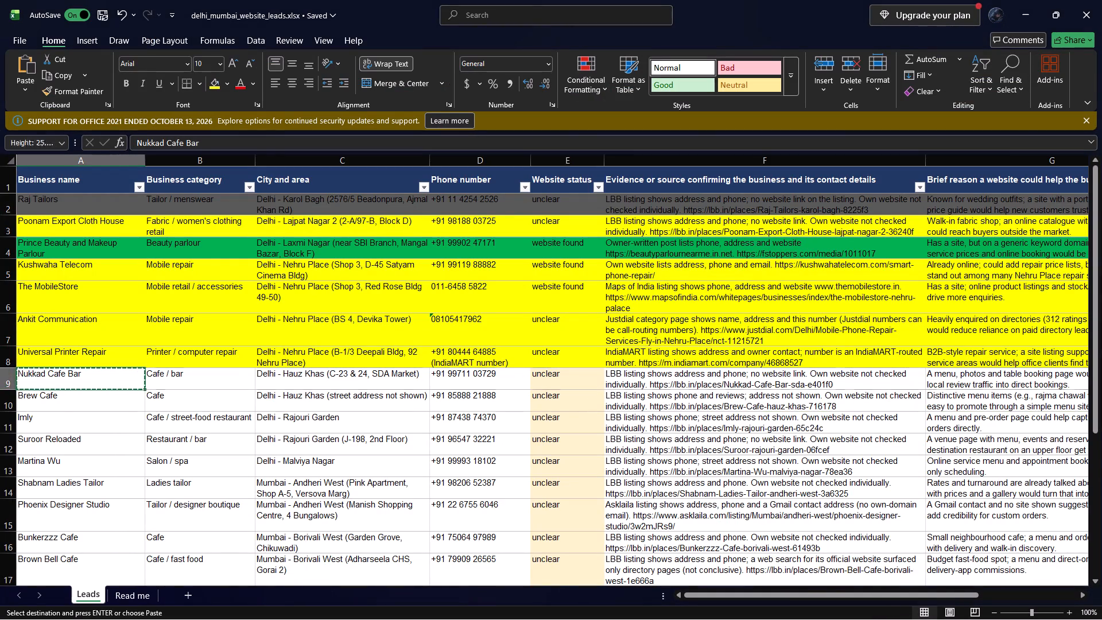
pyautogui.click(10, 380)
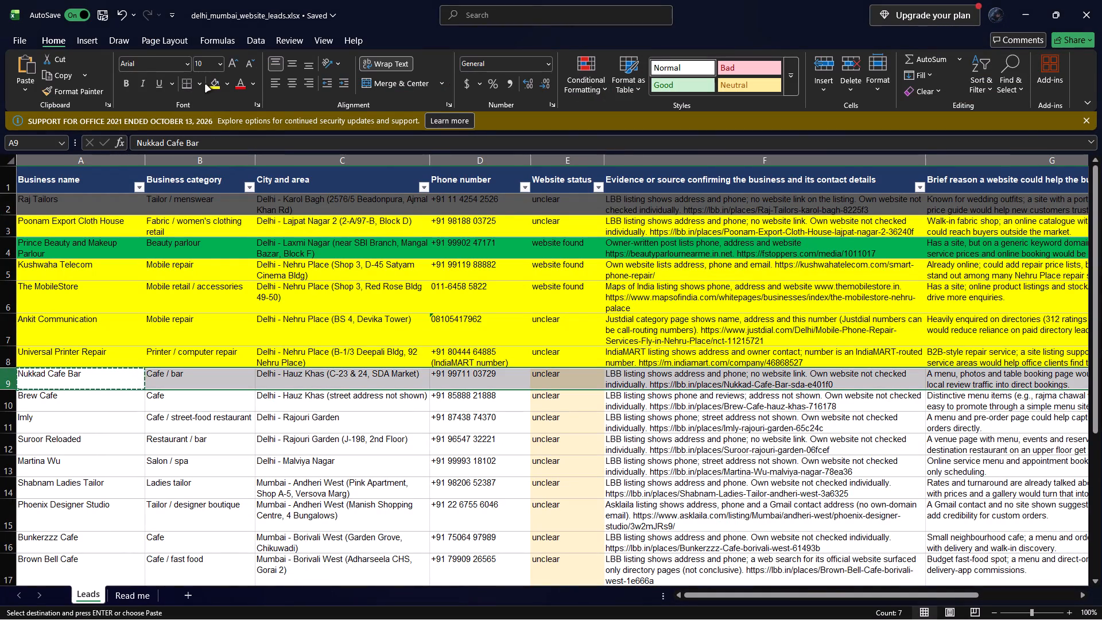
pyautogui.click(227, 84)
pyautogui.click(231, 179)
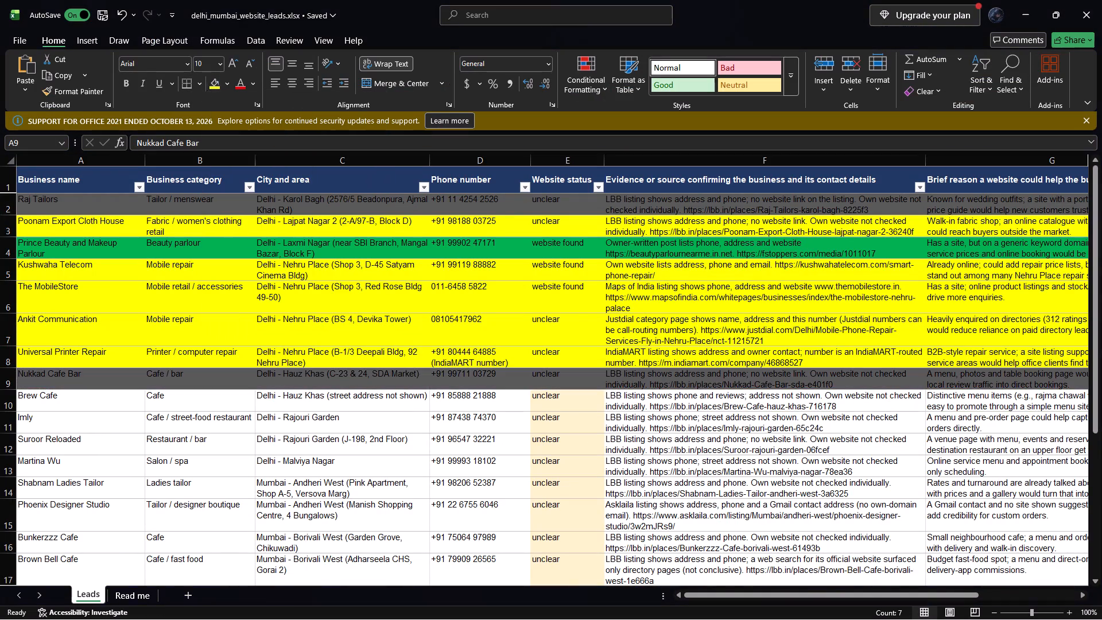
pyautogui.click(88, 183)
pyautogui.click(167, 358)
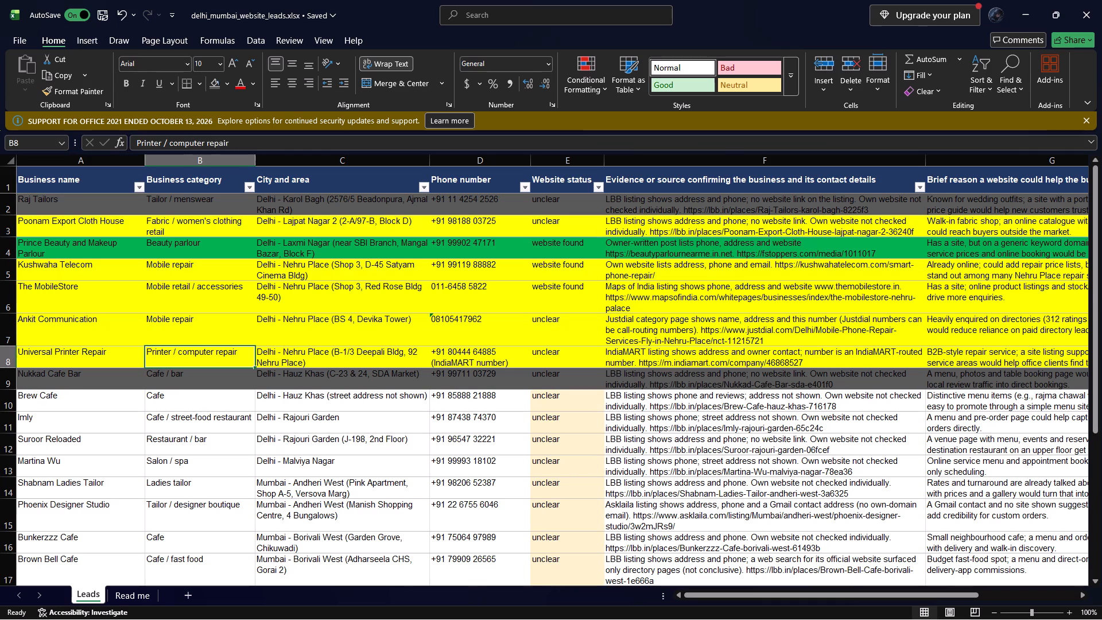
# Copy the Brew Cafe name from row 10, search Google for it in Chrome and examine the results for its own website.
pyautogui.click(64, 421)
pyautogui.click(66, 399)
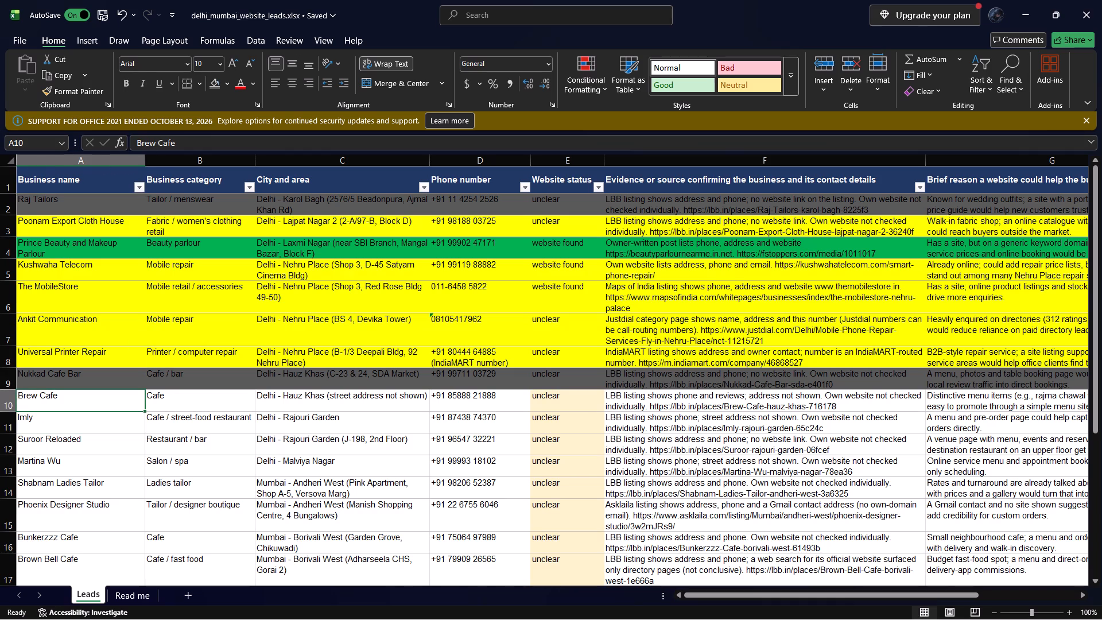
pyautogui.hotkey('ctrl', 'c')
pyautogui.hotkey('alt', 'Tab')
pyautogui.moveTo(204, 36); pyautogui.dragTo(200, 36)
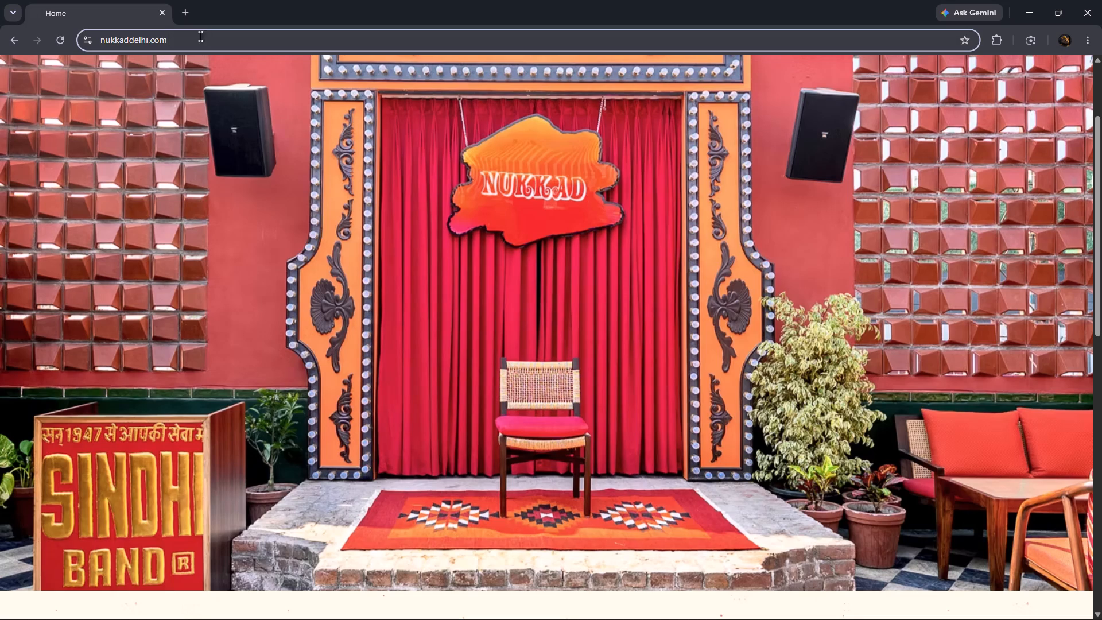
pyautogui.moveTo(200, 36); pyautogui.dragTo(0, 52)
pyautogui.hotkey('ctrl', 'v')
pyautogui.hotkey('ctrl', 'Return')
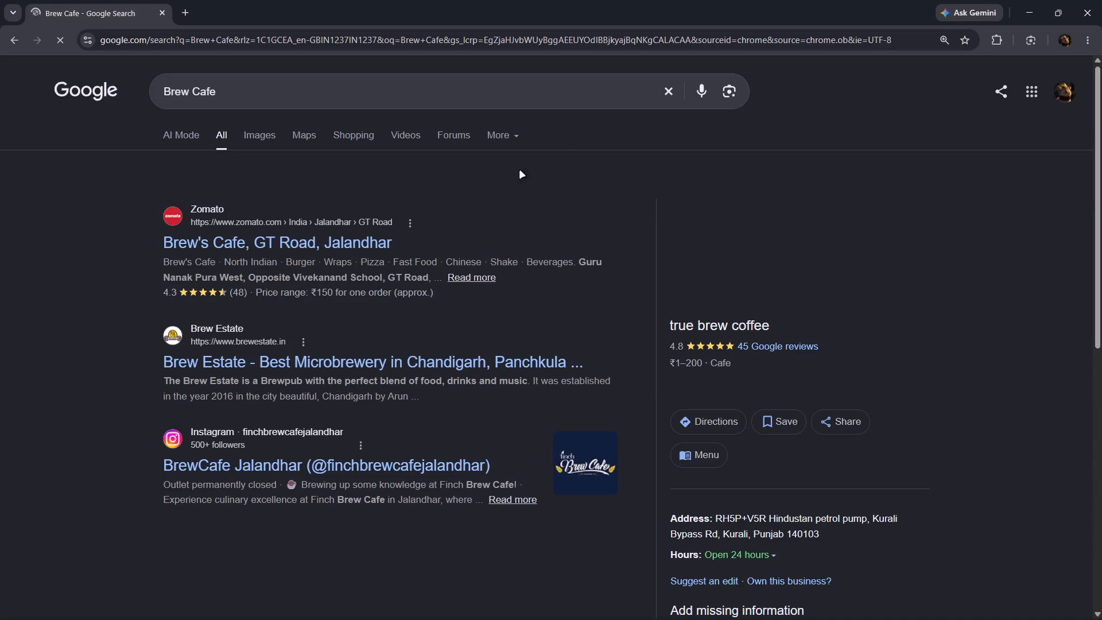
pyautogui.scroll(-2, 262, 324)
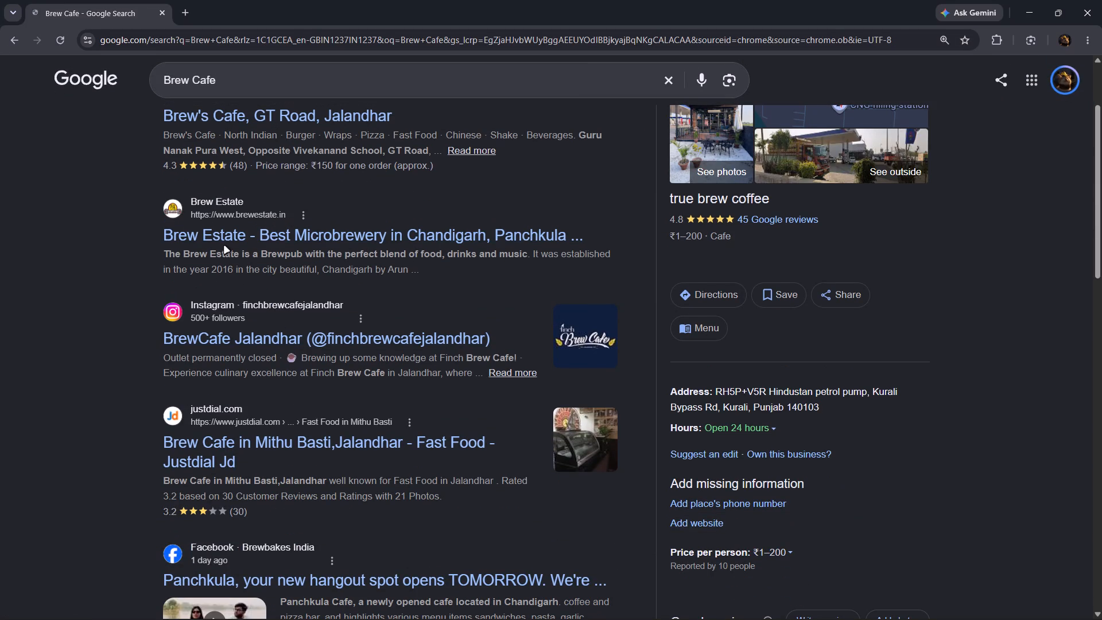
pyautogui.scroll(1, 224, 246)
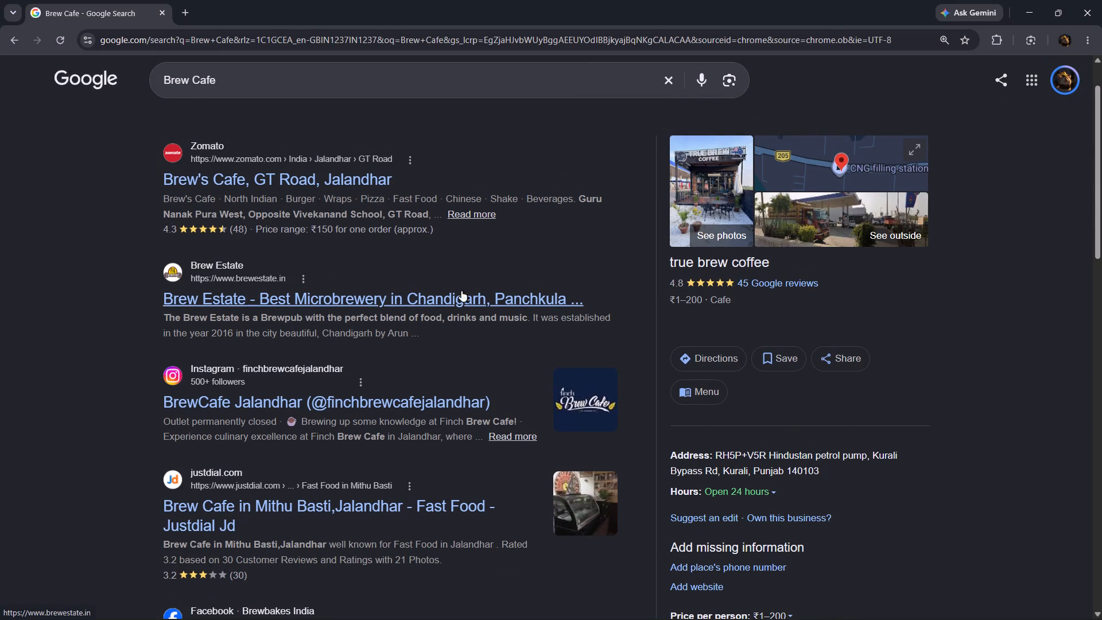
# Scan the remaining Brew Cafe results, and check and copy the cafe's city and area from row 10 of the Excel sheet.
pyautogui.scroll(-2, 371, 363)
pyautogui.scroll(-3, 341, 301)
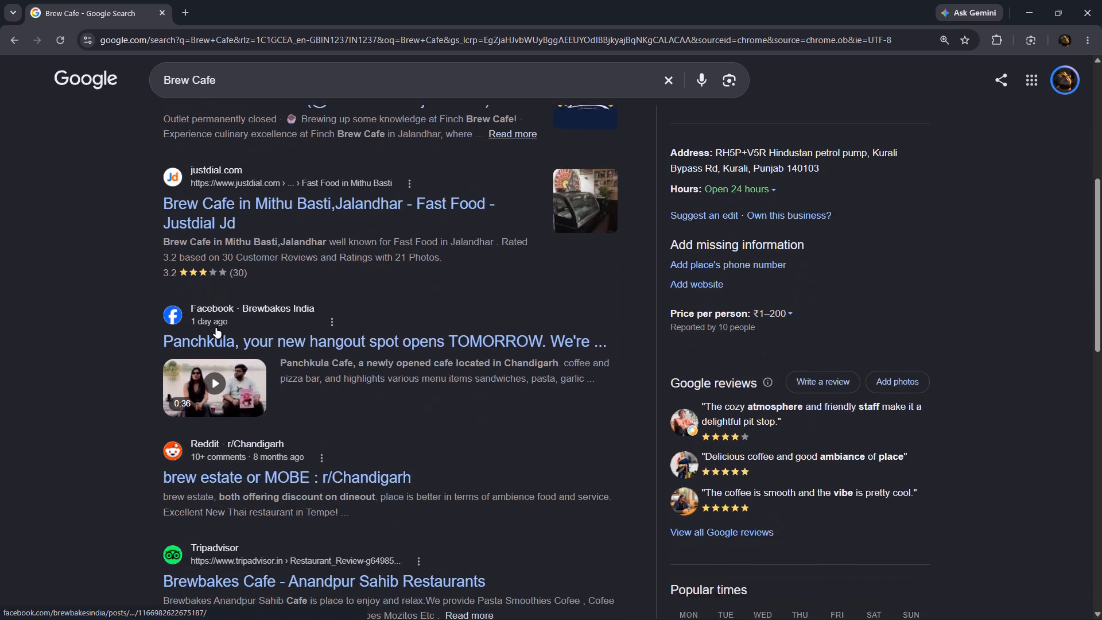
pyautogui.scroll(5, 275, 316)
pyautogui.hotkey('alt', 'Tab')
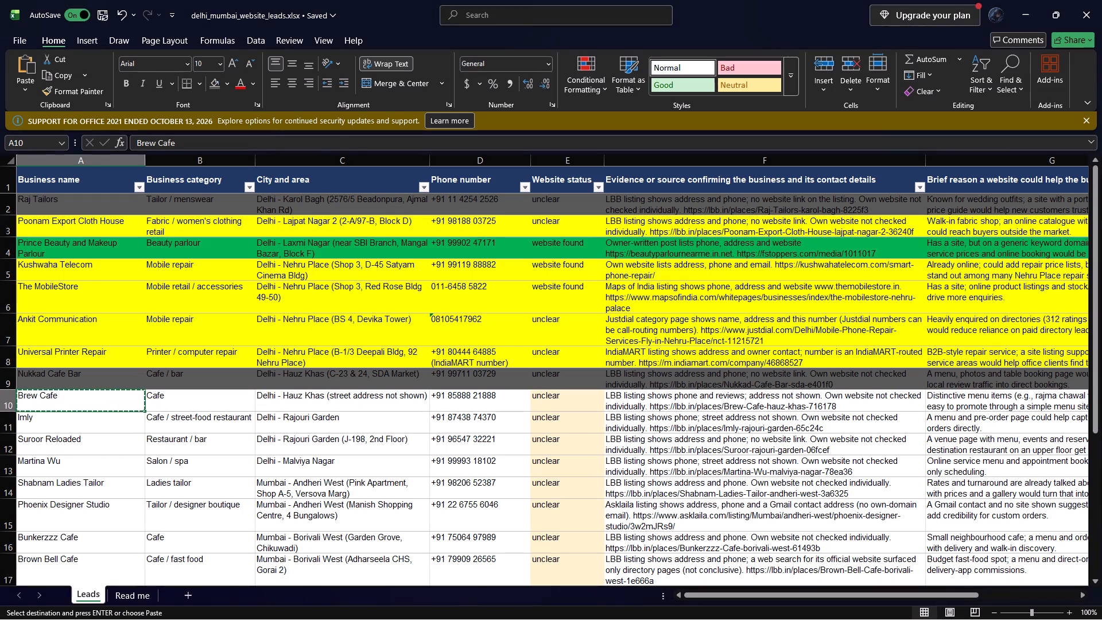
pyautogui.click(845, 384)
pyautogui.click(703, 383)
pyautogui.click(943, 377)
pyautogui.click(610, 382)
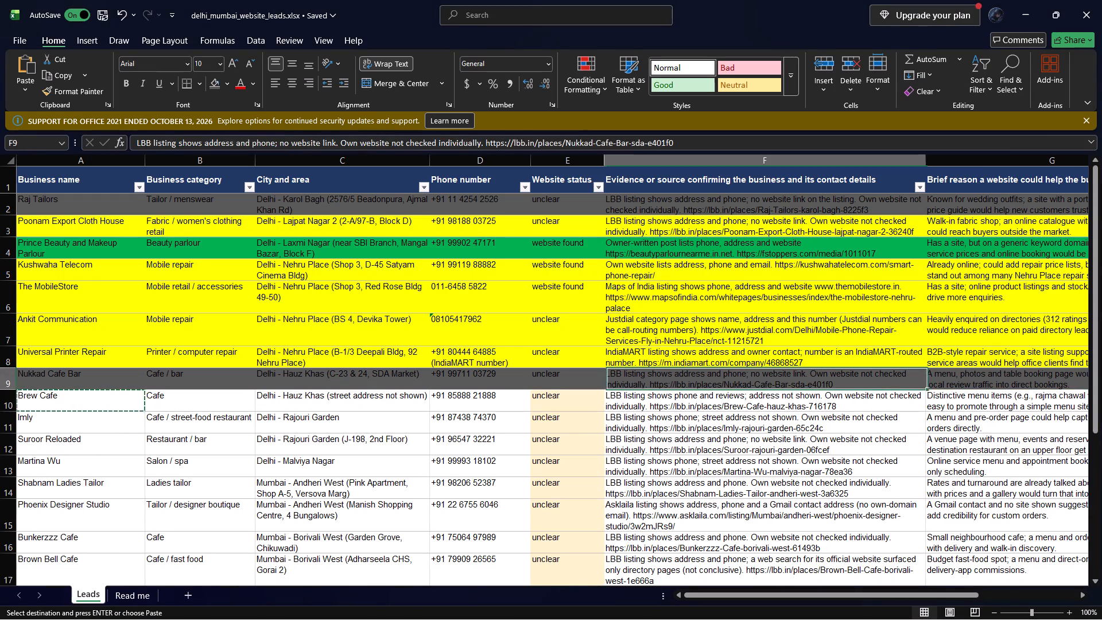
pyautogui.click(589, 395)
pyautogui.click(317, 402)
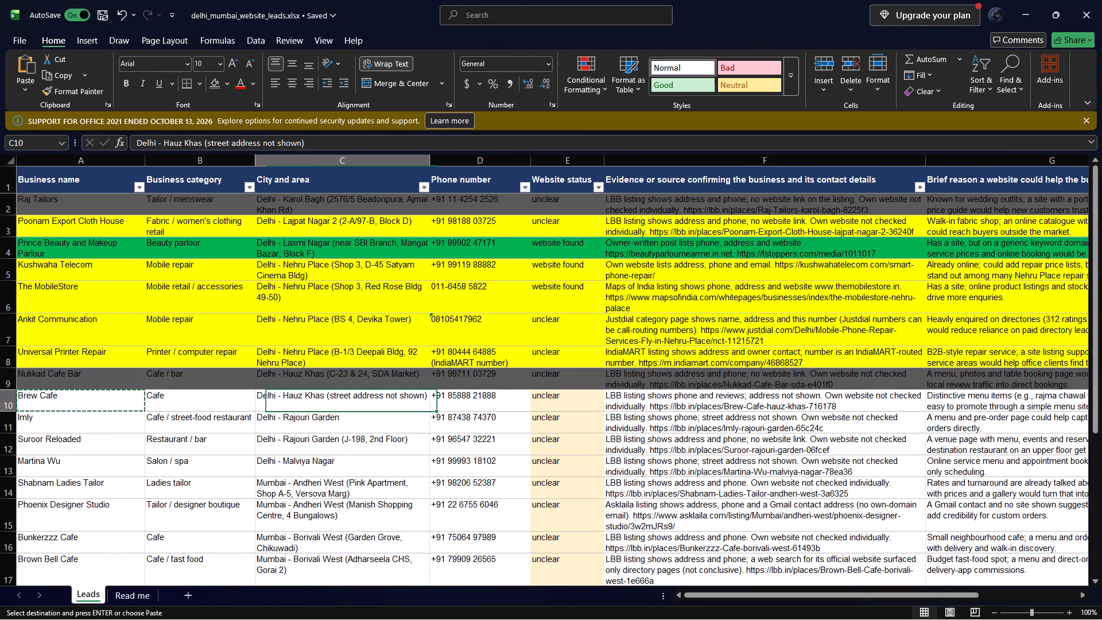
pyautogui.hotkey('ctrl', 'c')
pyautogui.hotkey('alt', 'Tab')
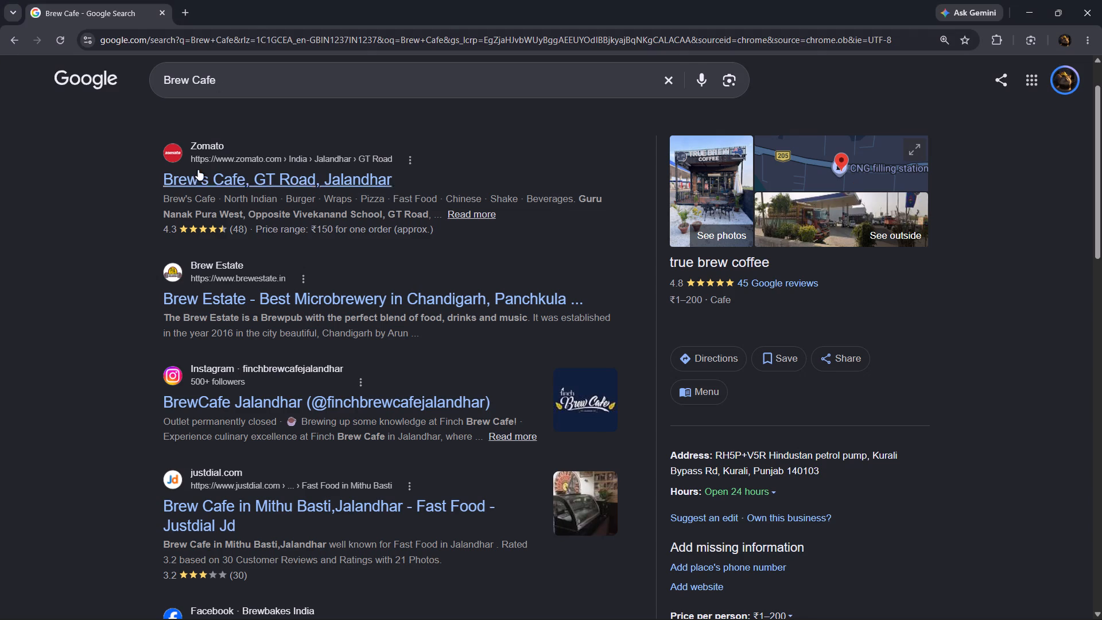
# Refine the Google search in Chrome to Brew Cafe delhi and examine the results for the cafe's own website.
pyautogui.click(266, 78)
pyautogui.press('space')
pyautogui.write('delhi')
pyautogui.press('Delete')
pyautogui.press('Return')
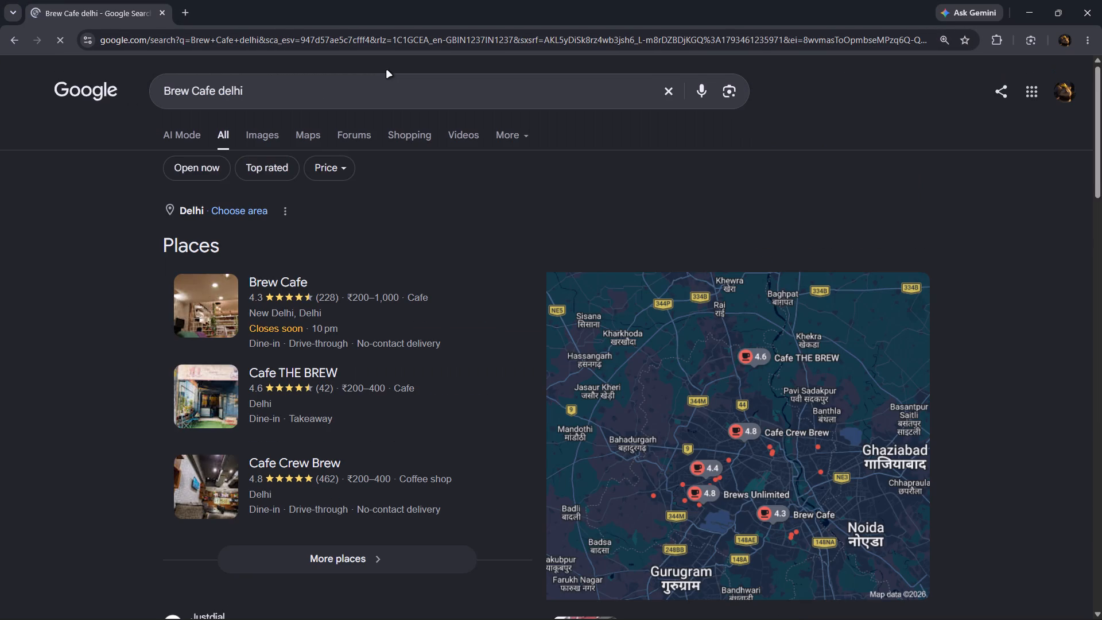
pyautogui.scroll(-7, 156, 248)
pyautogui.scroll(1, 237, 280)
pyautogui.scroll(-1, 237, 280)
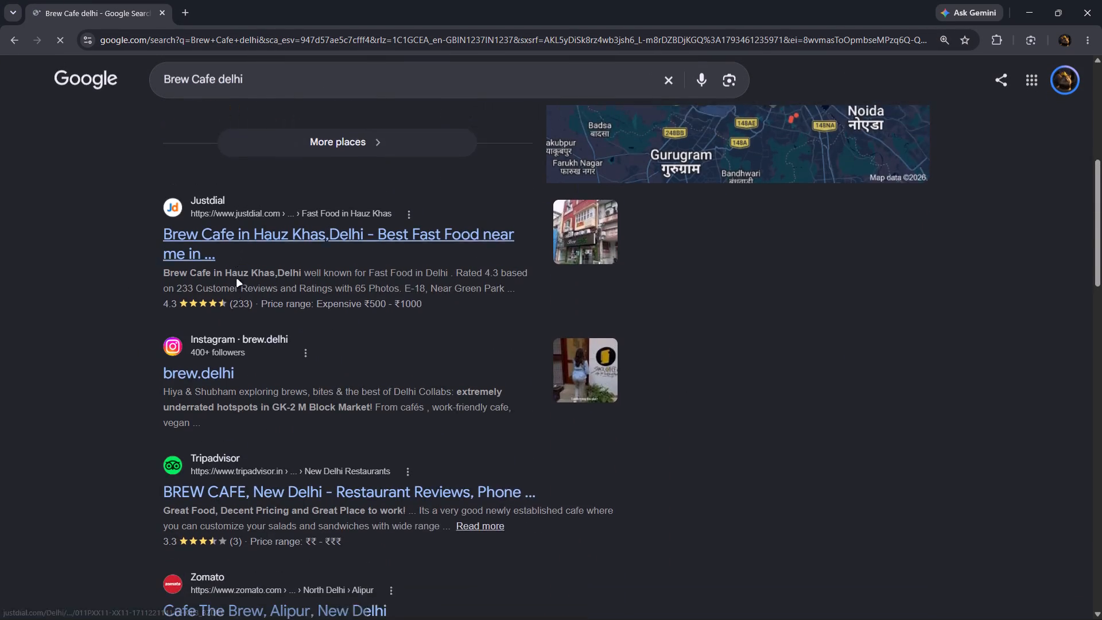
pyautogui.scroll(-5, 237, 280)
pyautogui.scroll(3, 238, 280)
pyautogui.scroll(-4, 238, 280)
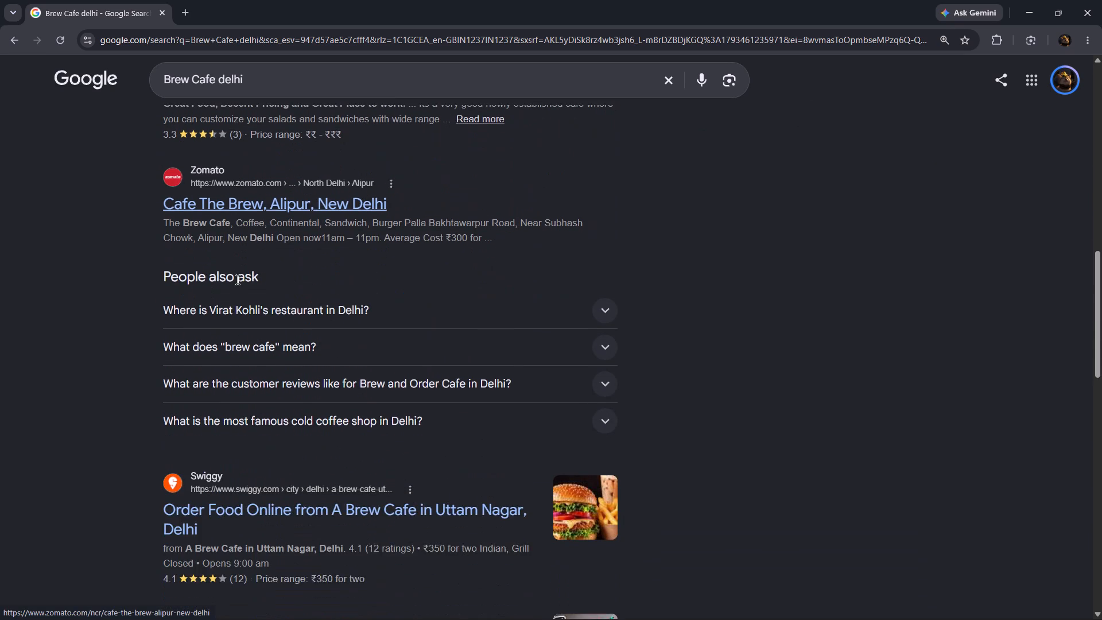
pyautogui.scroll(6, 238, 280)
# Switch to Excel and fill the entire Brew Cafe row (row 10) of the Leads sheet with green.
pyautogui.hotkey('alt', 'Tab')
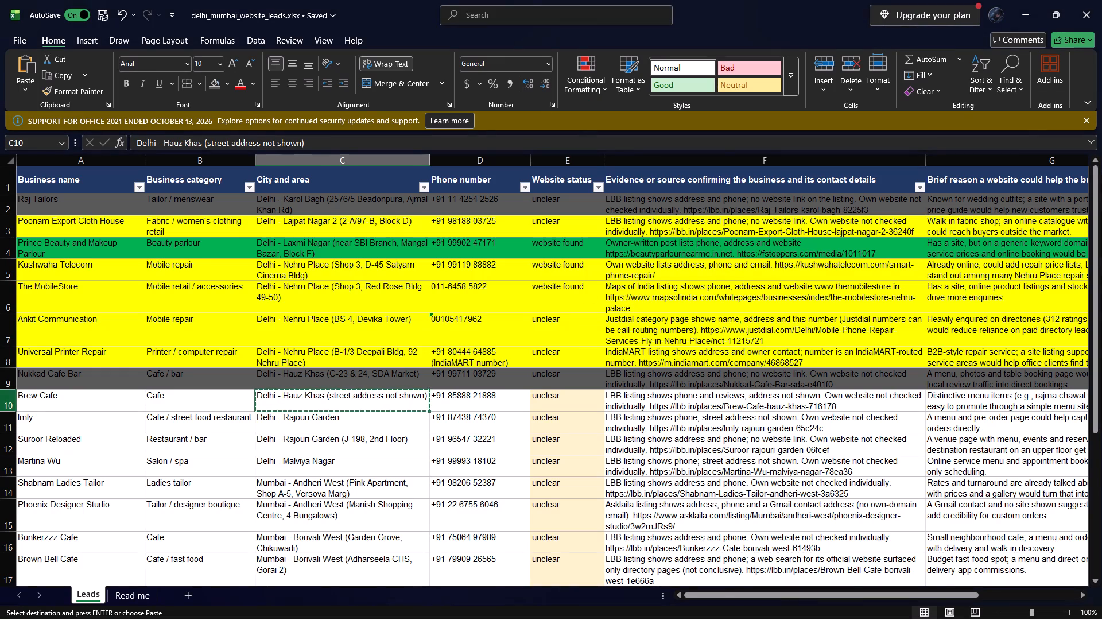
pyautogui.click(1, 397)
pyautogui.click(222, 82)
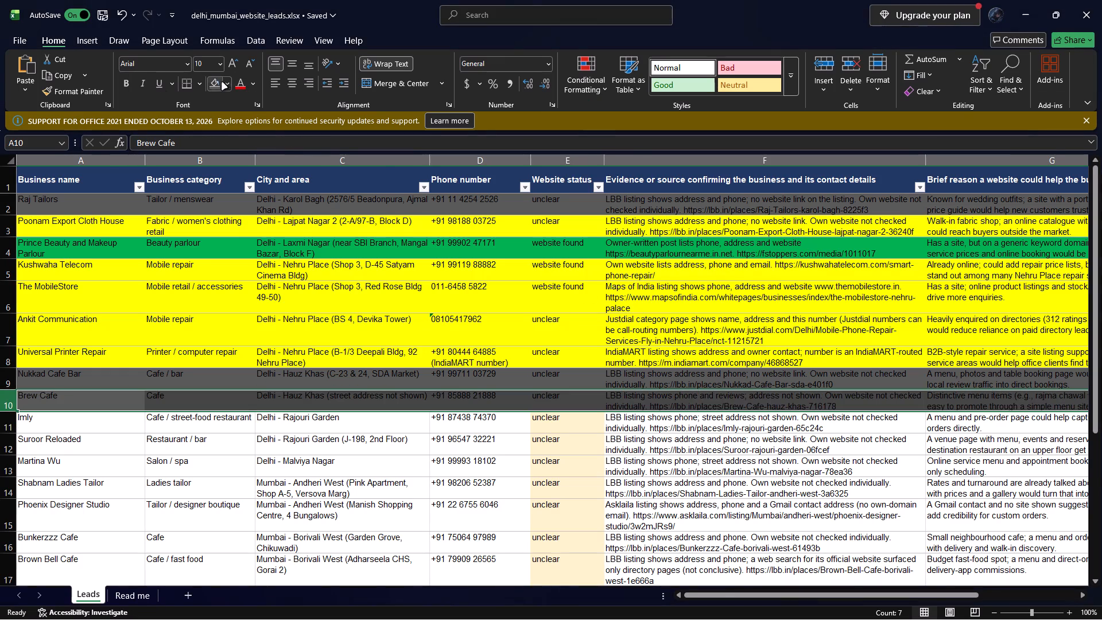
pyautogui.click(224, 84)
pyautogui.click(305, 272)
pyautogui.click(282, 371)
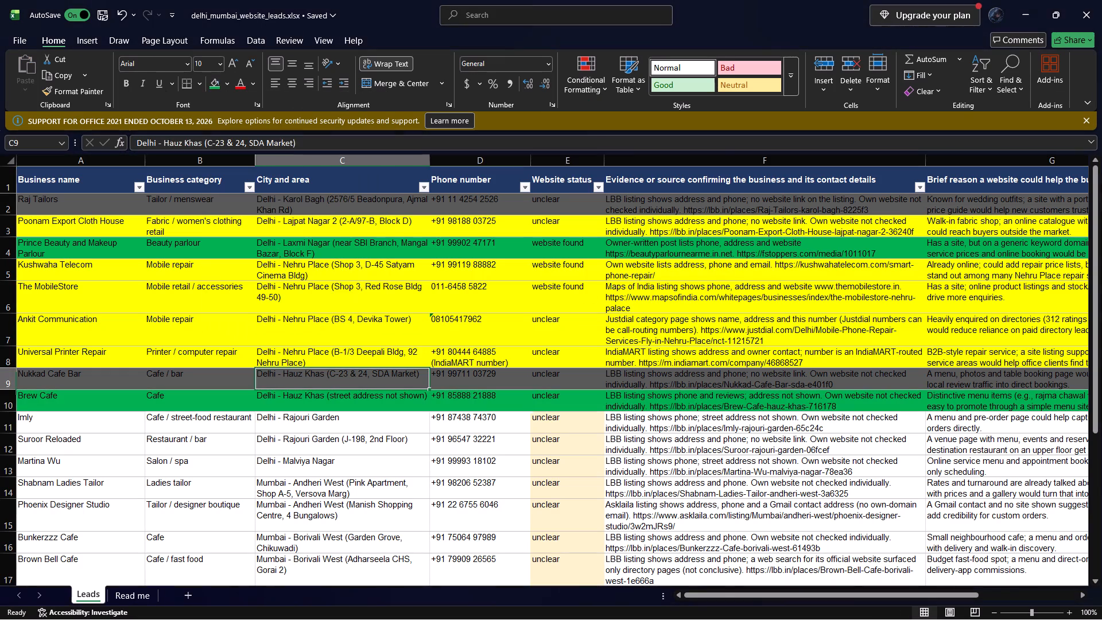
# Copy the Imly name from row 11 of the Leads sheet and search Google for Imly delhi in Chrome.
pyautogui.click(86, 420)
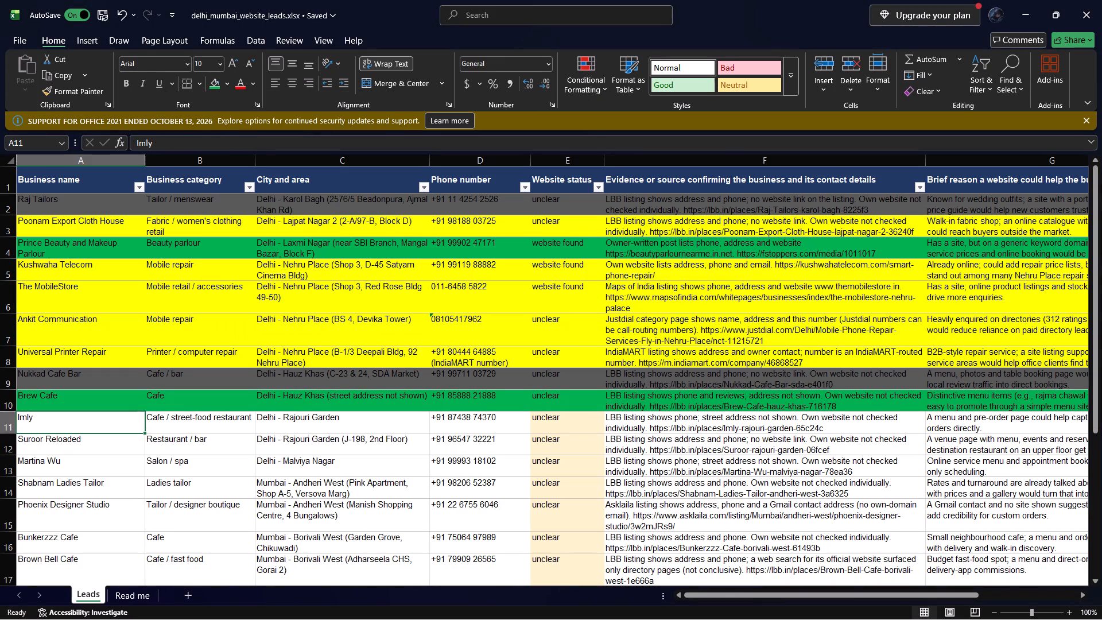
pyautogui.hotkey('ctrl', 'c')
pyautogui.hotkey('alt', 'Tab')
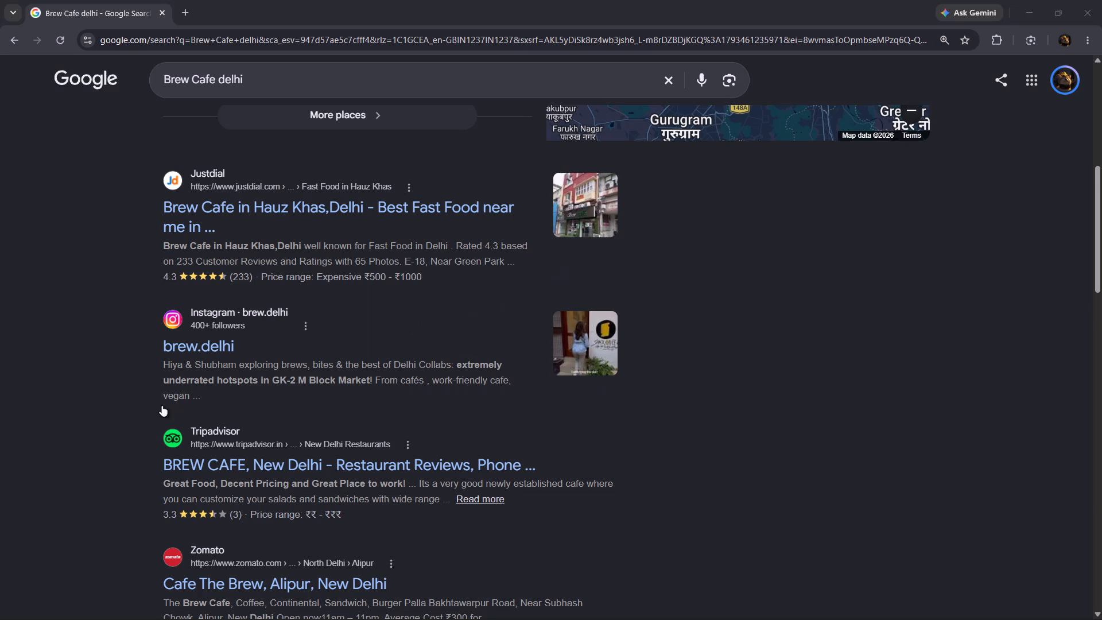
pyautogui.moveTo(317, 58); pyautogui.dragTo(196, 72)
pyautogui.moveTo(289, 73); pyautogui.dragTo(0, 98)
pyautogui.hotkey('ctrl', 'v')
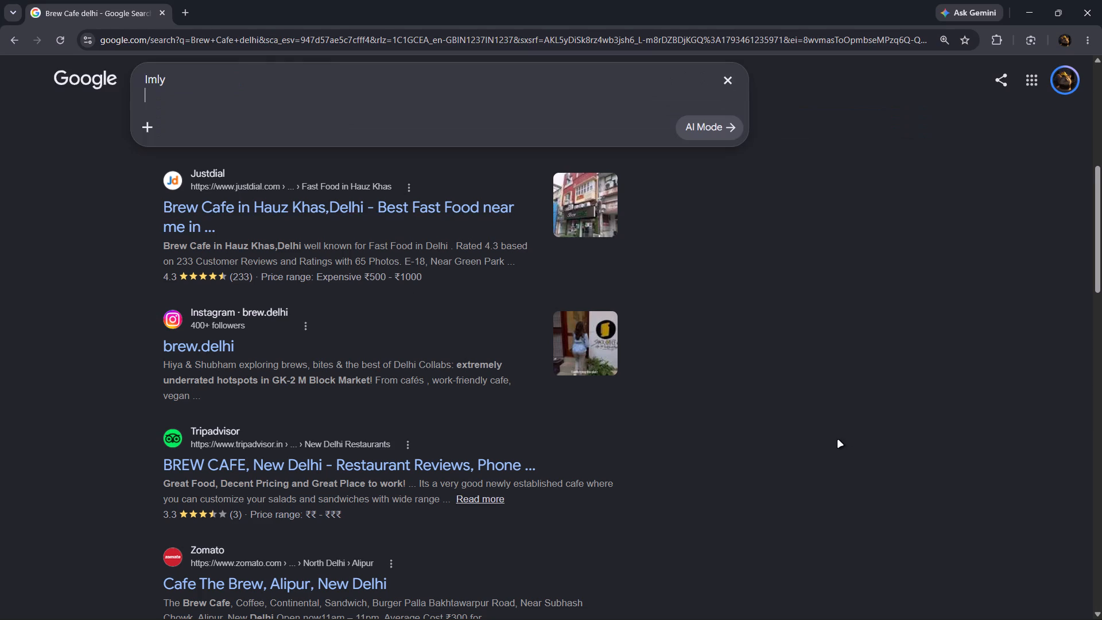
pyautogui.hotkey('alt', 'Tab')
pyautogui.hotkey('alt', 'Tab')
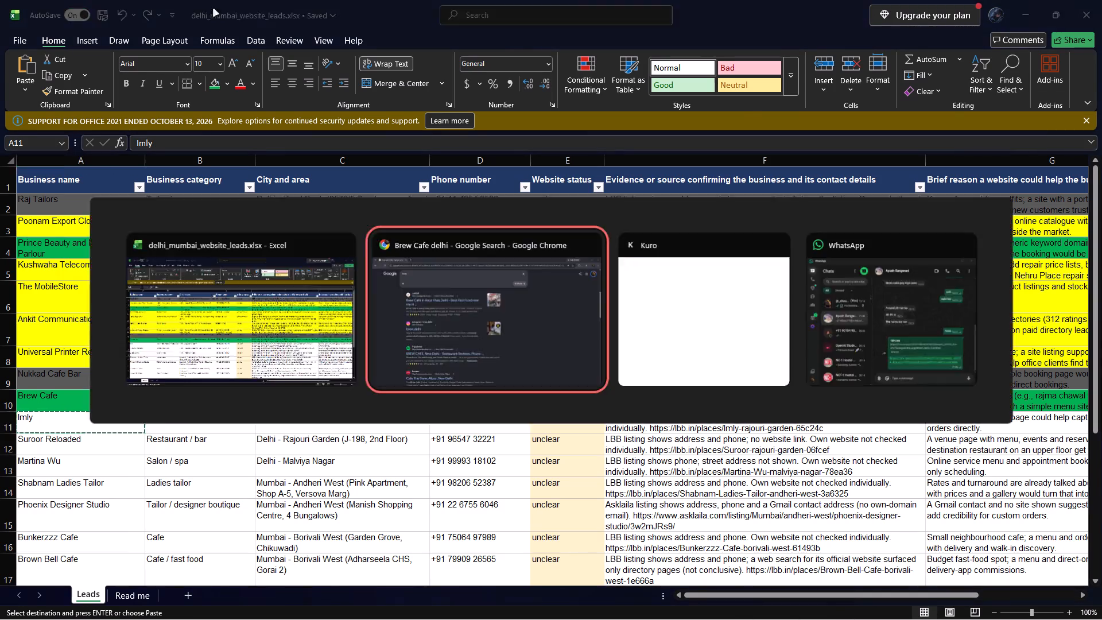
pyautogui.write('del')
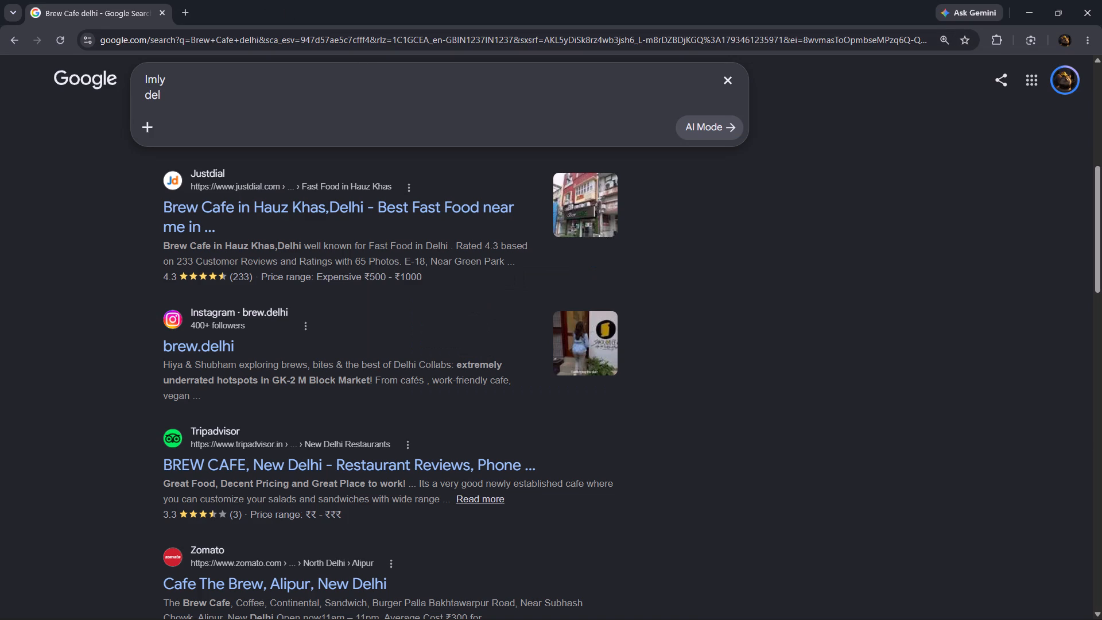
pyautogui.write('hi')
pyautogui.press('Return')
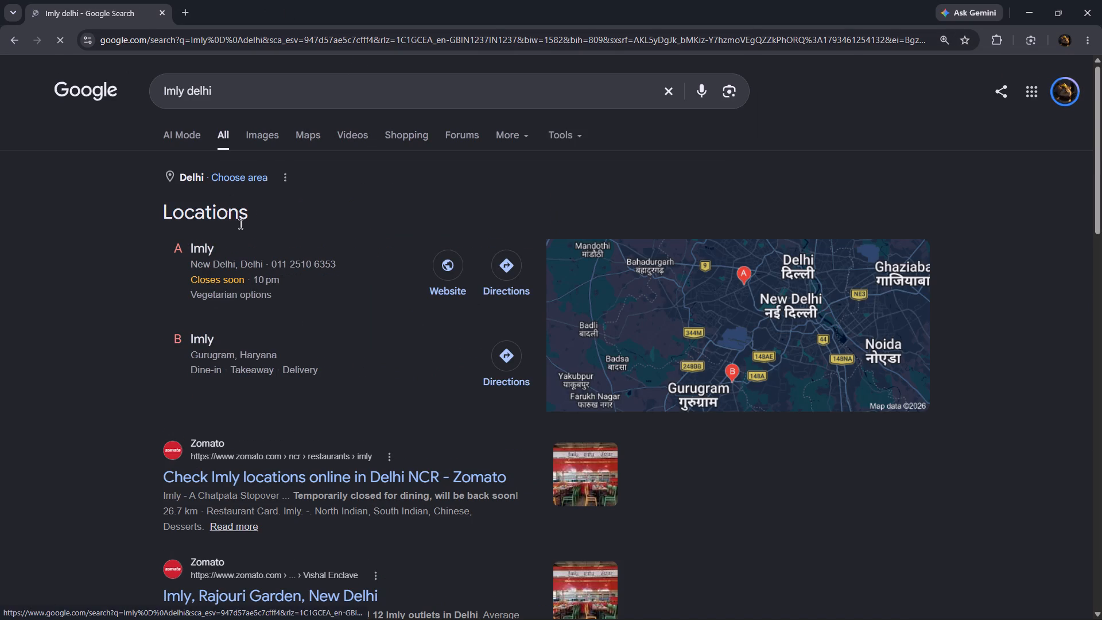
# Examine the Imly delhi search results for the restaurant's own website.
pyautogui.scroll(-5, 240, 224)
pyautogui.scroll(-3, 331, 190)
pyautogui.scroll(-1, 236, 211)
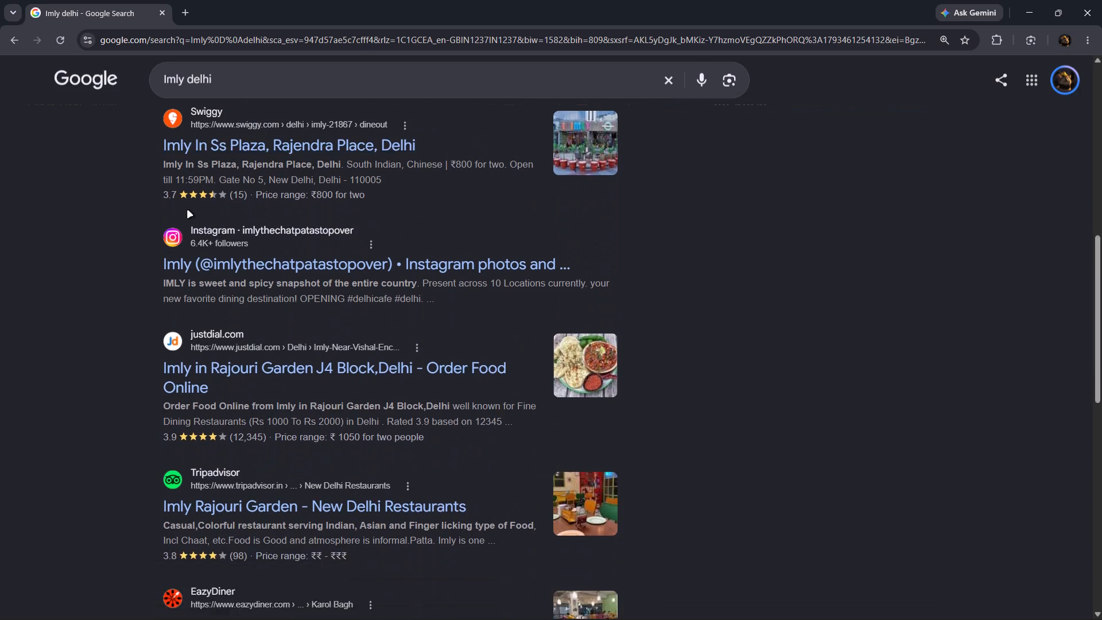
pyautogui.scroll(-1, 188, 211)
pyautogui.scroll(-2, 486, 215)
pyautogui.scroll(-3, 403, 250)
# Switch to Excel and fill the entire Imly row (row 11) of the Leads sheet with green.
pyautogui.hotkey('alt', 'Tab')
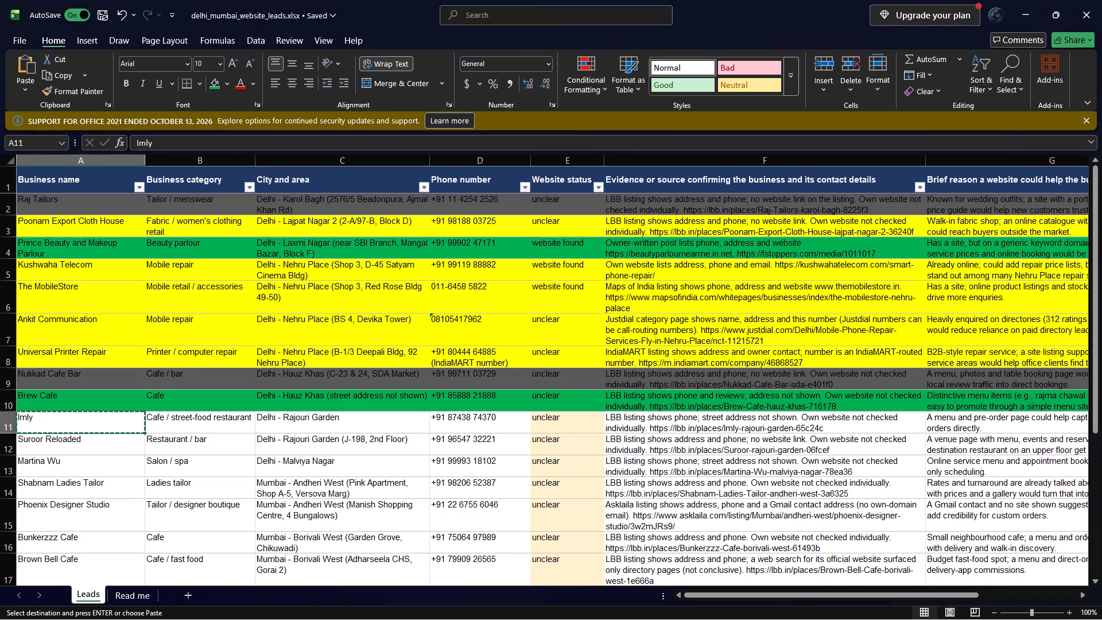
pyautogui.click(7, 432)
pyautogui.click(9, 423)
pyautogui.click(221, 84)
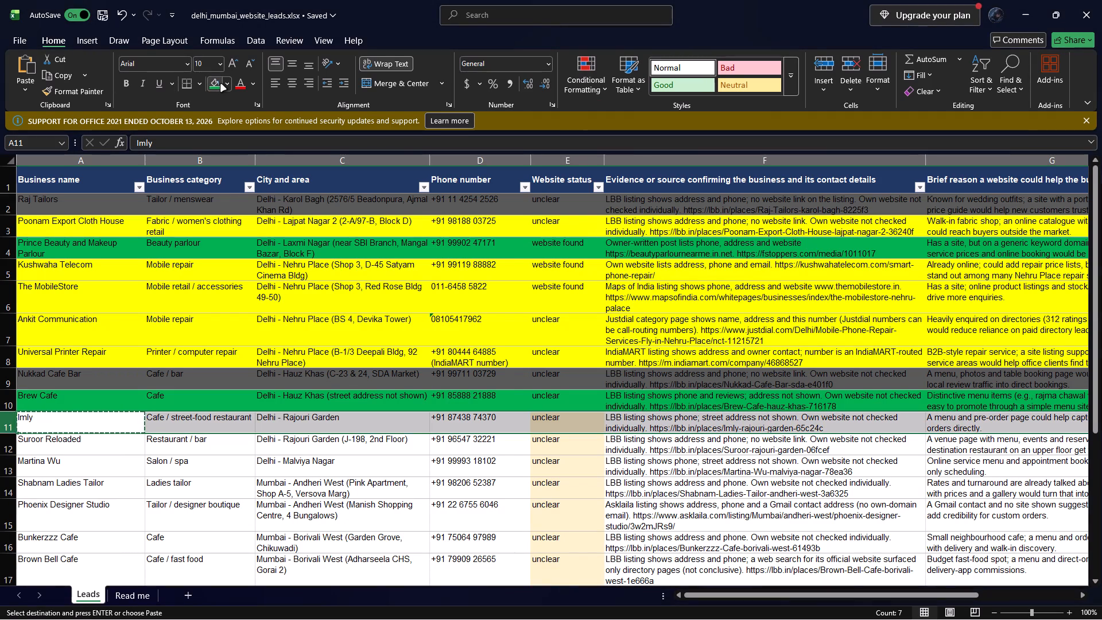
pyautogui.click(219, 408)
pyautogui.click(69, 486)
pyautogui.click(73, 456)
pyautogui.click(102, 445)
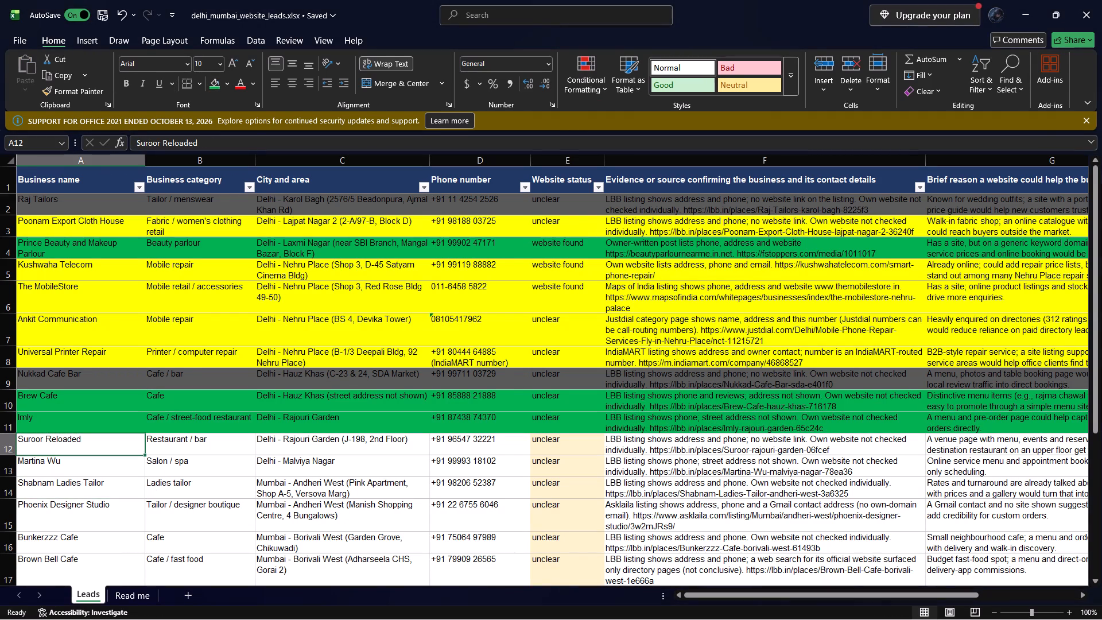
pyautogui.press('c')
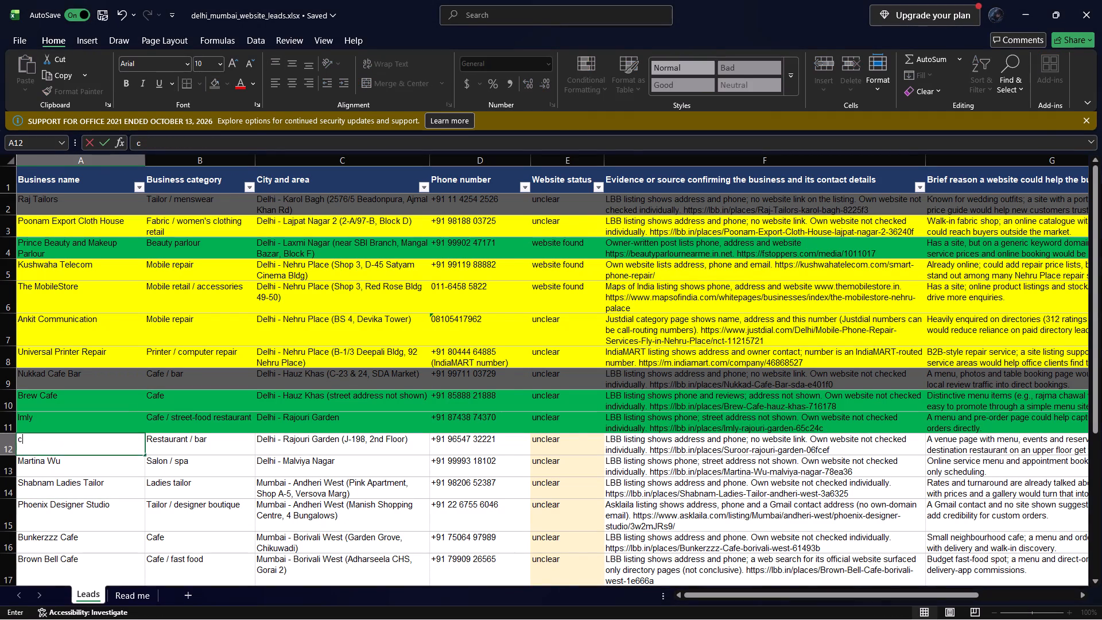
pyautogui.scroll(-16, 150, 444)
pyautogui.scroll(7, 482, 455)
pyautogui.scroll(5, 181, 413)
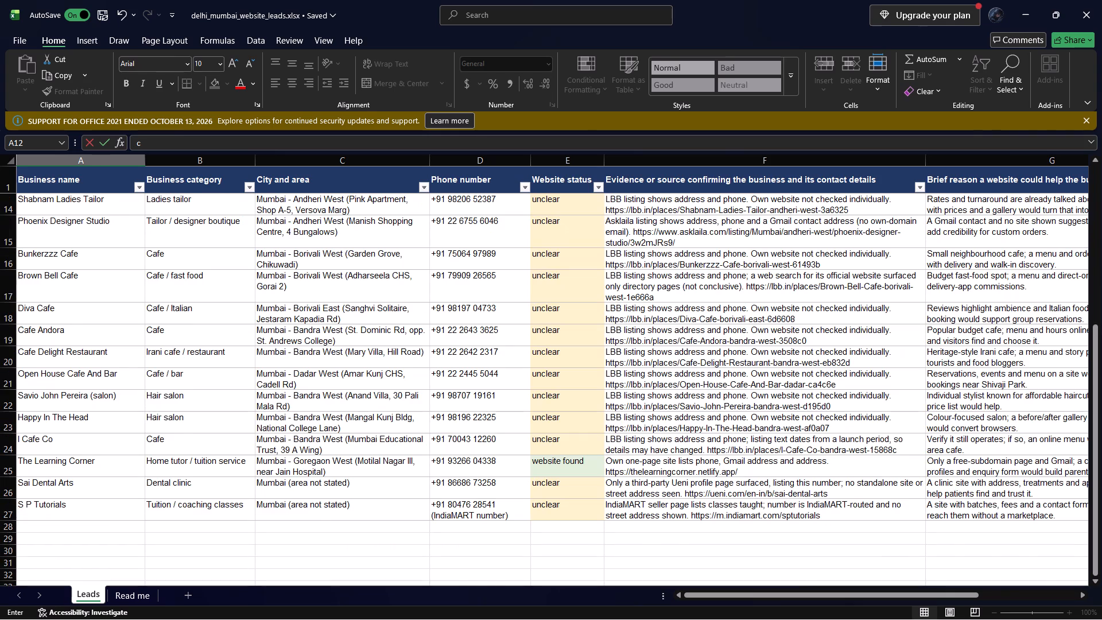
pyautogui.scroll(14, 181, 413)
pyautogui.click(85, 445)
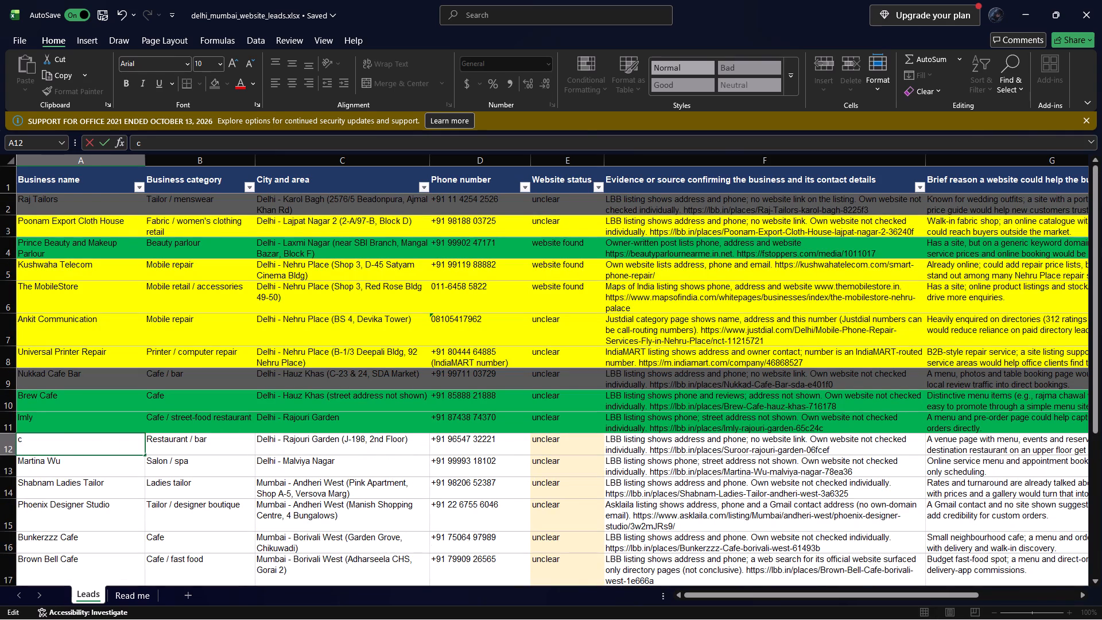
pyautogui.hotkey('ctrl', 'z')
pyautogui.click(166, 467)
# Copy the Suroor Reloaded name from row 12, search Google for Suroor Reloaded delhi in Chrome and examine the results for its own website.
pyautogui.click(69, 441)
pyautogui.hotkey('ctrl', 'c')
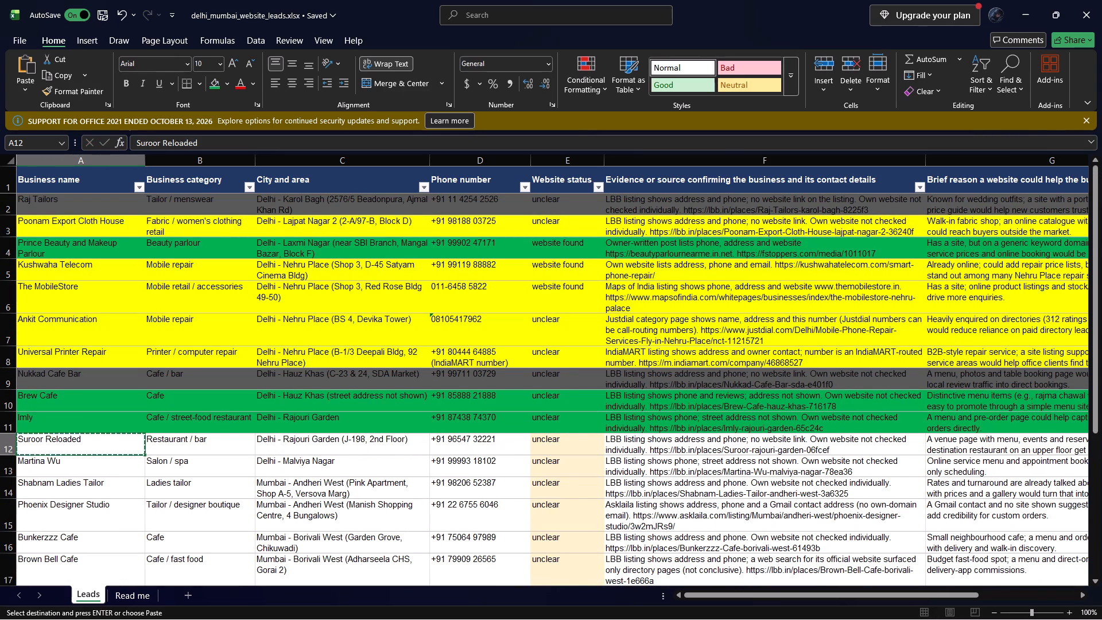
pyautogui.hotkey('alt', 'Tab')
pyautogui.moveTo(284, 77); pyautogui.dragTo(0, 141)
pyautogui.hotkey('ctrl', 'v')
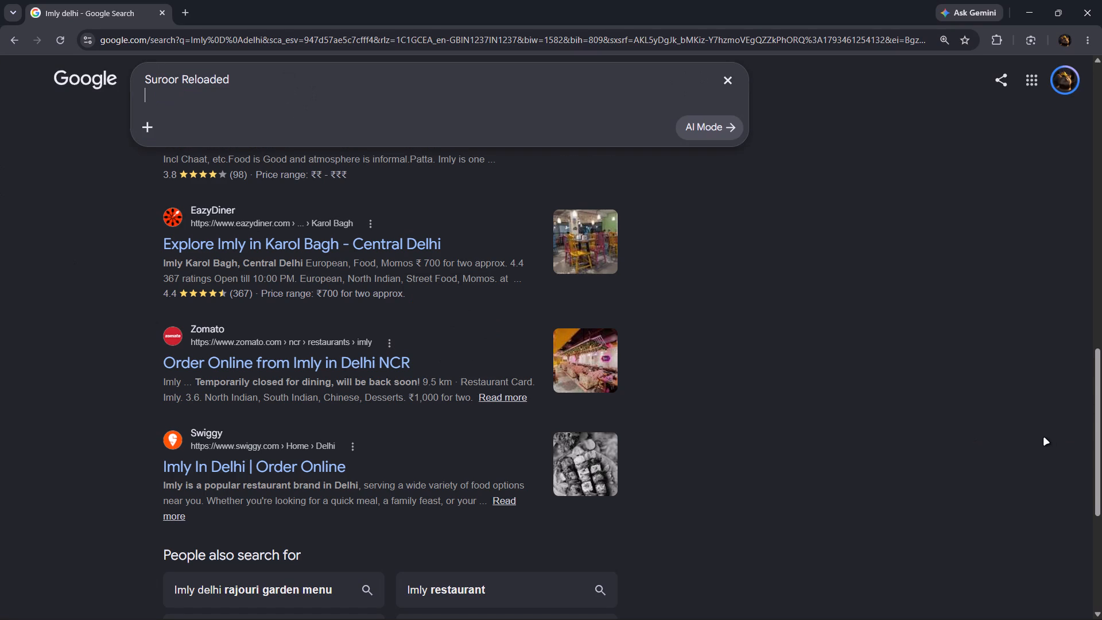
pyautogui.hotkey('alt', 'Tab')
pyautogui.hotkey('alt', 'Tab')
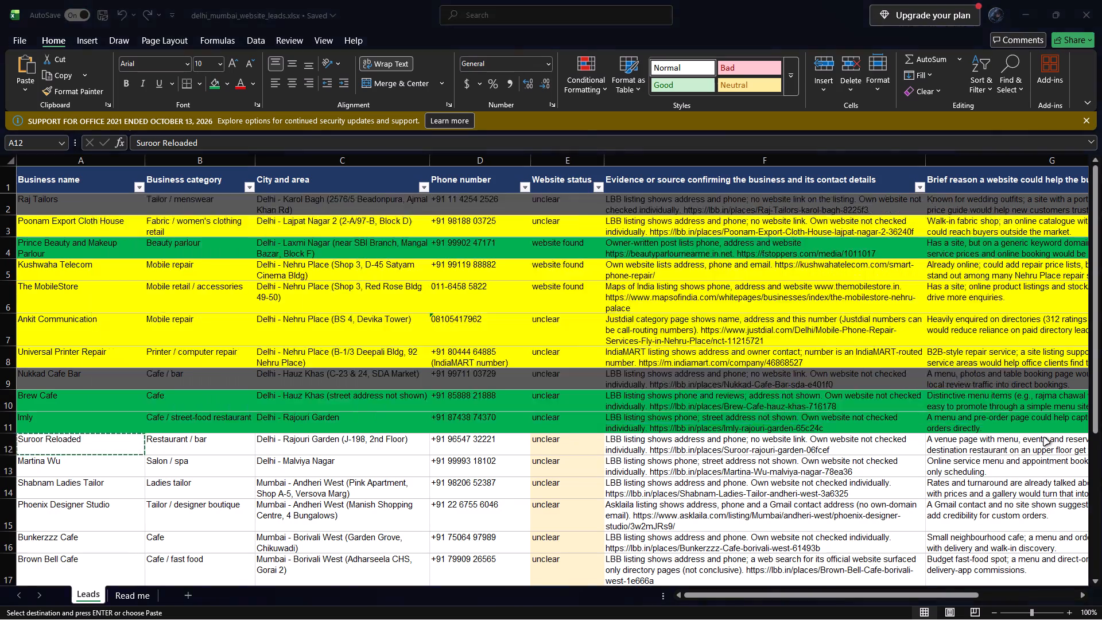
pyautogui.write('delhi')
pyautogui.press('Return')
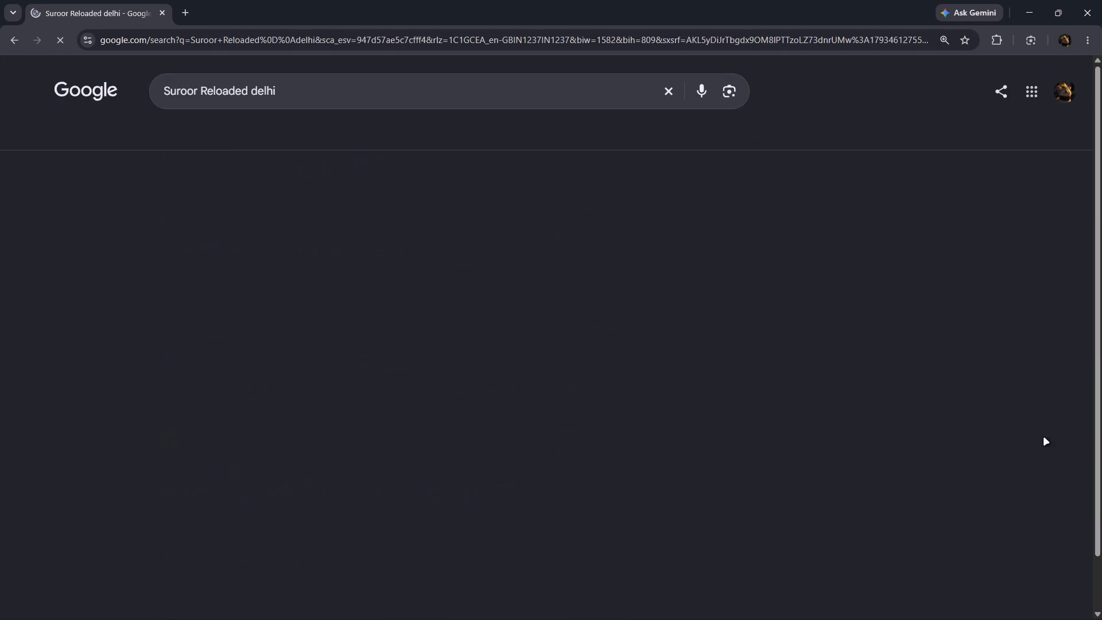
pyautogui.scroll(-4, 5, 352)
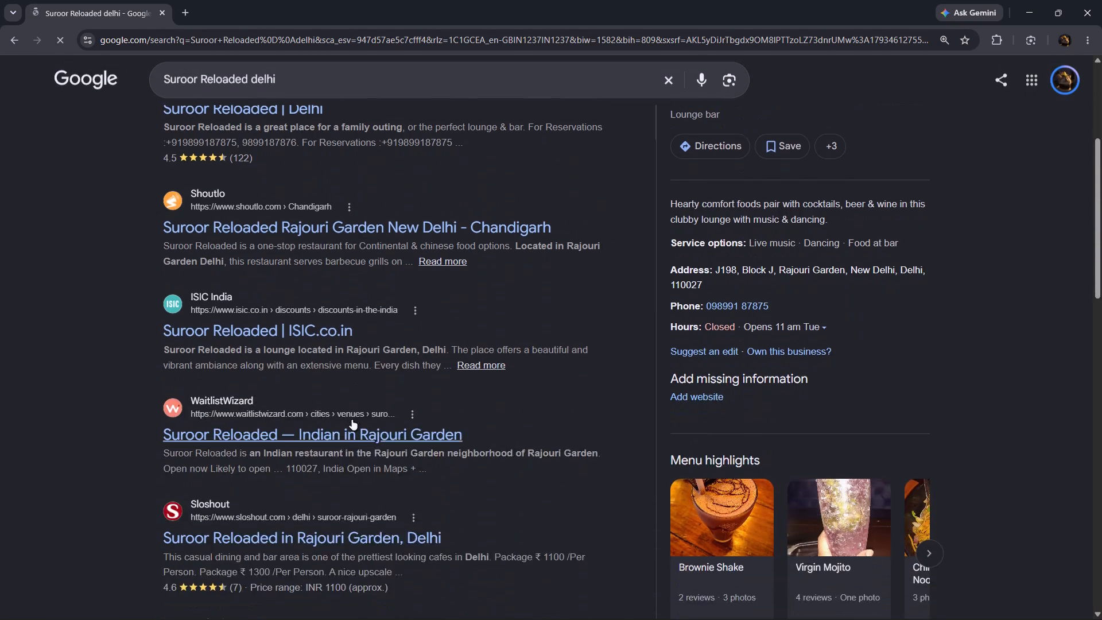
pyautogui.scroll(-1, 352, 420)
pyautogui.scroll(5, 350, 424)
pyautogui.scroll(-6, 353, 424)
# Switch to Excel and fill the entire Suroor Reloaded row (row 12) of the Leads sheet with green.
pyautogui.hotkey('alt', 'Tab')
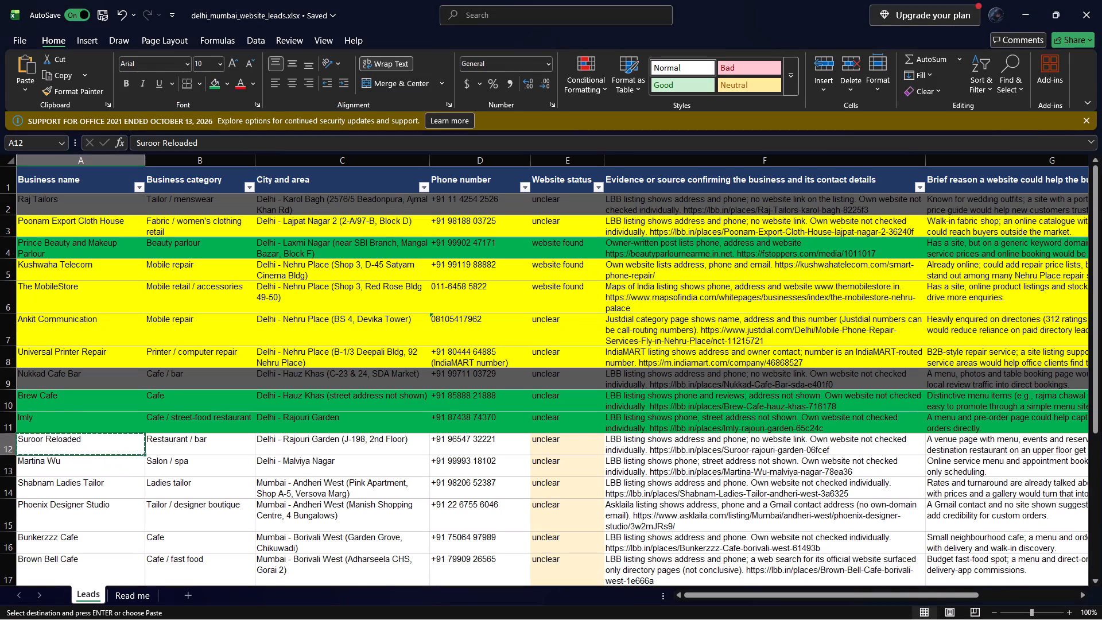
pyautogui.click(1, 447)
pyautogui.click(220, 83)
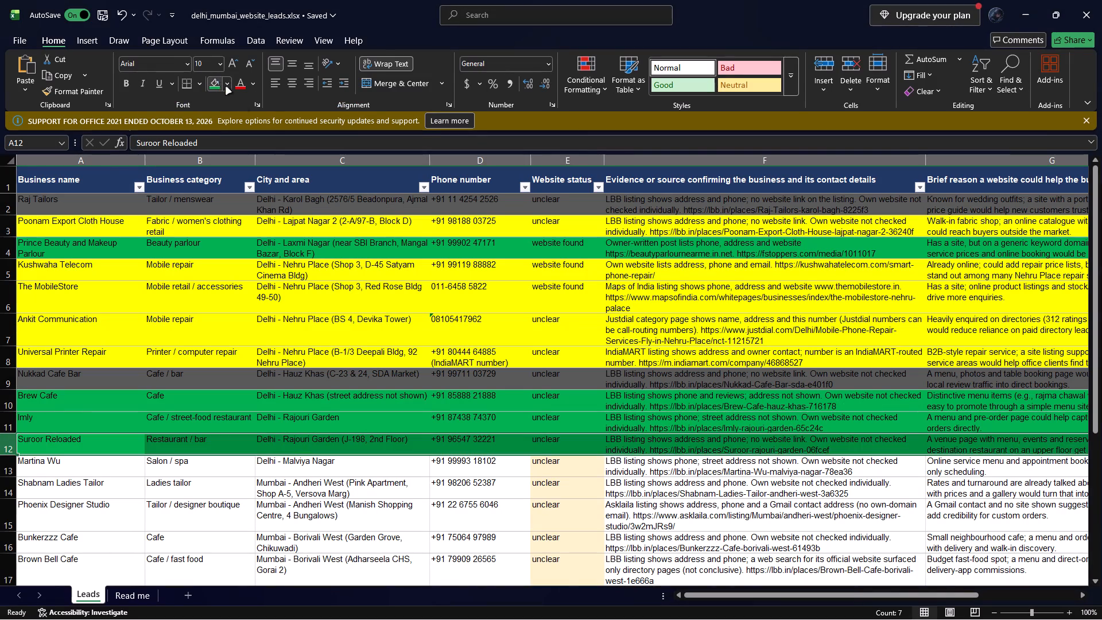
pyautogui.click(429, 445)
pyautogui.click(92, 456)
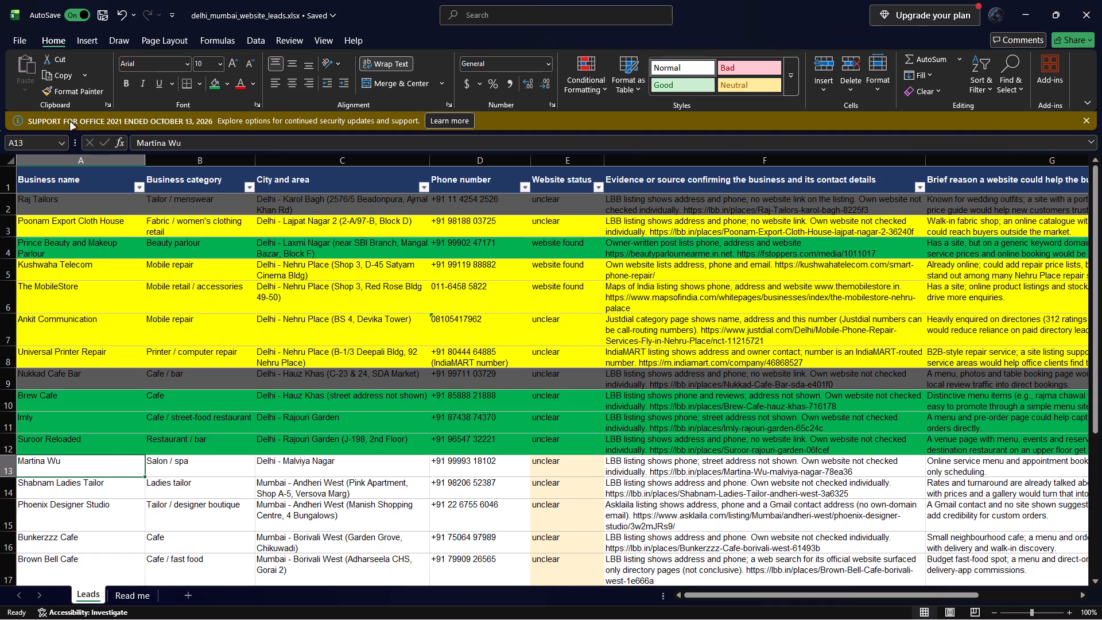
pyautogui.hotkey('ctrl', 'c')
pyautogui.hotkey('alt', 'Tab')
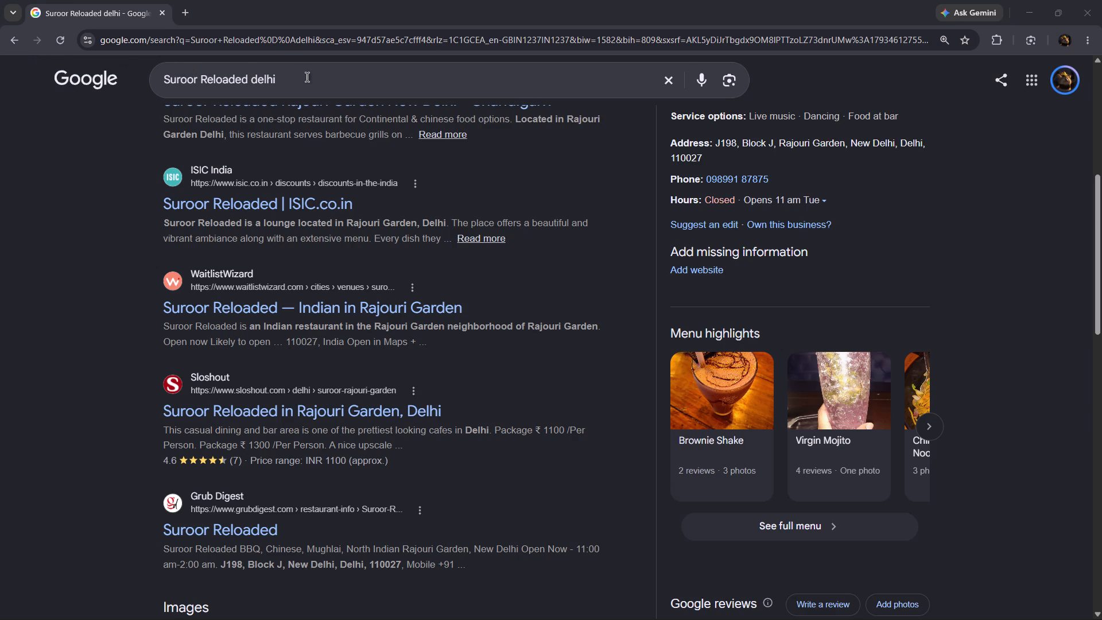
pyautogui.moveTo(307, 77); pyautogui.dragTo(0, 81)
pyautogui.hotkey('ctrl', 'v')
pyautogui.press('Return')
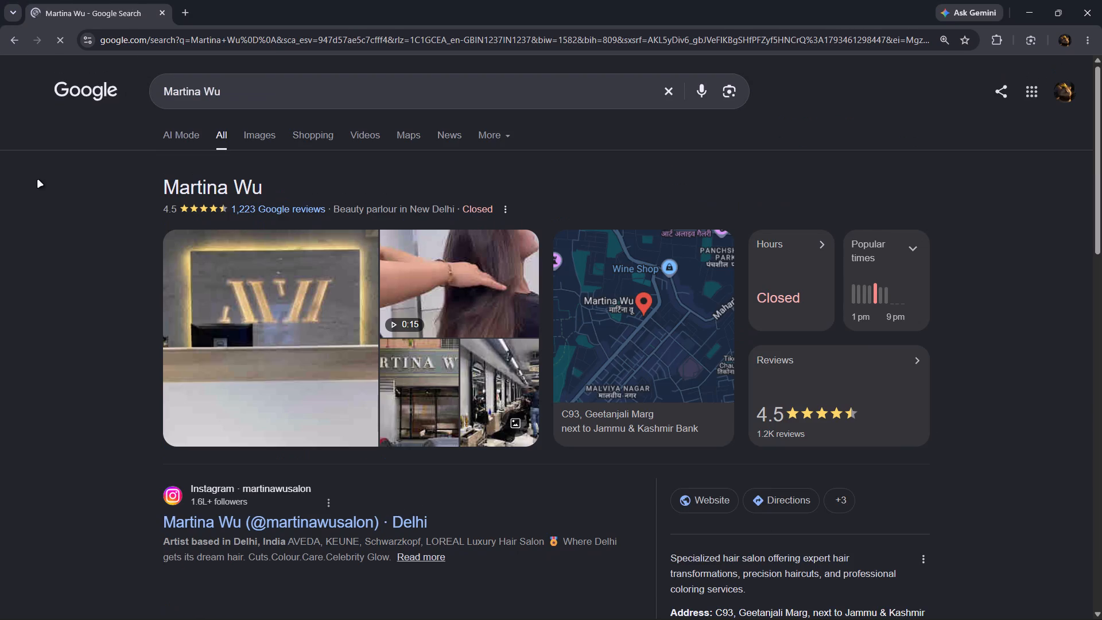
pyautogui.scroll(-2, 329, 408)
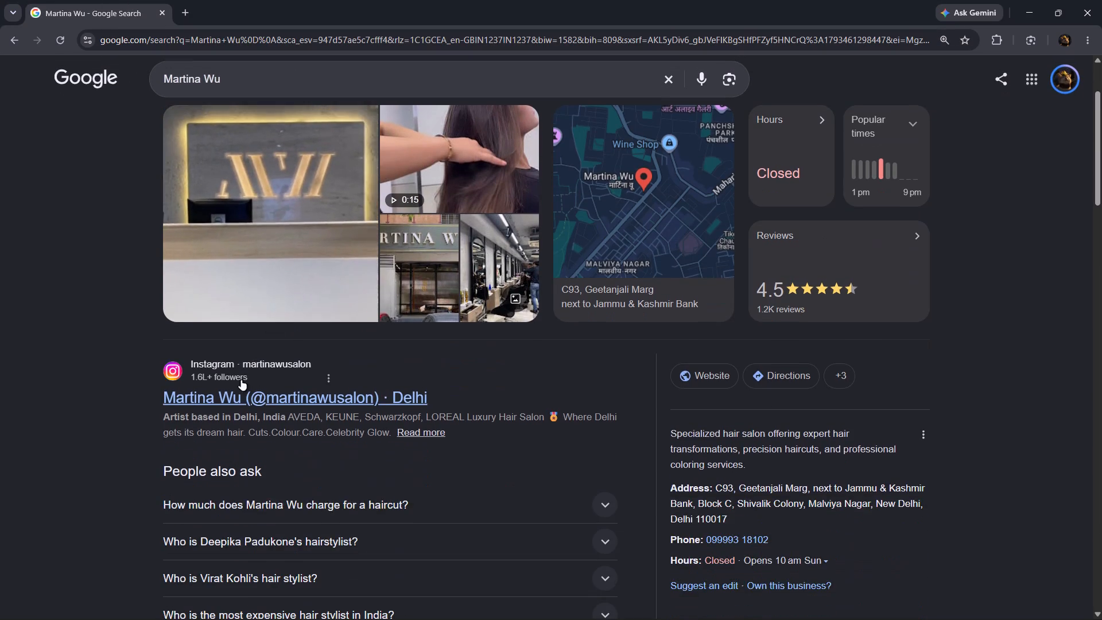
pyautogui.scroll(7, 237, 377)
pyautogui.scroll(-6, 249, 304)
pyautogui.scroll(3, 251, 311)
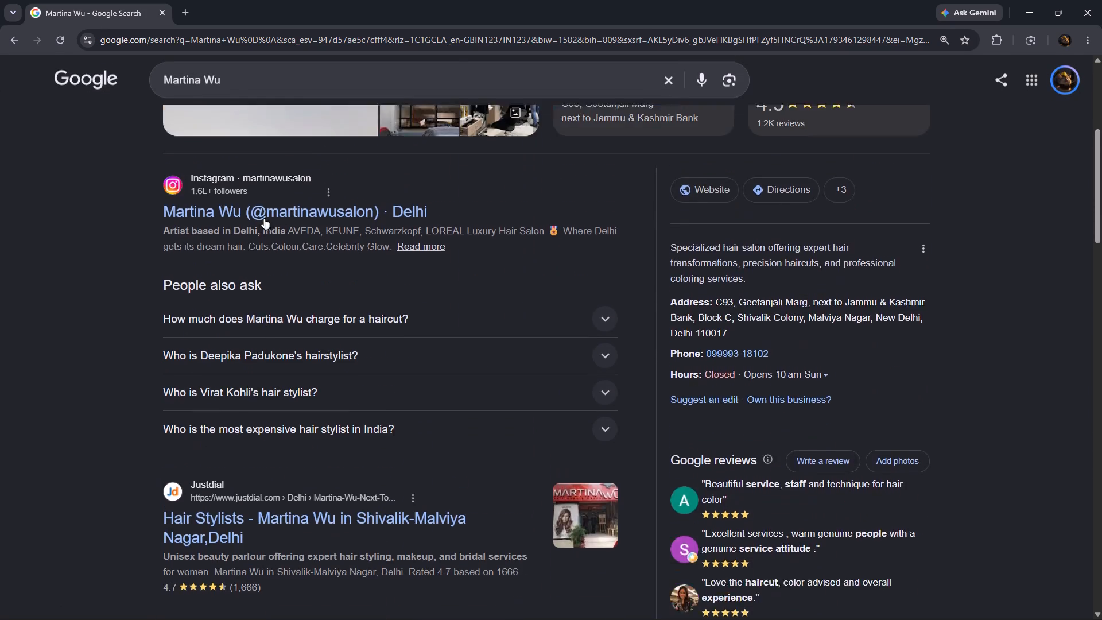
pyautogui.scroll(5, 264, 219)
pyautogui.scroll(-7, 275, 142)
pyautogui.scroll(6, 250, 246)
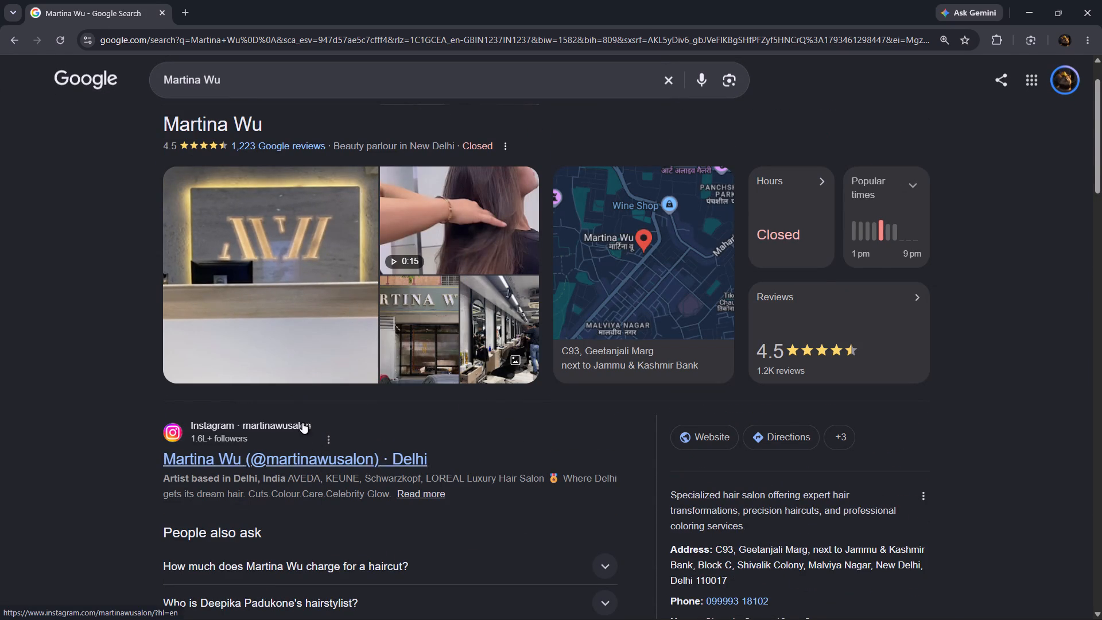
# Open the CodeChef college dashboard in a new Chrome tab and look over its courses and assessments.
pyautogui.hotkey('alt', 'Tab')
pyautogui.hotkey('alt', 'Tab')
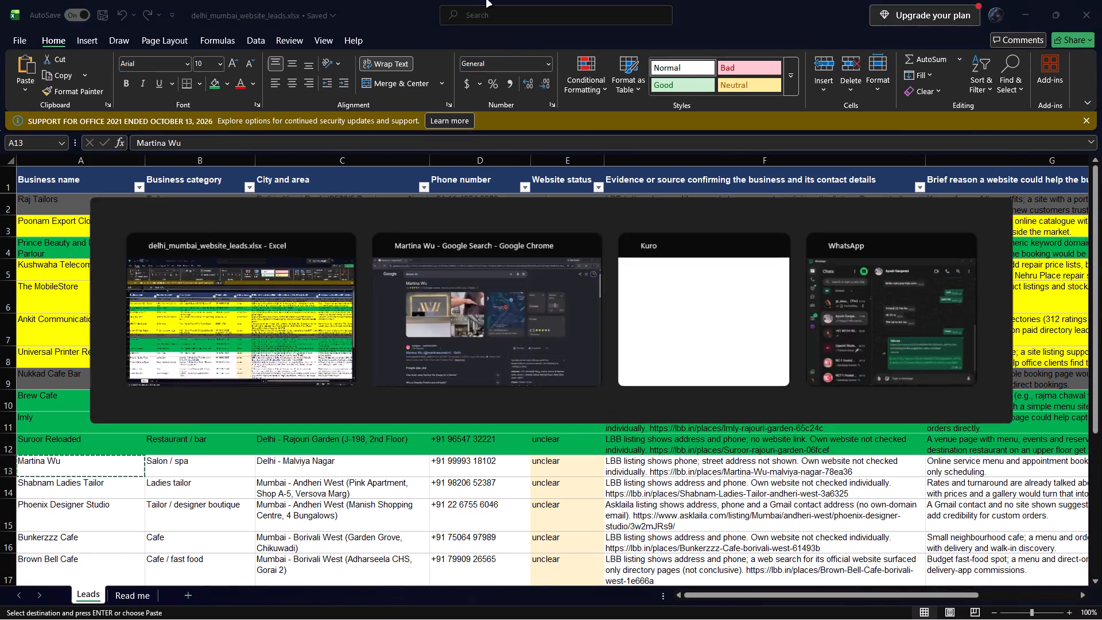
pyautogui.click(192, 6)
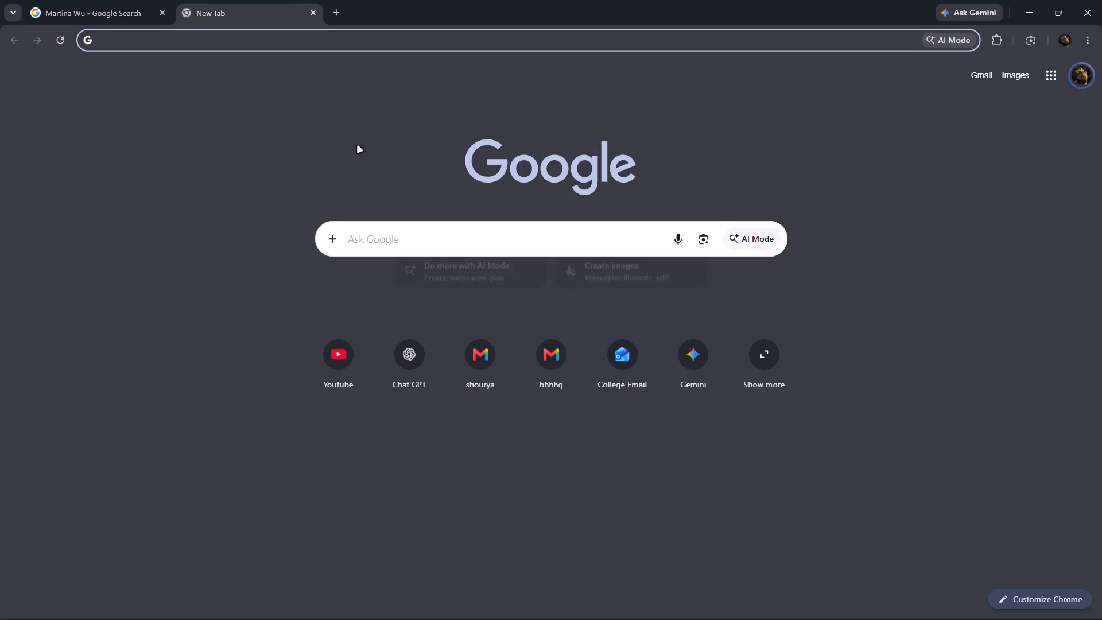
pyautogui.write('code')
pyautogui.write('chef')
pyautogui.press('Return')
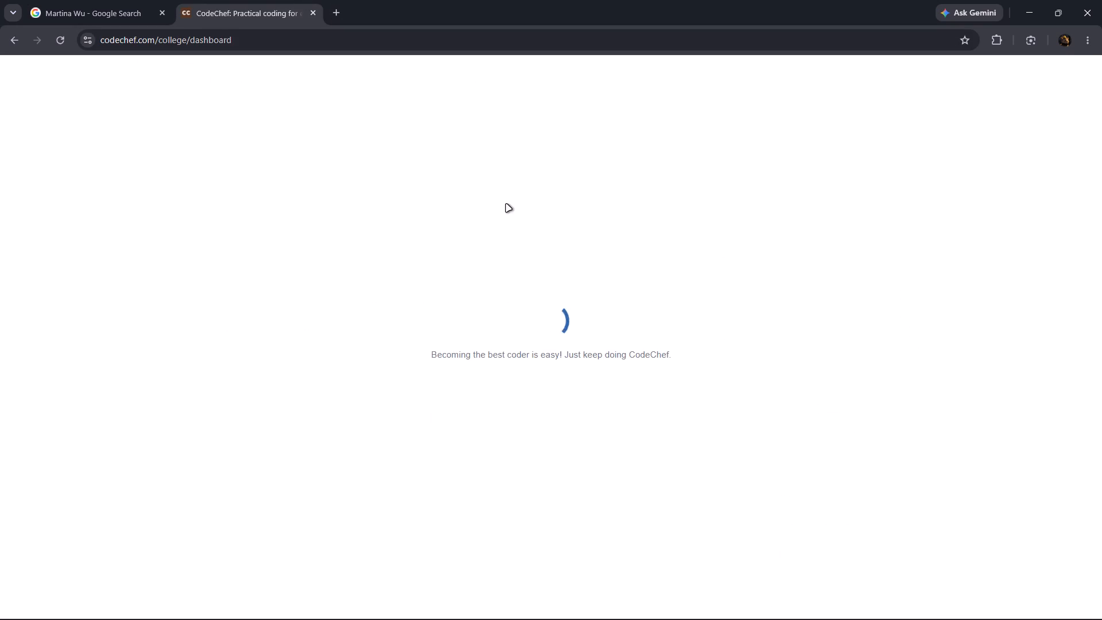
pyautogui.scroll(-2, 142, 403)
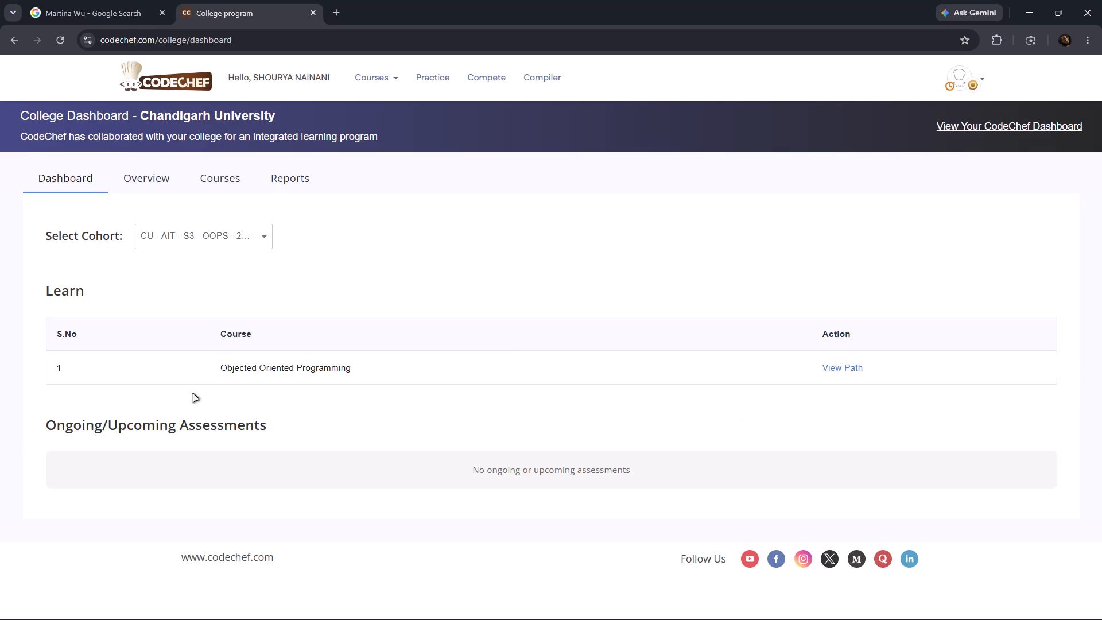
pyautogui.scroll(-2, 193, 394)
pyautogui.scroll(2, 489, 435)
pyautogui.scroll(-4, 498, 433)
pyautogui.scroll(2, 493, 447)
pyautogui.scroll(-6, 490, 437)
pyautogui.scroll(-7, 441, 476)
pyautogui.scroll(7, 452, 462)
# View the CU - AIT - S3 - DBMS - 2026 and ADS - 2026 cohorts on the dashboard for courses and assessments.
pyautogui.click(241, 230)
pyautogui.click(230, 281)
pyautogui.click(231, 229)
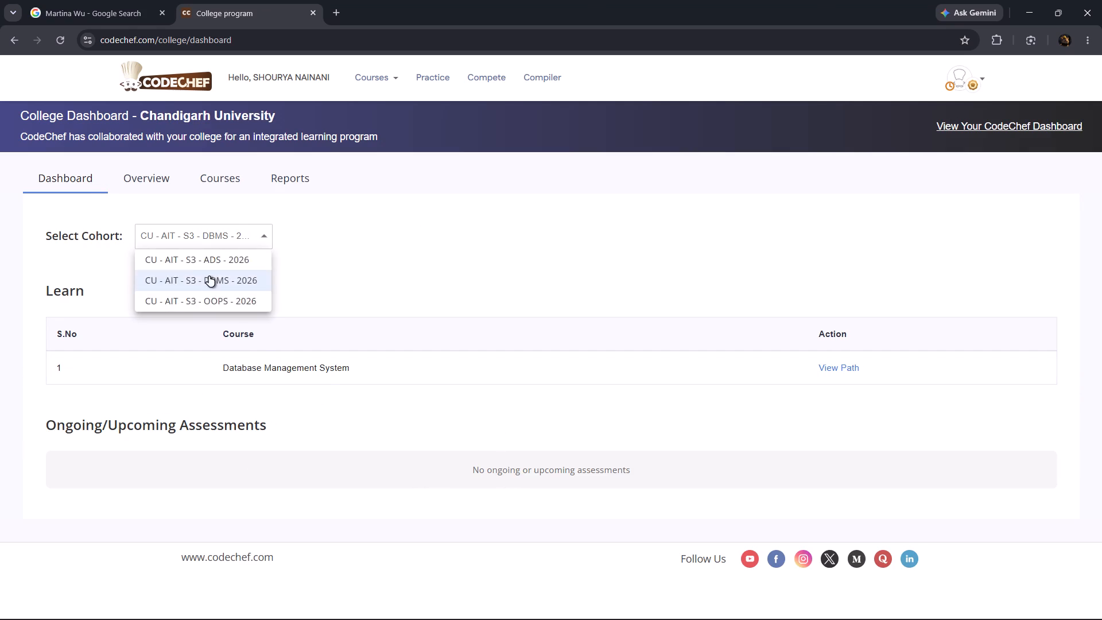
pyautogui.click(210, 275)
pyautogui.click(220, 262)
pyautogui.click(219, 223)
pyautogui.click(227, 221)
pyautogui.click(219, 239)
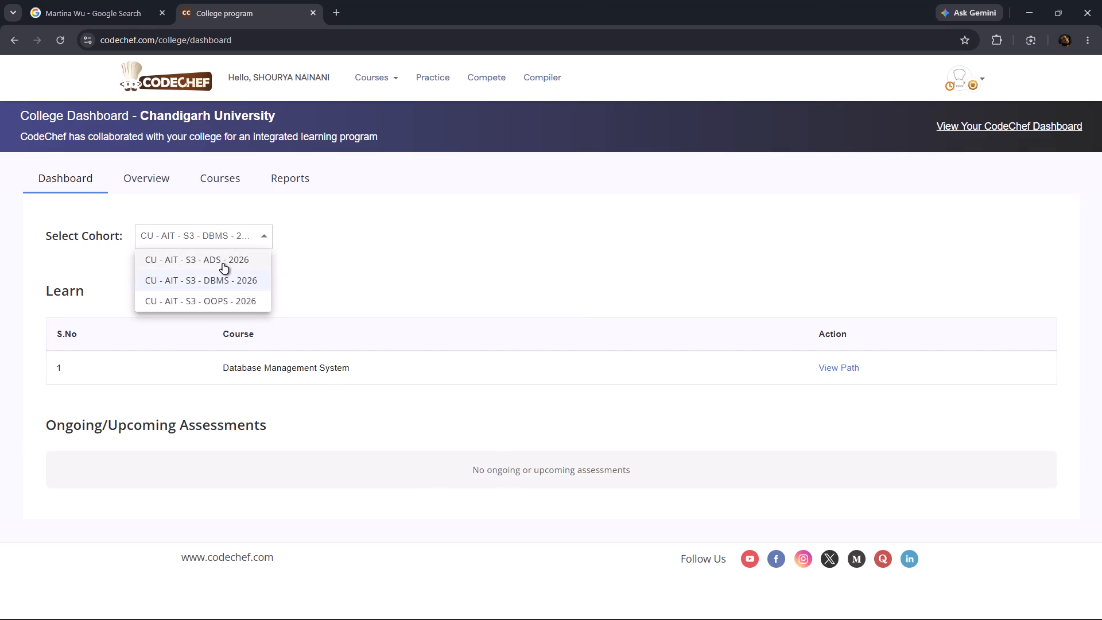
pyautogui.click(223, 263)
pyautogui.click(239, 216)
pyautogui.click(265, 250)
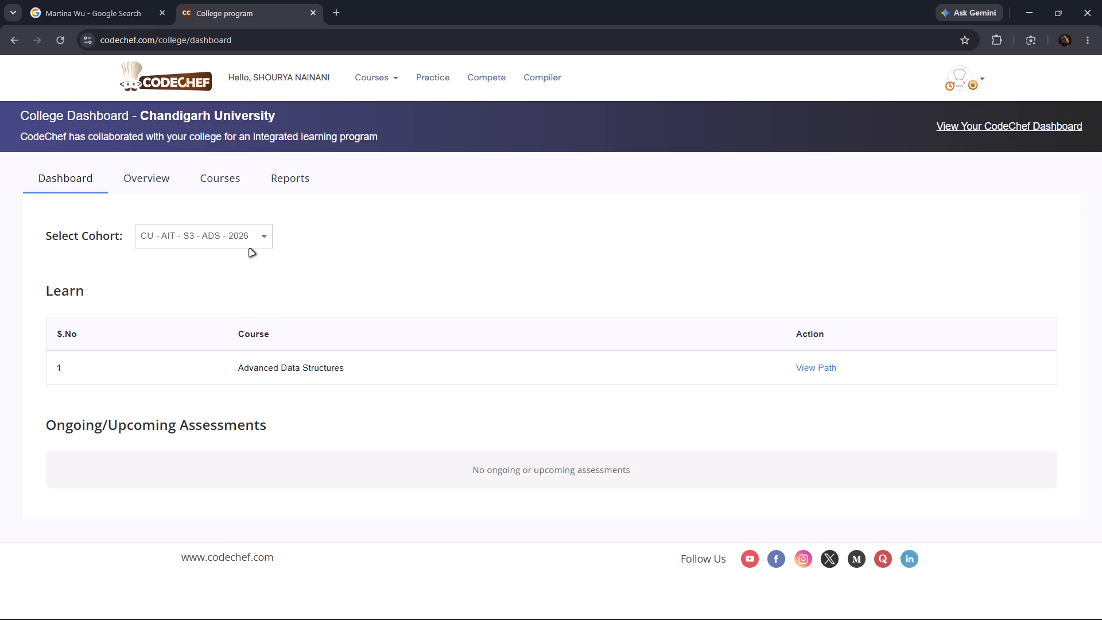
# Recheck the DBMS cohort's courses and assessments, and switch the dashboard back to the CU - AIT - S3 - ADS - 2026 cohort.
pyautogui.click(250, 249)
pyautogui.click(255, 238)
pyautogui.click(240, 290)
pyautogui.click(256, 232)
pyautogui.click(222, 297)
pyautogui.click(268, 237)
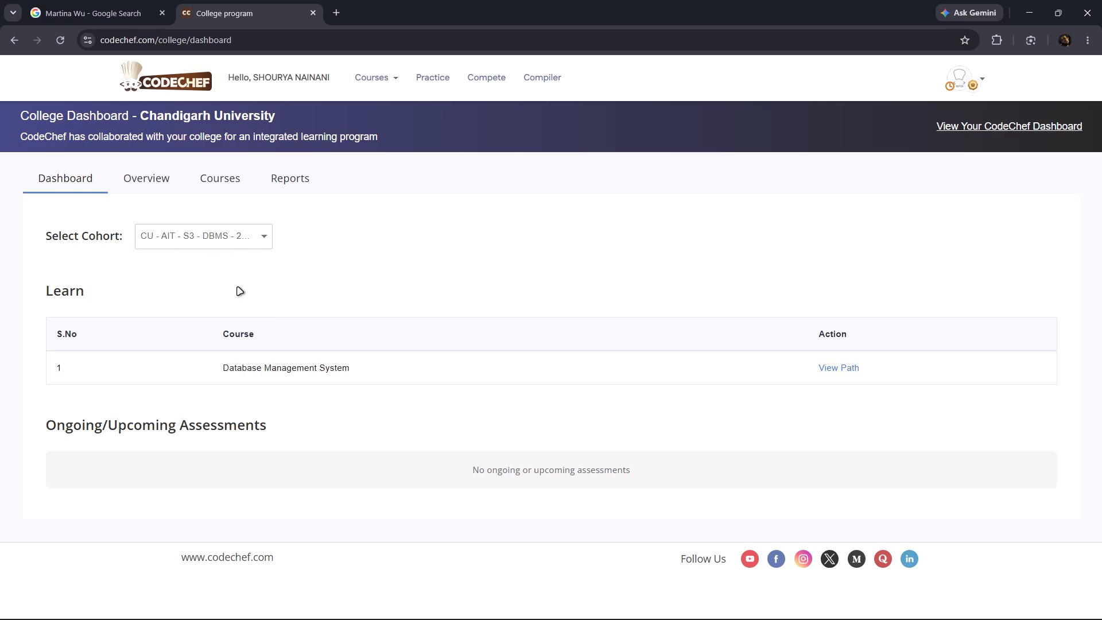
pyautogui.moveTo(245, 254); pyautogui.dragTo(239, 247)
pyautogui.click(236, 243)
pyautogui.click(227, 288)
pyautogui.click(238, 254)
pyautogui.click(242, 233)
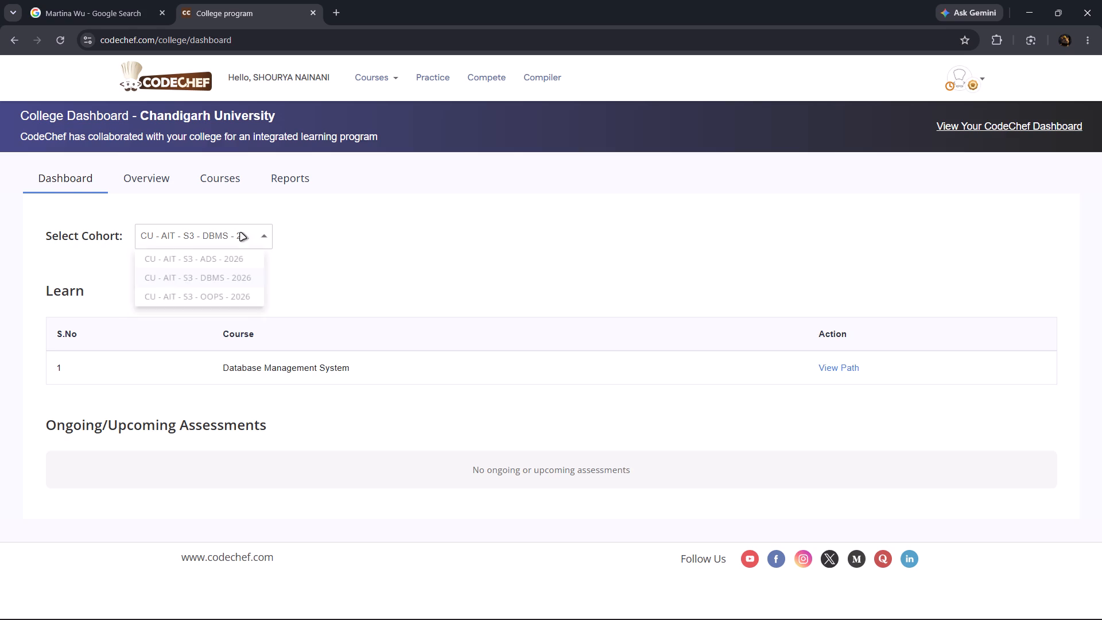
pyautogui.click(207, 307)
pyautogui.click(235, 242)
pyautogui.click(219, 283)
pyautogui.click(257, 236)
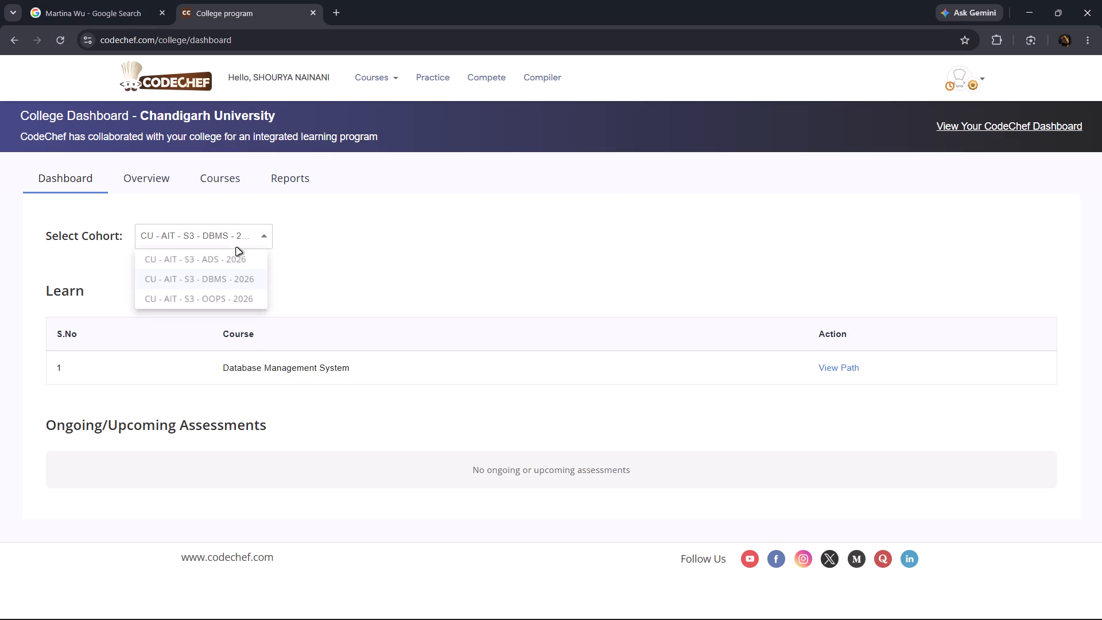
pyautogui.click(222, 266)
pyautogui.click(278, 234)
# Examine the Ongoing/Upcoming Assessments section for the ADS cohort.
pyautogui.moveTo(426, 484); pyautogui.dragTo(816, 475)
pyautogui.click(781, 482)
pyautogui.moveTo(651, 490); pyautogui.dragTo(354, 499)
pyautogui.click(501, 486)
pyautogui.moveTo(647, 476); pyautogui.dragTo(359, 478)
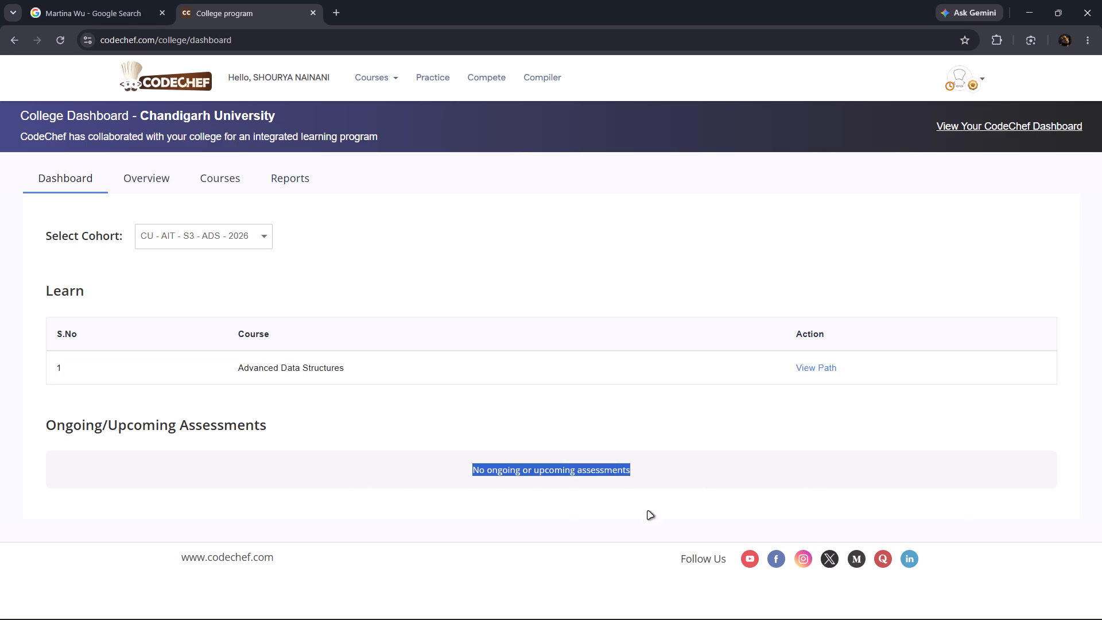
pyautogui.click(615, 511)
pyautogui.scroll(-7, 655, 495)
pyautogui.scroll(6, 630, 473)
# Look through the ADS cohort's Overview page and return to the college Dashboard.
pyautogui.click(162, 176)
pyautogui.scroll(-5, 951, 330)
pyautogui.scroll(4, 795, 249)
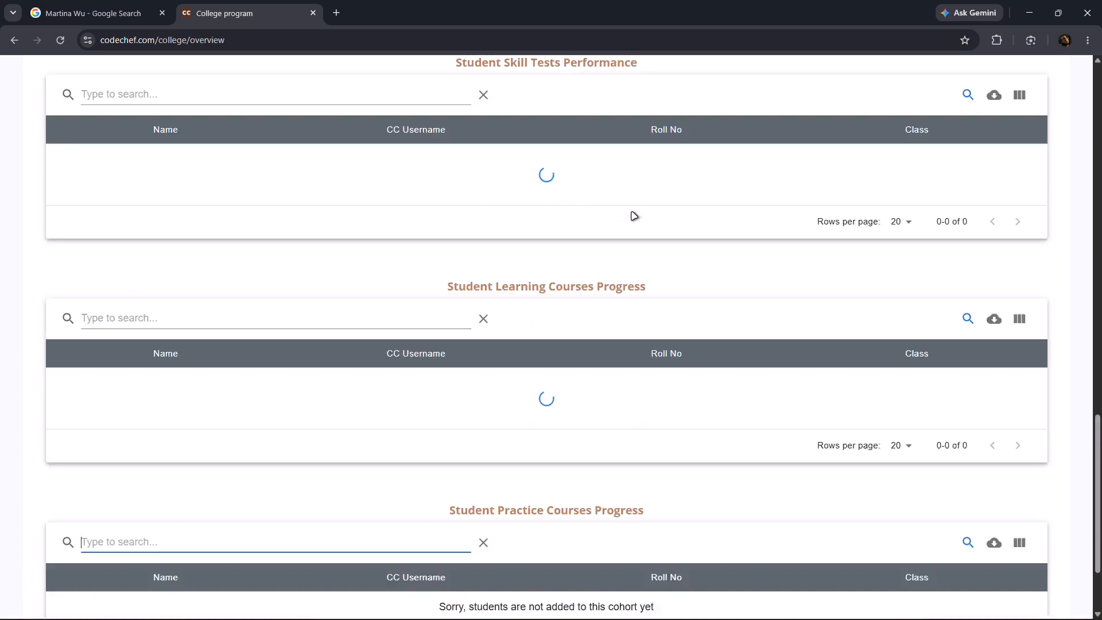
pyautogui.scroll(7, 632, 212)
pyautogui.click(18, 38)
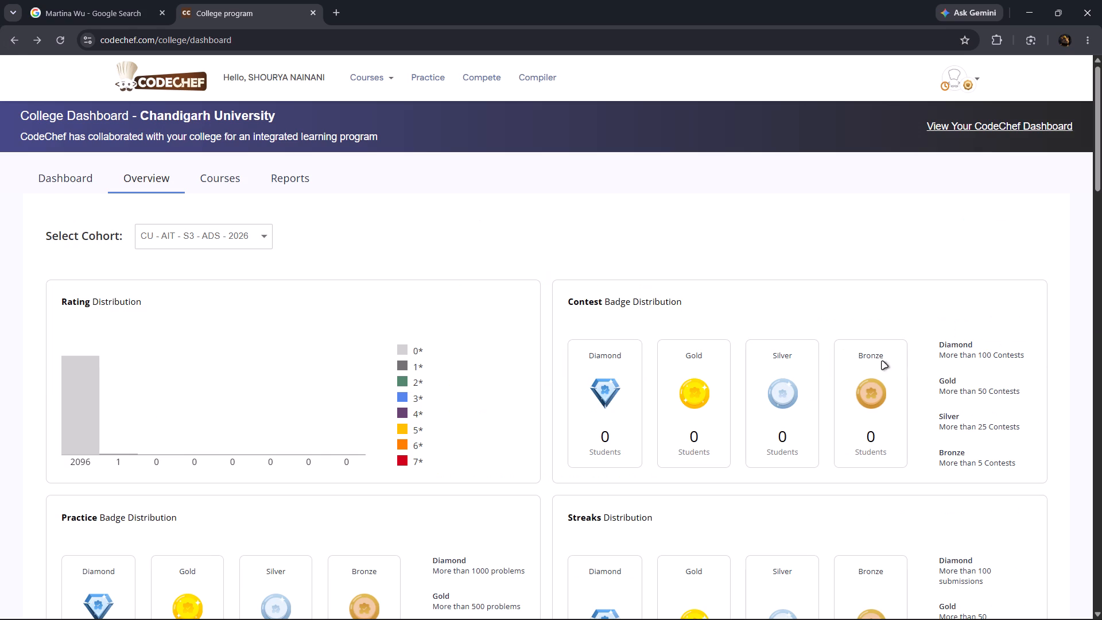
pyautogui.scroll(5, 843, 358)
pyautogui.click(53, 173)
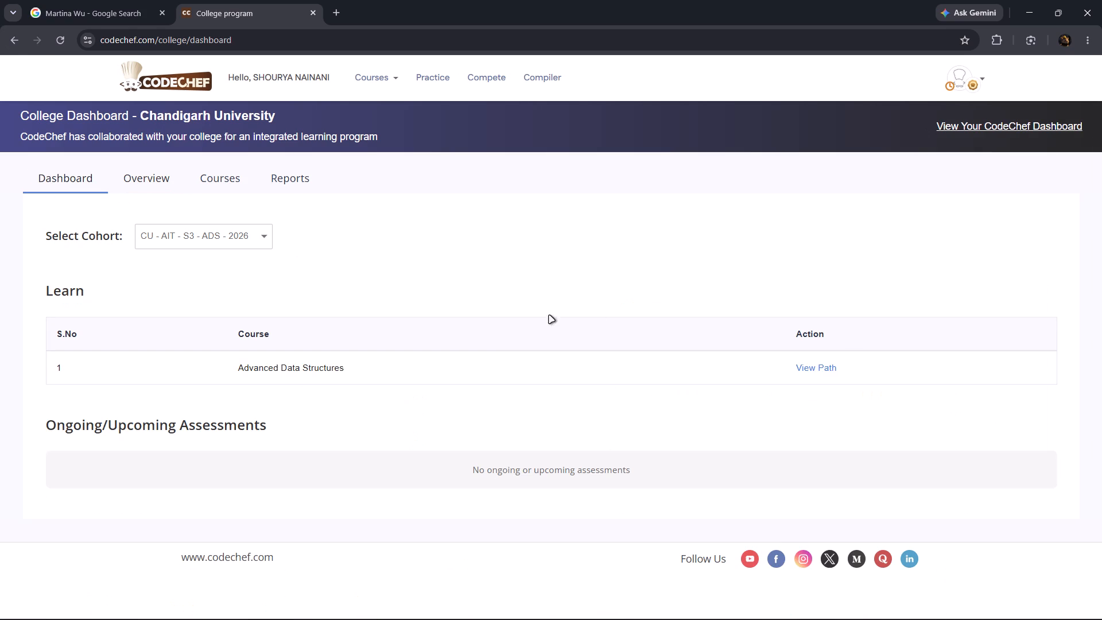
# Open the Advanced Data Structures learning path and examine its list of experiments and practice lessons.
pyautogui.click(816, 364)
pyautogui.scroll(-4, 602, 292)
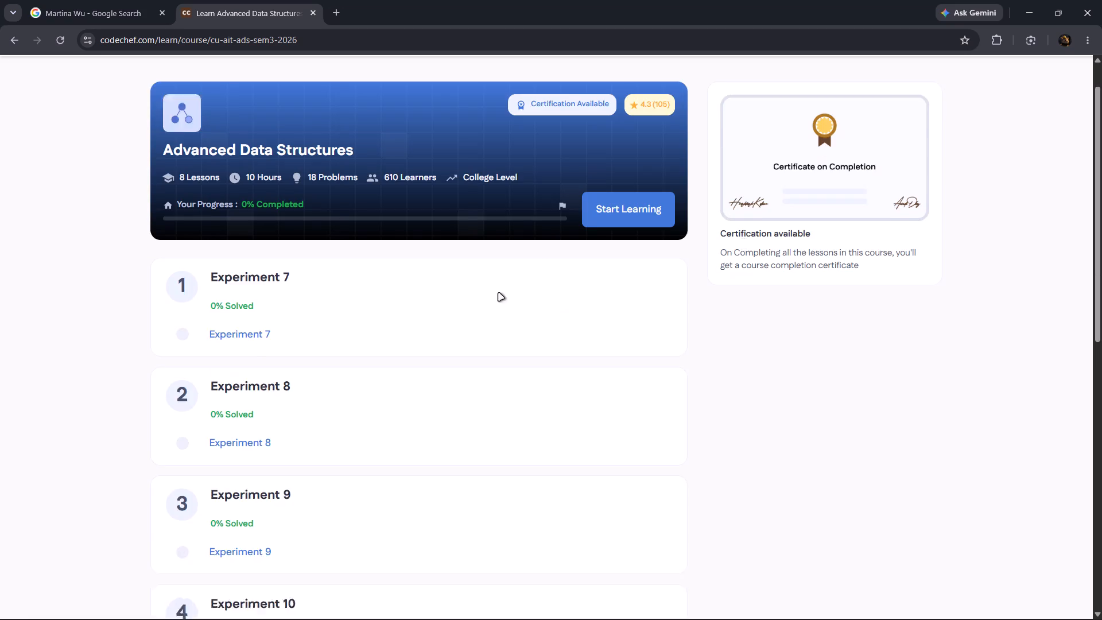
pyautogui.scroll(2, 219, 293)
pyautogui.scroll(-12, 282, 298)
pyautogui.scroll(-5, 419, 323)
pyautogui.scroll(2, 397, 312)
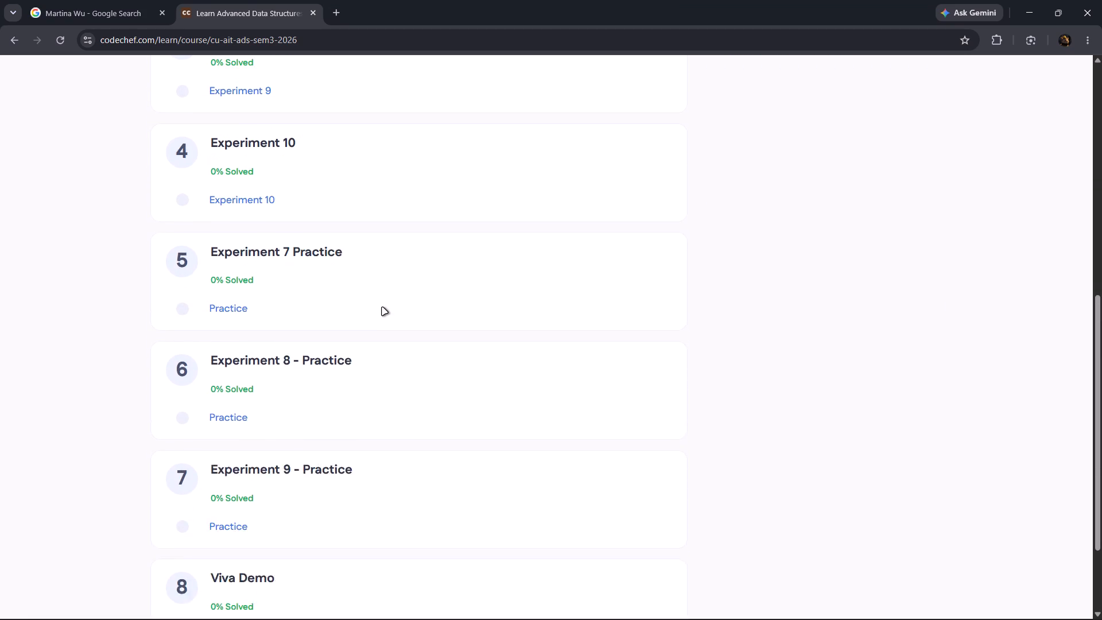
pyautogui.scroll(5, 382, 308)
pyautogui.scroll(6, 402, 262)
pyautogui.scroll(-6, 402, 262)
pyautogui.scroll(10, 402, 264)
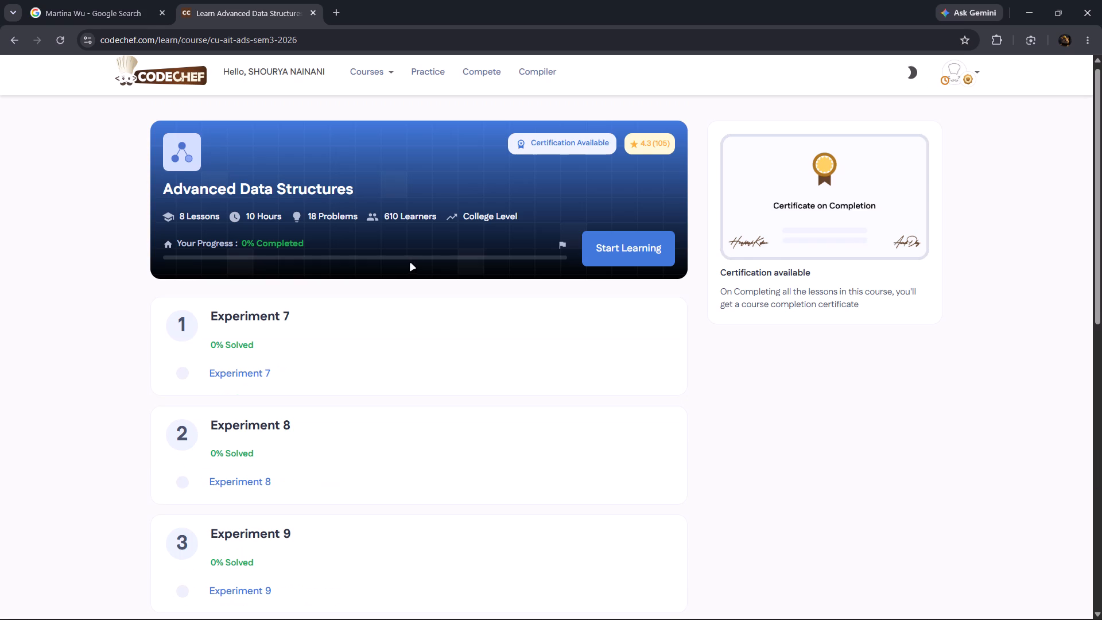
pyautogui.scroll(3, 410, 263)
pyautogui.scroll(-2, 1072, 358)
pyautogui.scroll(6, 572, 286)
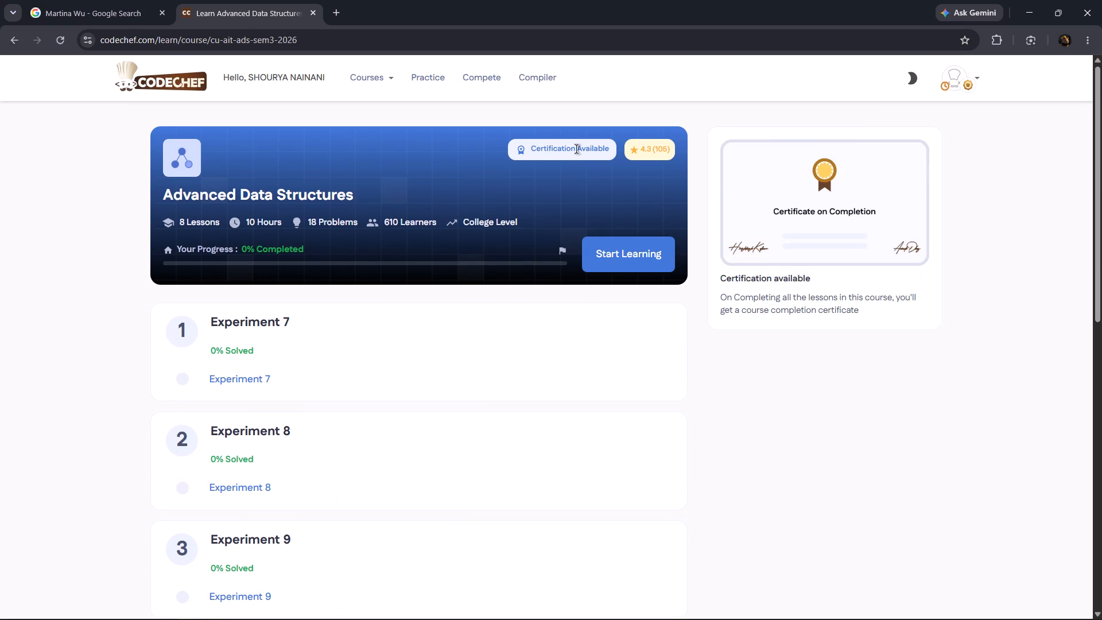
# Check the certification details on the Advanced Data Structures course page and review its lesson list again.
pyautogui.moveTo(566, 150); pyautogui.dragTo(465, 153)
pyautogui.click(1074, 363)
pyautogui.scroll(-4, 879, 365)
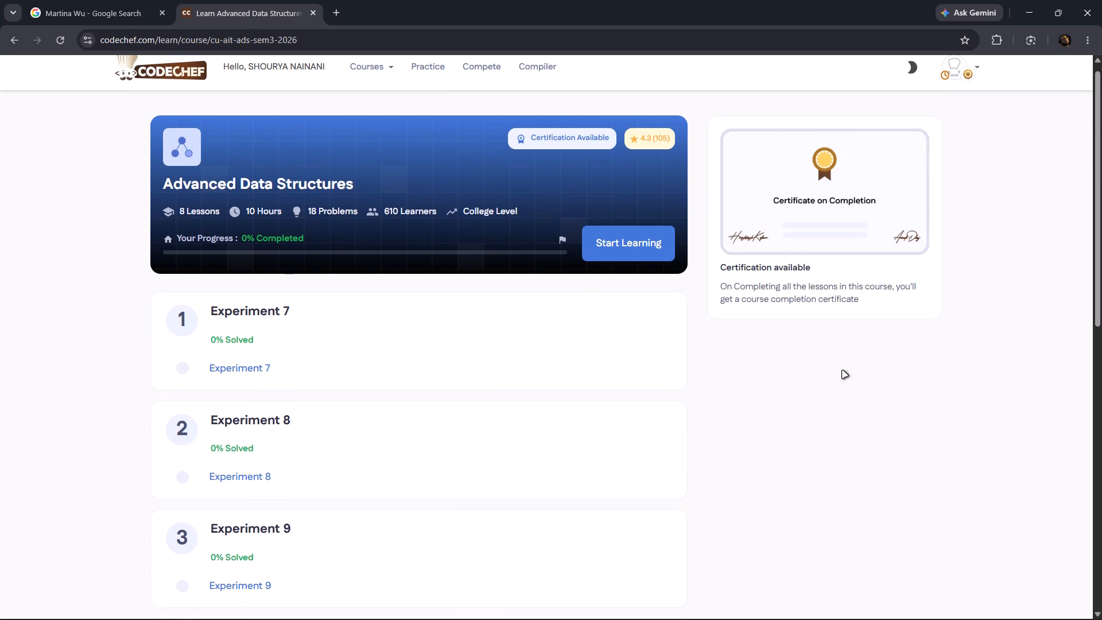
pyautogui.scroll(-3, 843, 371)
pyautogui.scroll(6, 500, 409)
pyautogui.scroll(-7, 445, 403)
pyautogui.scroll(-4, 1101, 567)
pyautogui.scroll(16, 354, 343)
pyautogui.scroll(7, 152, 317)
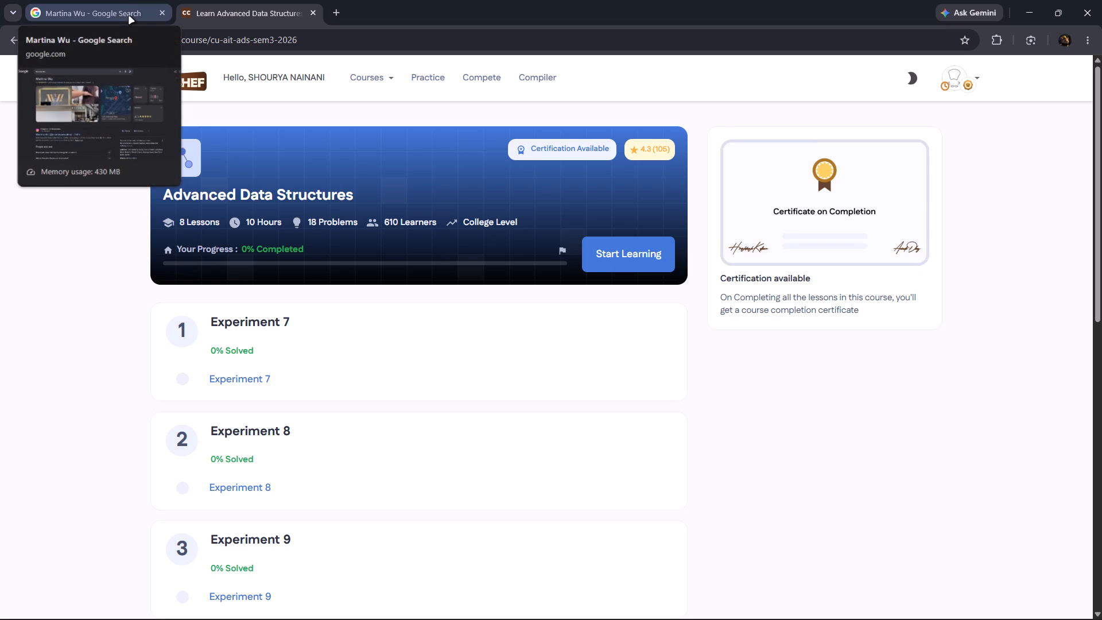
pyautogui.hotkey('alt', 'Tab')
pyautogui.scroll(-1, 261, 505)
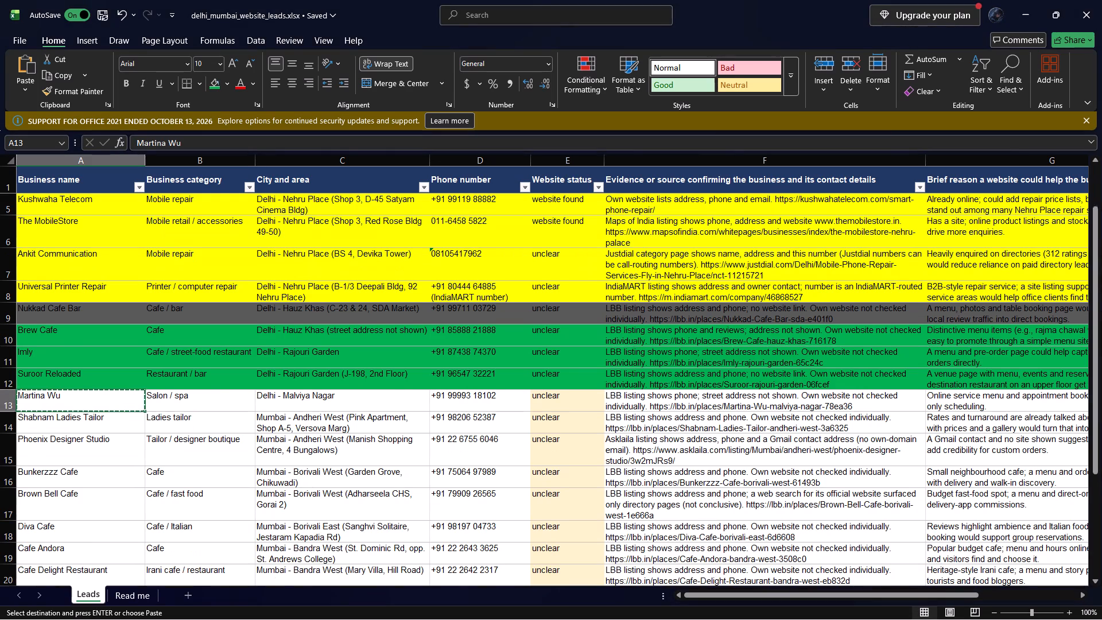
pyautogui.click(143, 408)
pyautogui.click(254, 395)
pyautogui.click(73, 396)
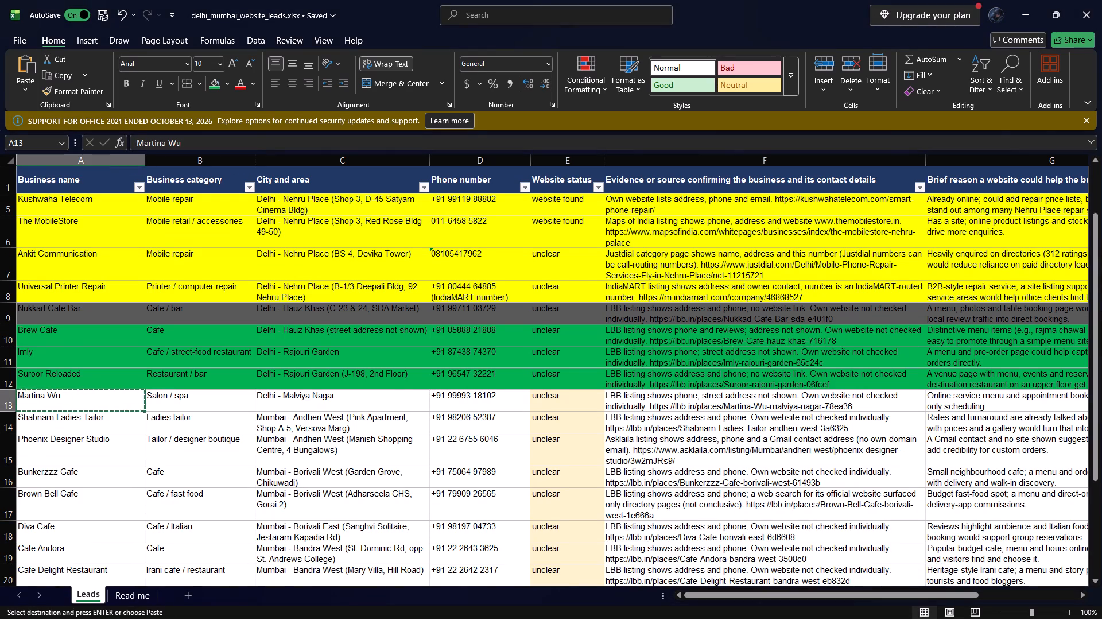
pyautogui.click(97, 402)
pyautogui.hotkey('ctrl', 'c')
pyautogui.hotkey('alt', 'Tab')
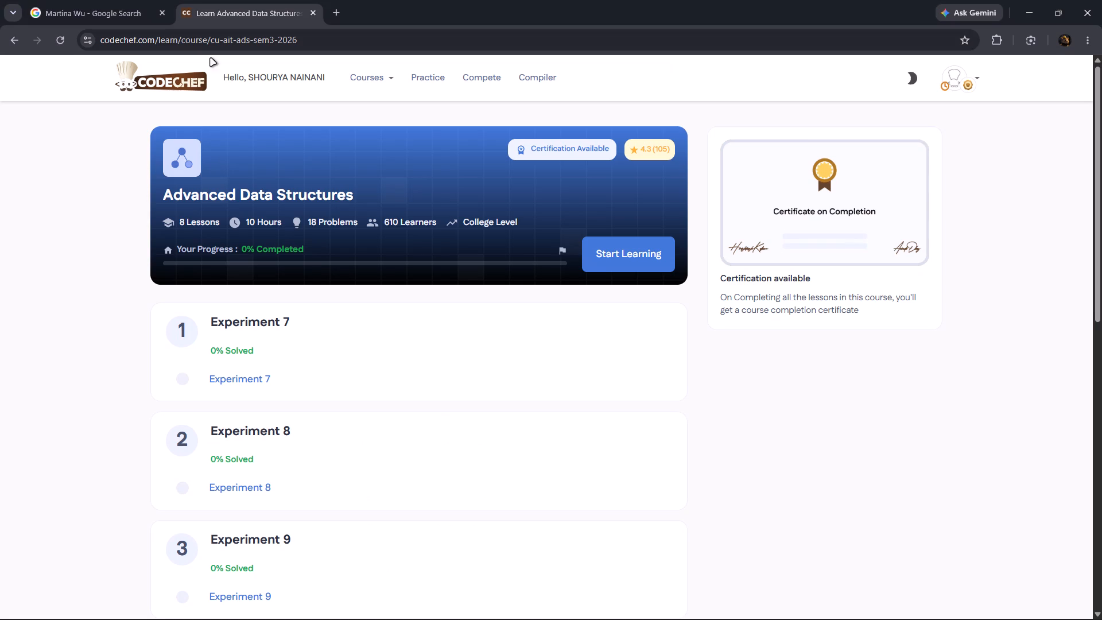
pyautogui.middleClick(289, 0)
pyautogui.moveTo(283, 85); pyautogui.dragTo(278, 82)
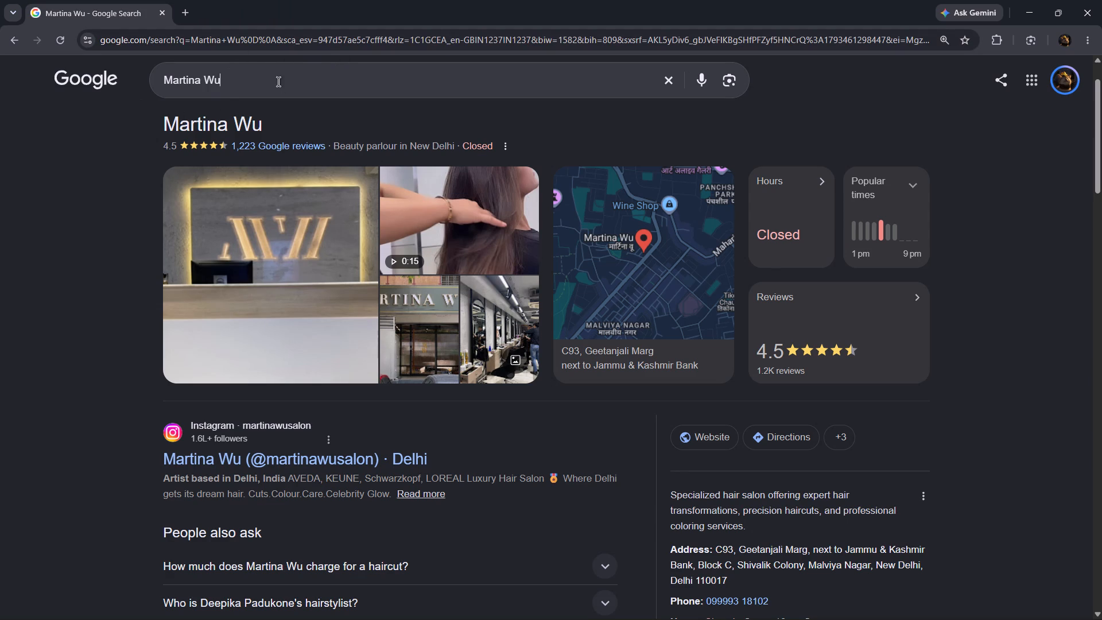
pyautogui.moveTo(278, 82); pyautogui.dragTo(44, 78)
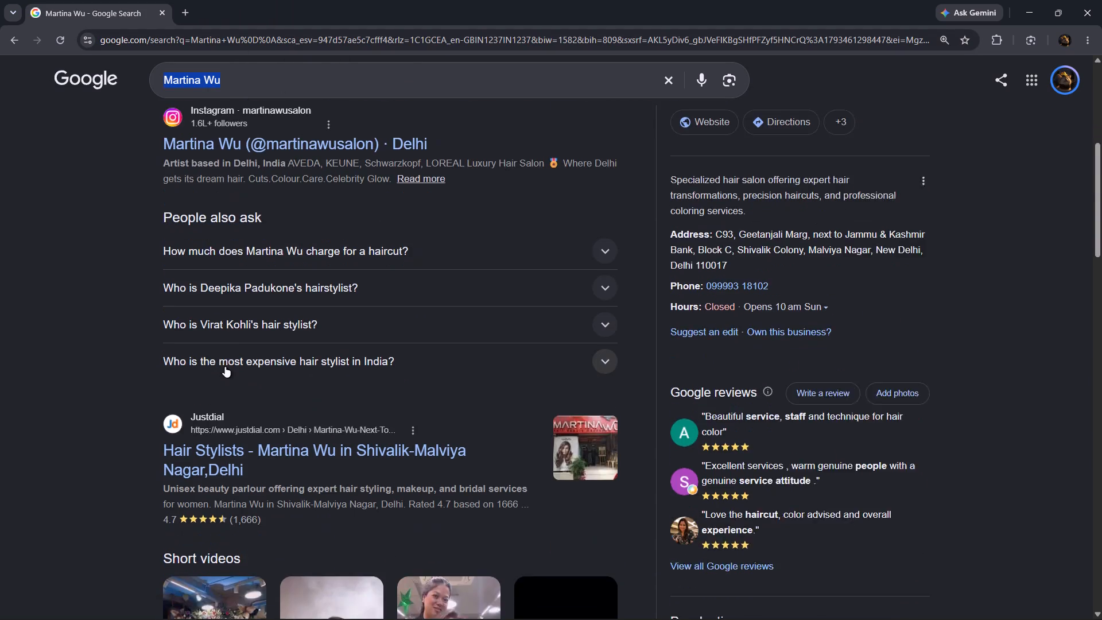